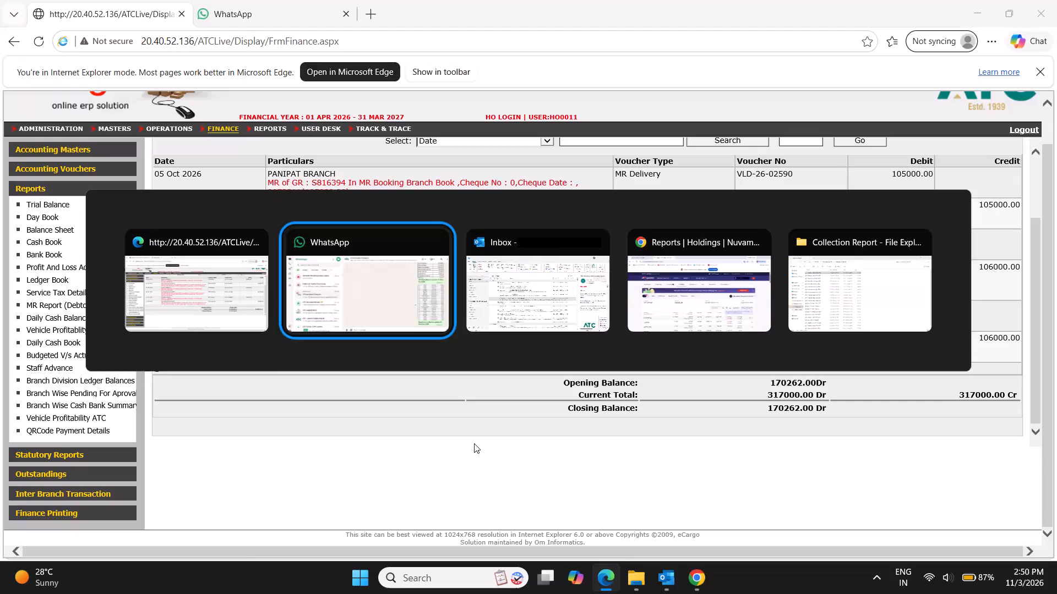
Switch from the ERP finance page to the Collection Report folder in File Explorer.
key("alt+Tab")
key("alt+Tab")
key("alt+Tab")
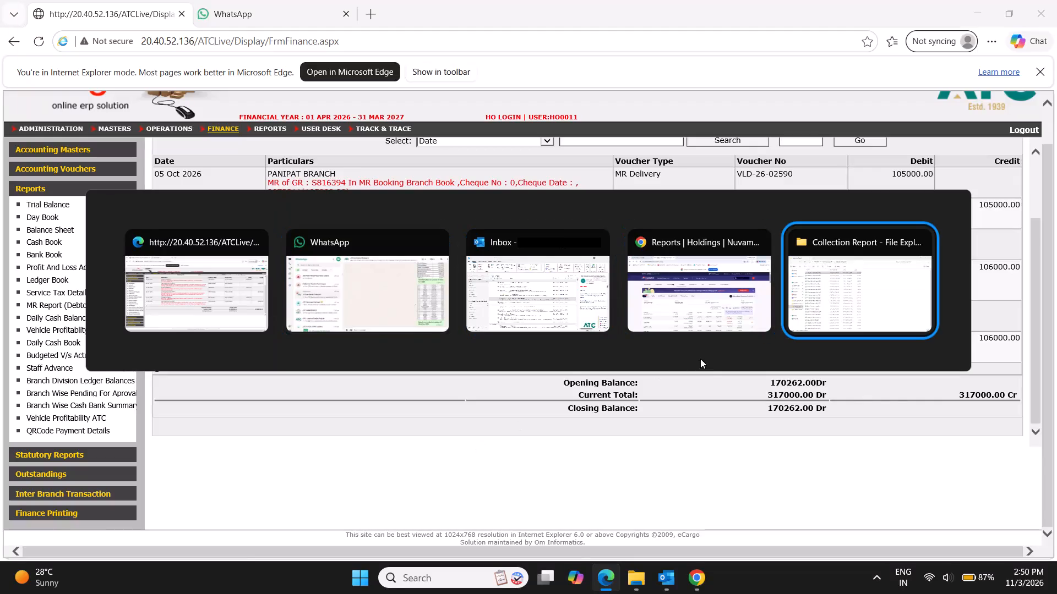
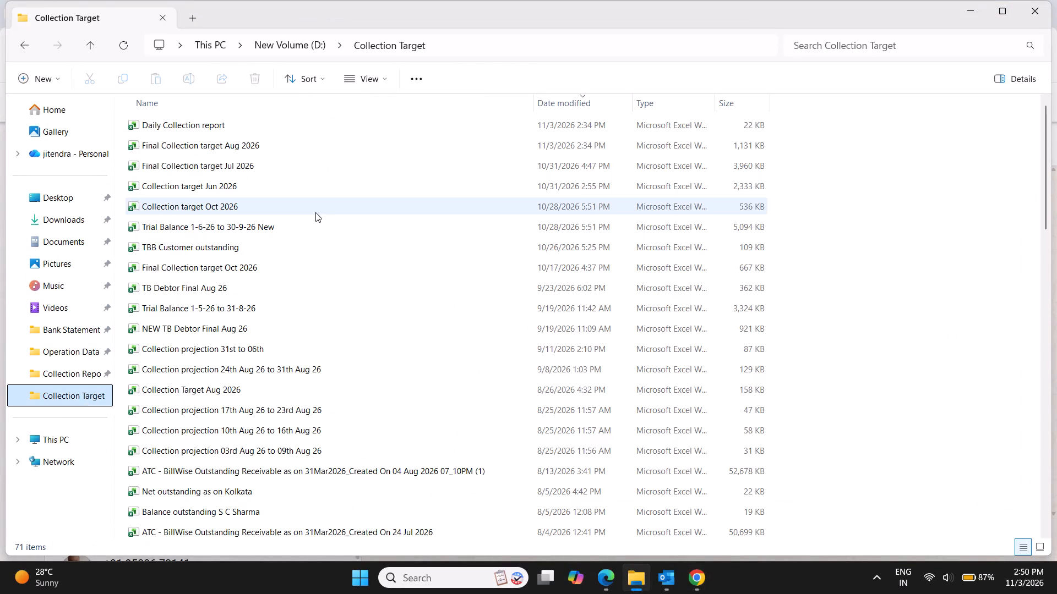
Open the Collection target Oct 2026 workbook from the Collection Target folder in Excel.
double_click(200, 207)
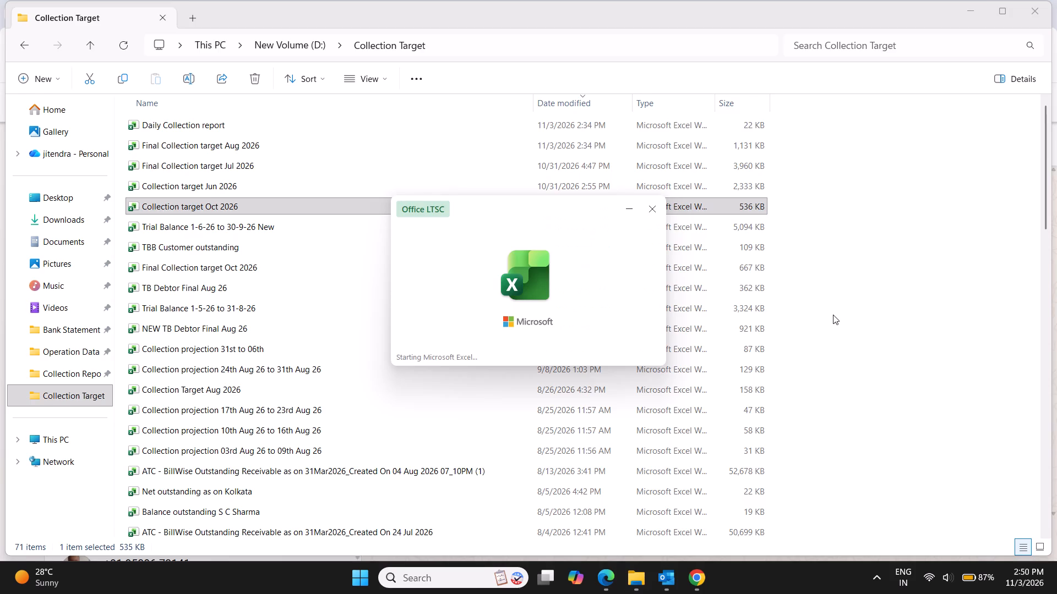
Delete the zero-balance (LLP) NORTIS LIFESCIENCES LLP. row for the Chandigarh branch, first in the ledger list.
scroll(861, 297, "up", 18)
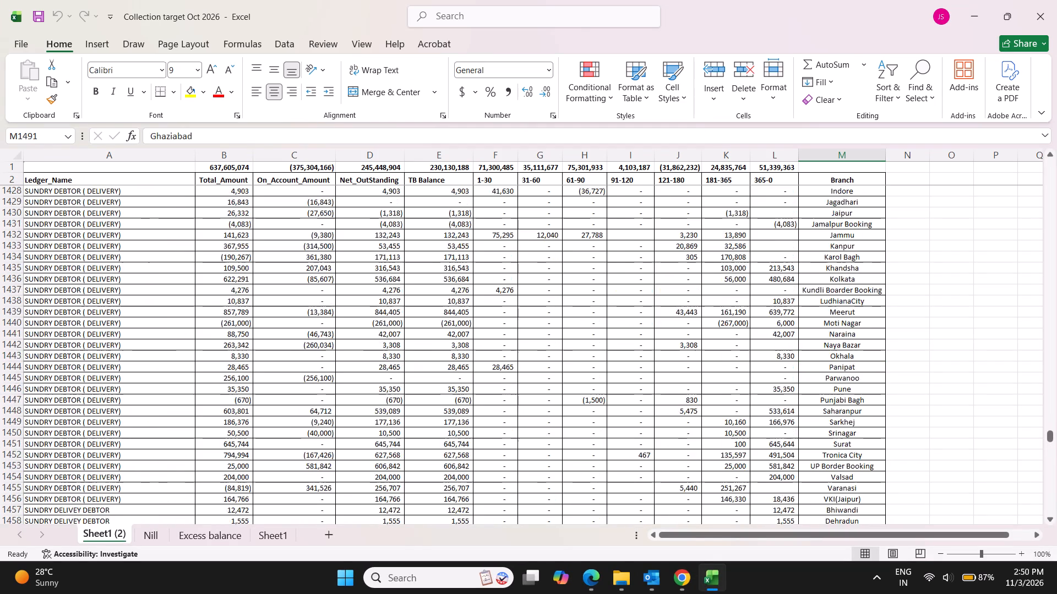
scroll(949, 285, "up", 20)
scroll(949, 285, "up", 3)
left_click_drag(1052, 422, 1050, 403)
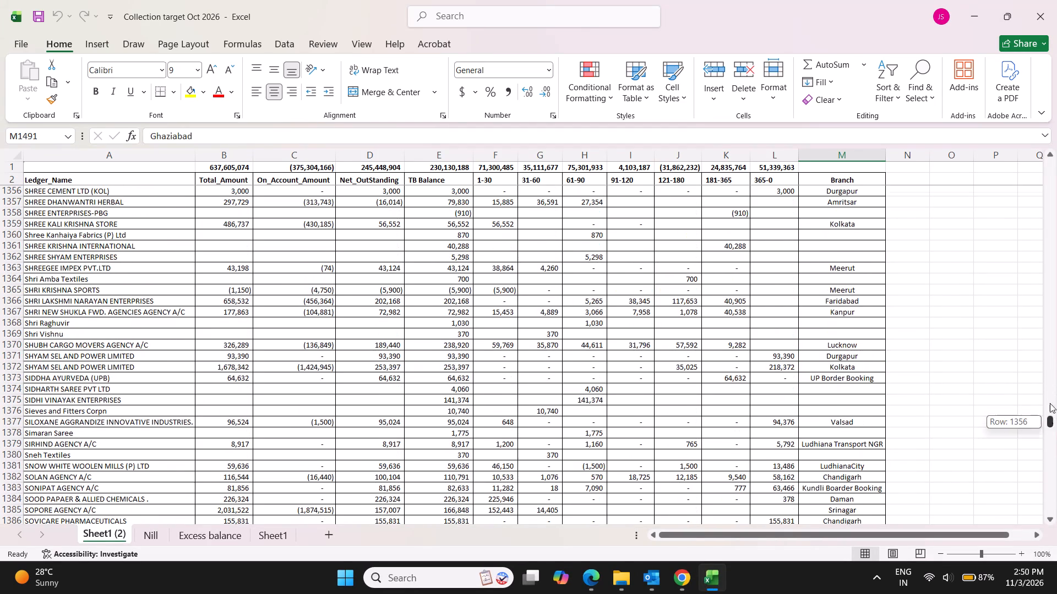
left_click_drag(1050, 403, 1050, 143)
scroll(907, 316, "up", 8)
left_click(437, 307)
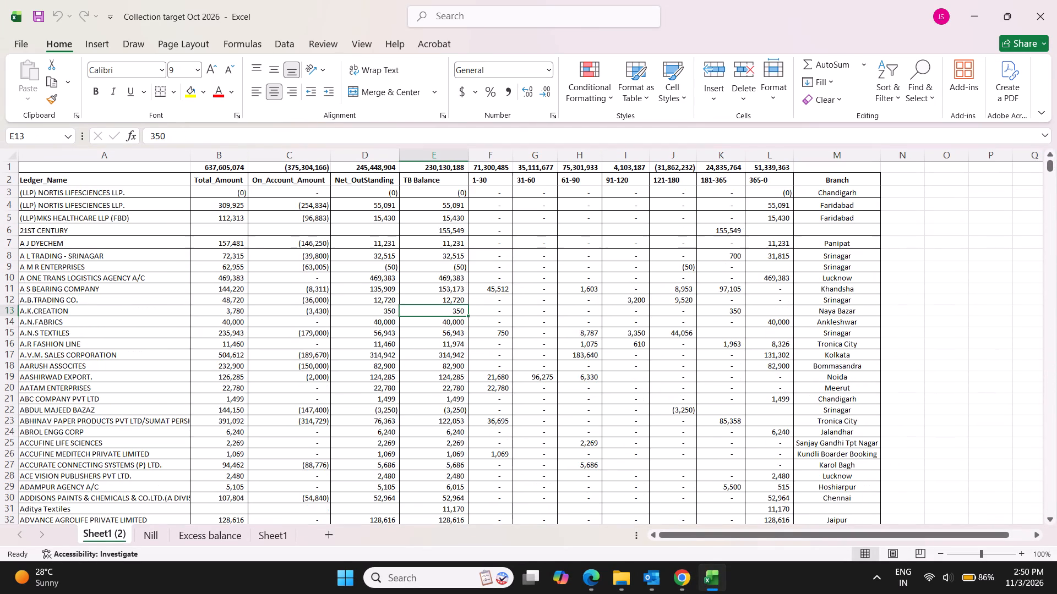
scroll(244, 244, "up", 4)
left_click(98, 194)
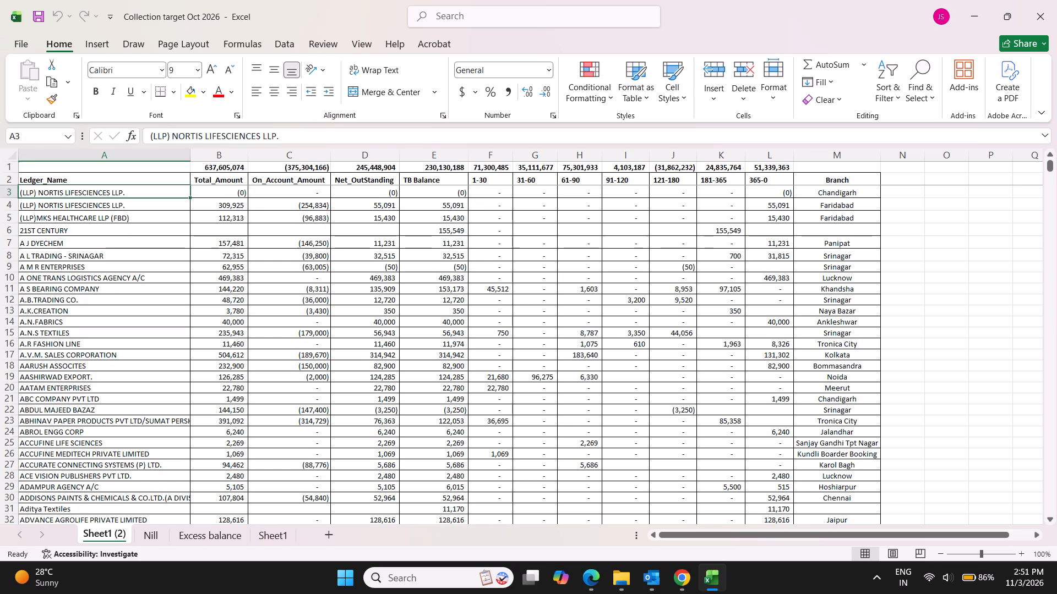
left_click(514, 252)
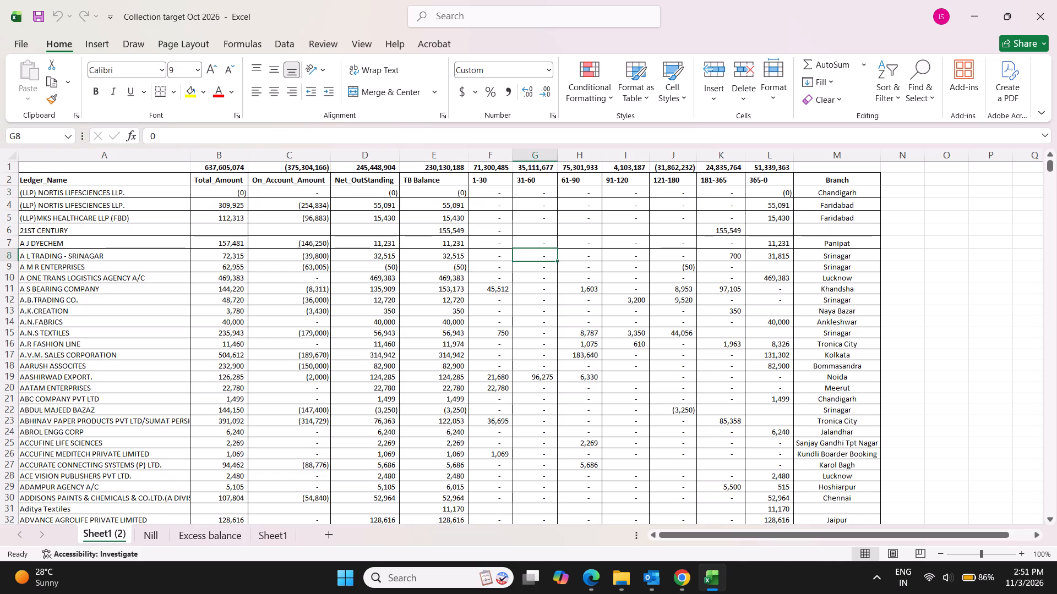
left_click(379, 190)
key("shift+space")
key("ctrl+minus")
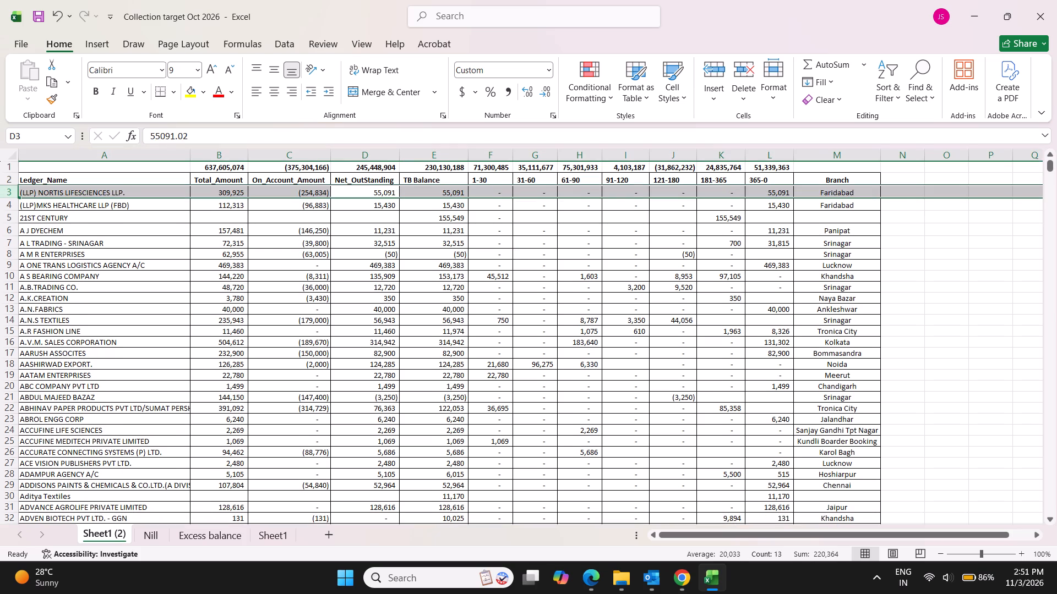
Remove the (LLP) prefix from the ledger name in A3, leaving NORTIS LIFESCIENCES LLP.
left_click(520, 267)
left_click(53, 193)
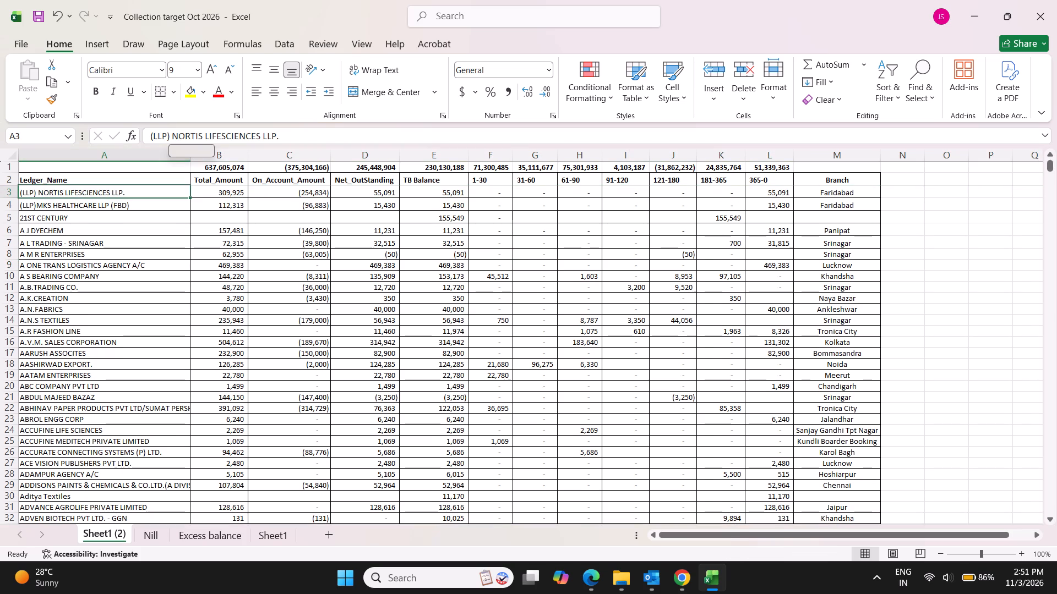
left_click_drag(173, 133, 11, 139)
key("Delete")
left_click(72, 268)
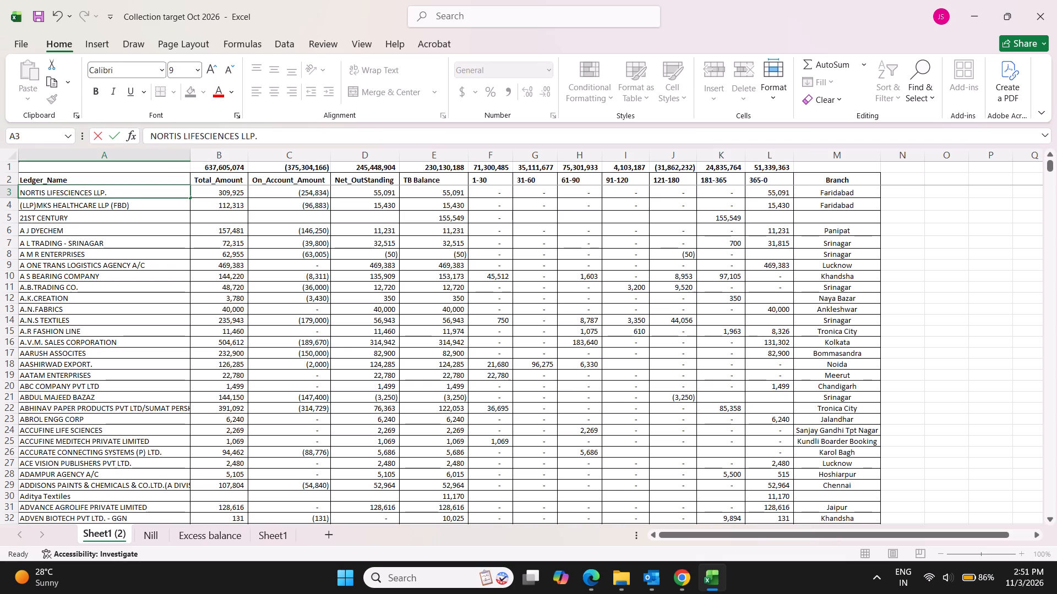
Remove the (LLP) prefix from the ledger name in A4, leaving MKS HEALTHCARE LLP (FBD).
left_click(79, 207)
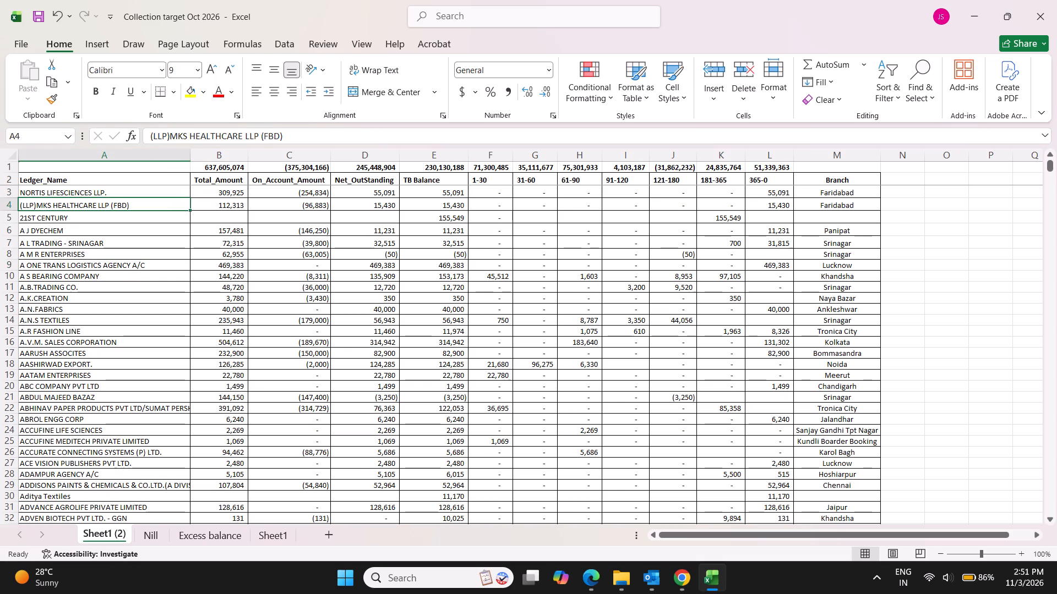
left_click_drag(171, 134, 92, 130)
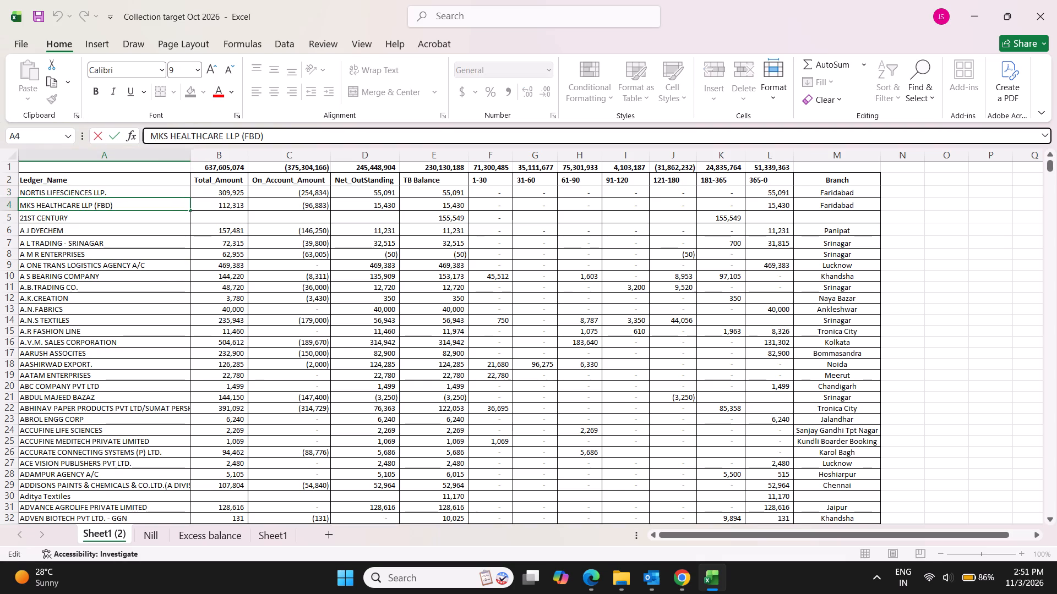
left_click(159, 265)
left_click_drag(327, 302, 328, 297)
Compare the TB Balance total in row 1 with the combined sum of the ageing totals in F1:L1.
left_click(457, 167)
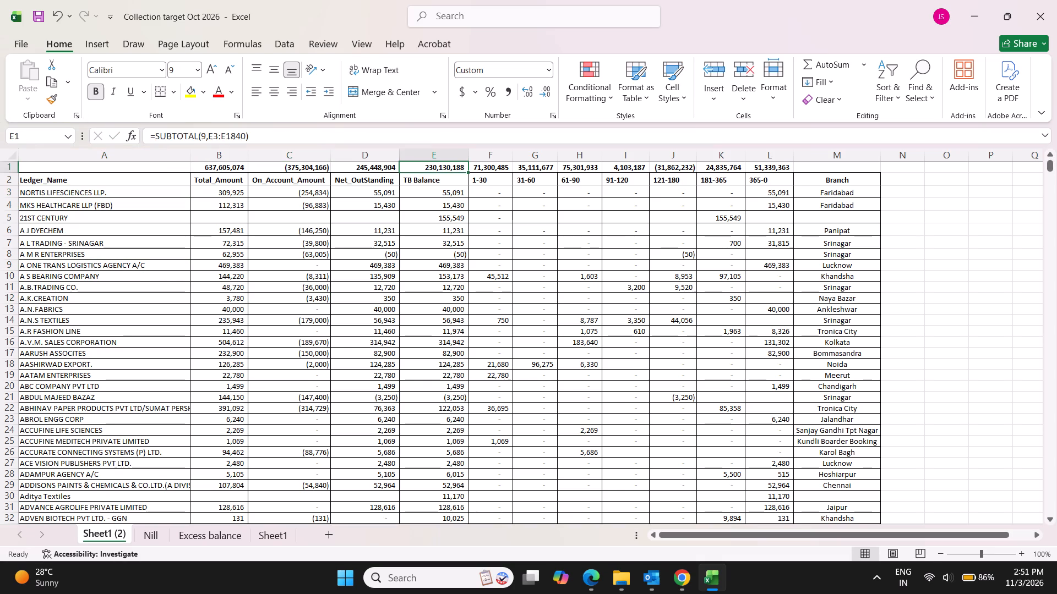
left_click_drag(488, 167, 778, 164)
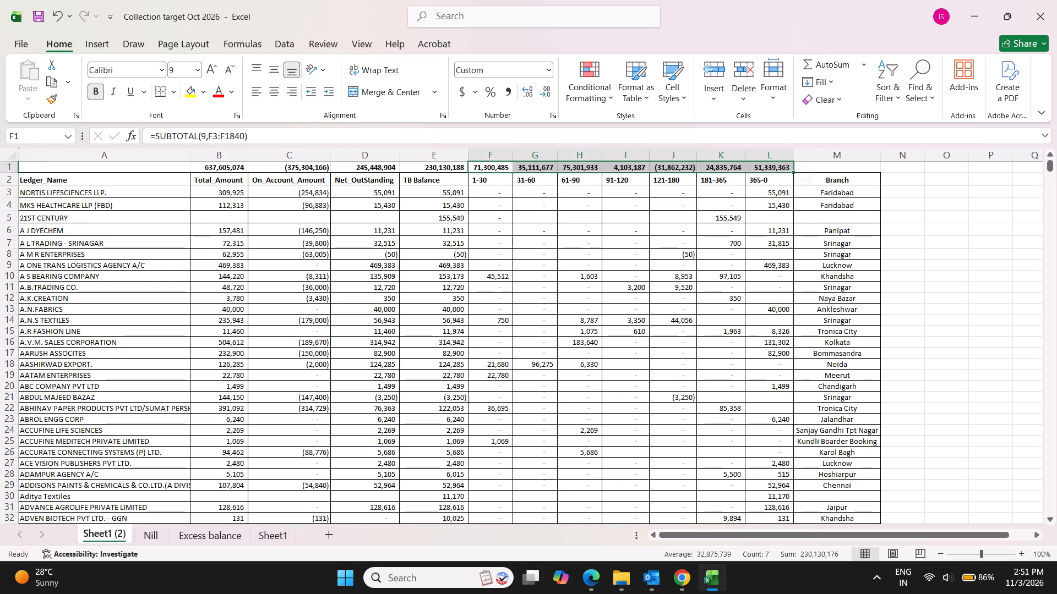
left_click(646, 310)
left_click(347, 263)
scroll(279, 247, "up", 14)
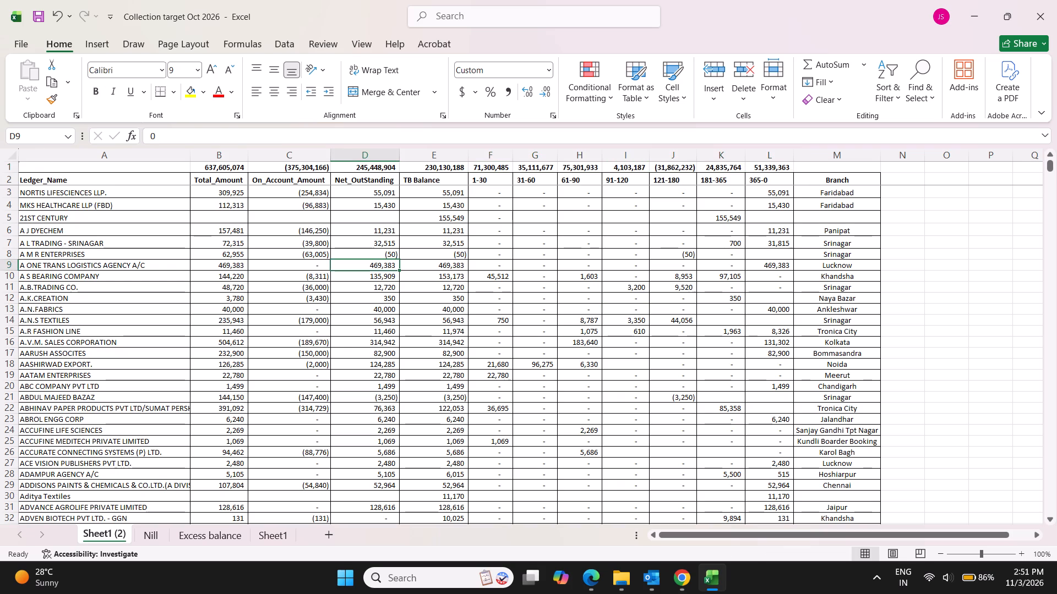
left_click(303, 243)
left_click(404, 252)
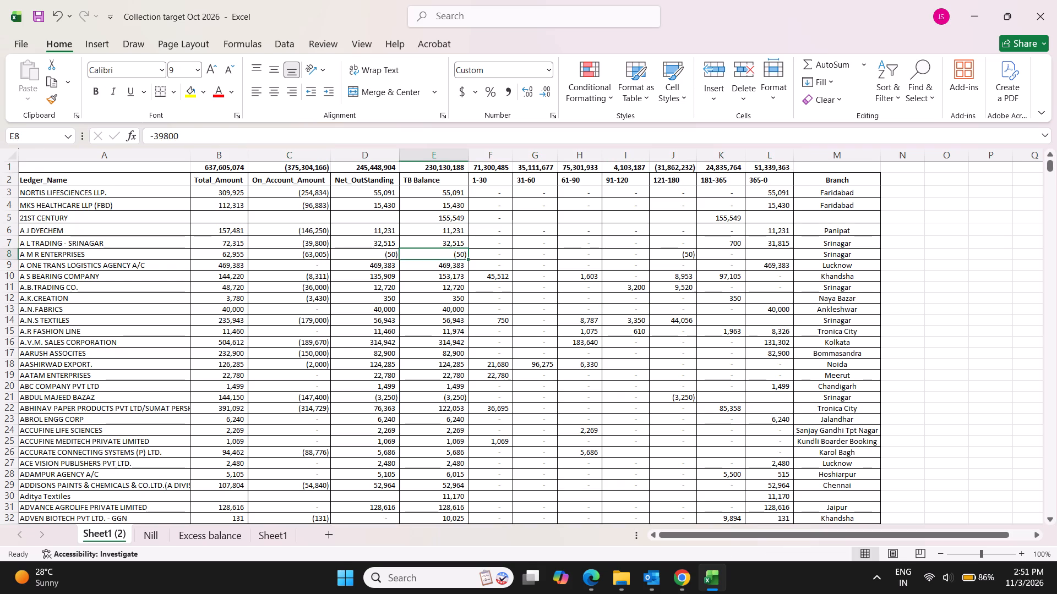
left_click(457, 251)
Search for "head office" and set the 121-180 amount of the TO PAY RECOVERY HEAD OFFICE ledger to 1512.
key("ctrl+f")
type("head office")
key("Return")
key("Escape")
key("Escape")
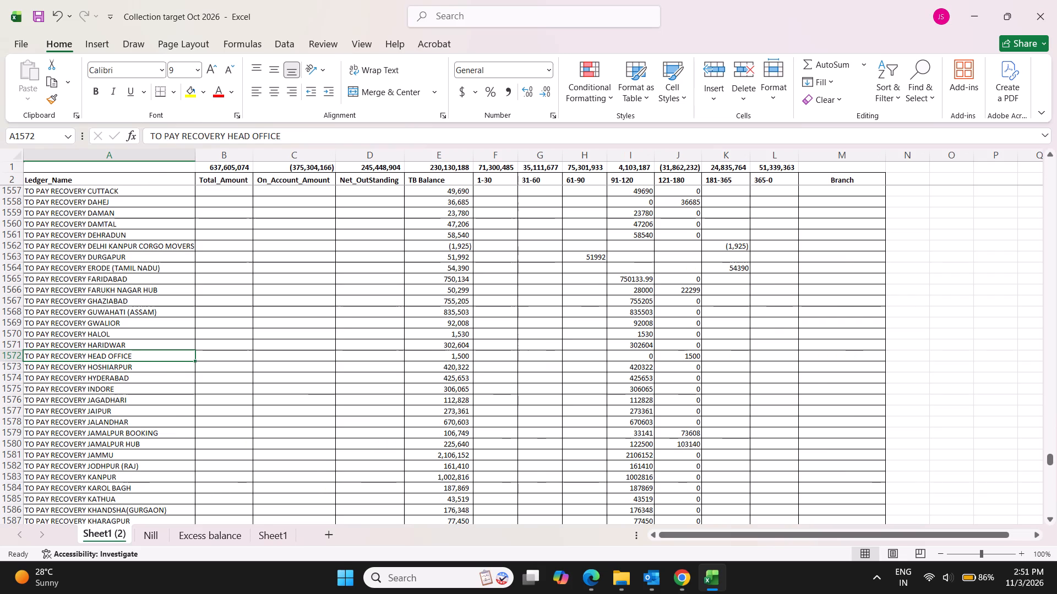
key("ctrl+f")
key("Escape")
key("Right")
key("Right")
key("Right")
key("Right")
key("Right")
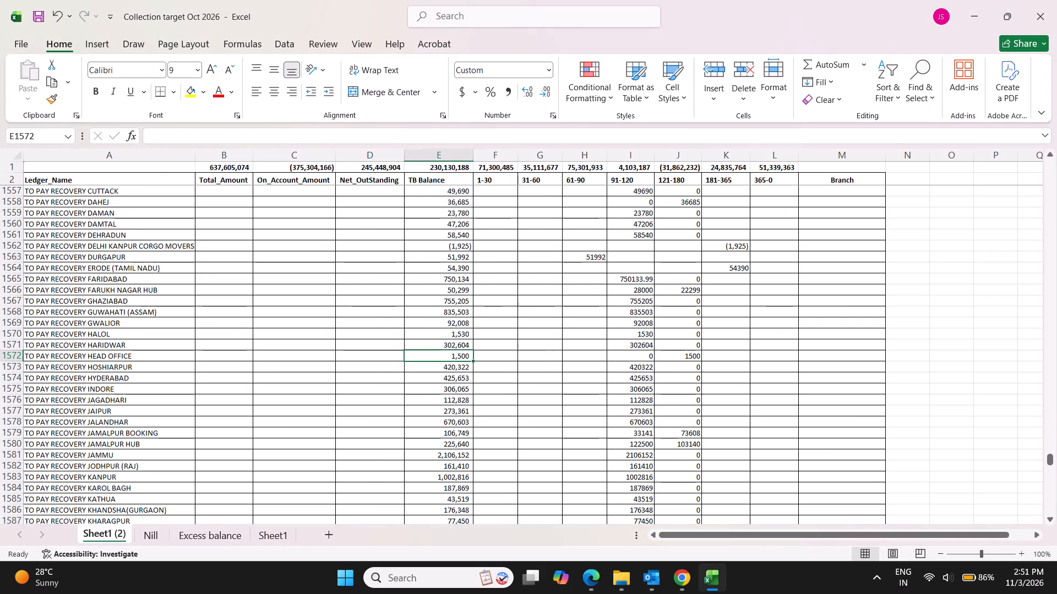
key("Left")
key("Right")
key("Right")
key("Right")
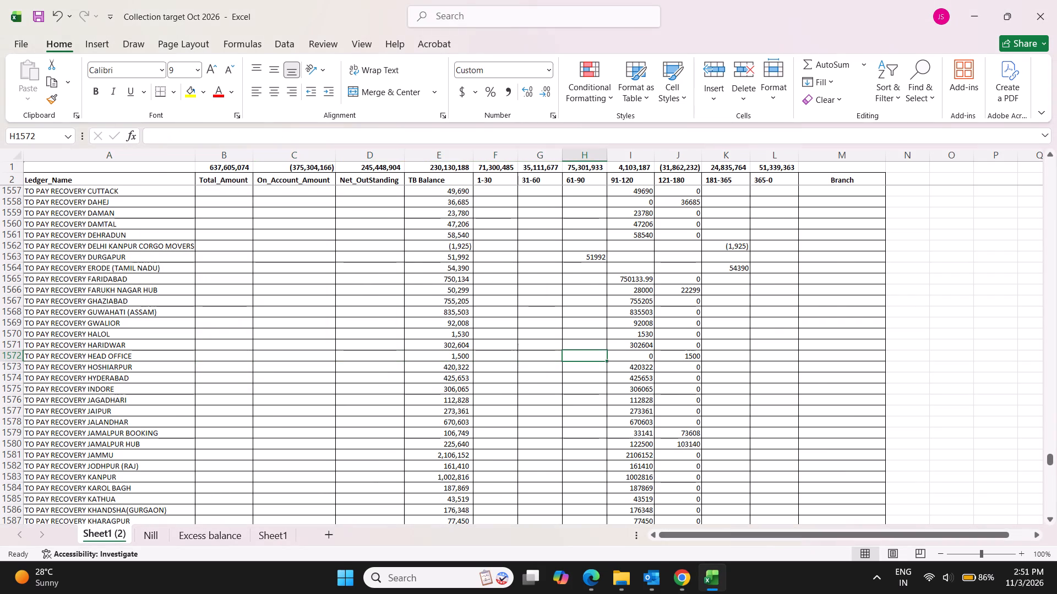
key("Right")
key("Right")
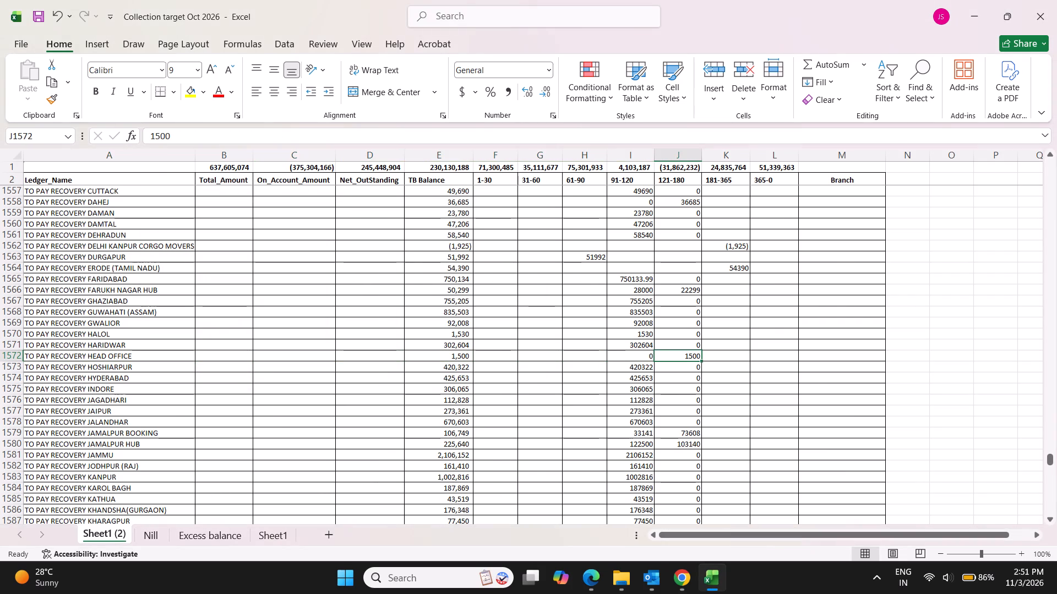
left_click_drag(490, 167, 768, 169)
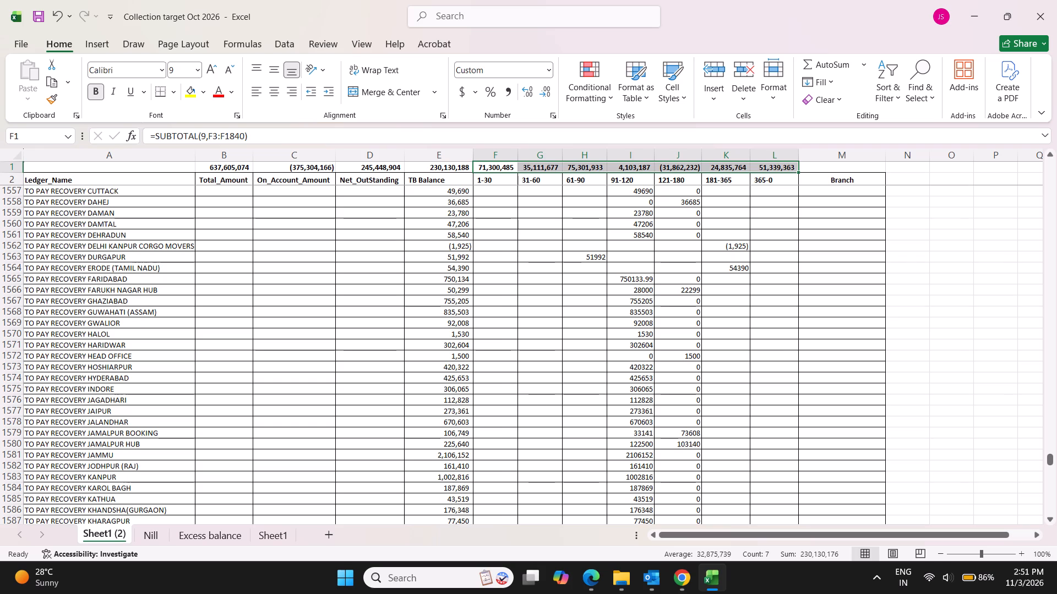
left_click(683, 355)
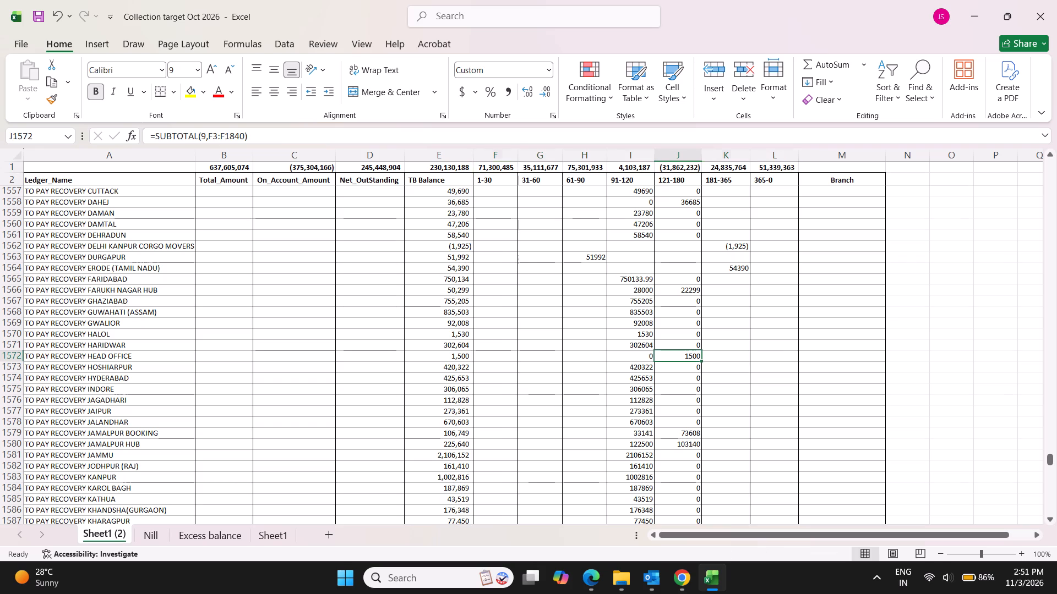
type("1512")
key("Return")
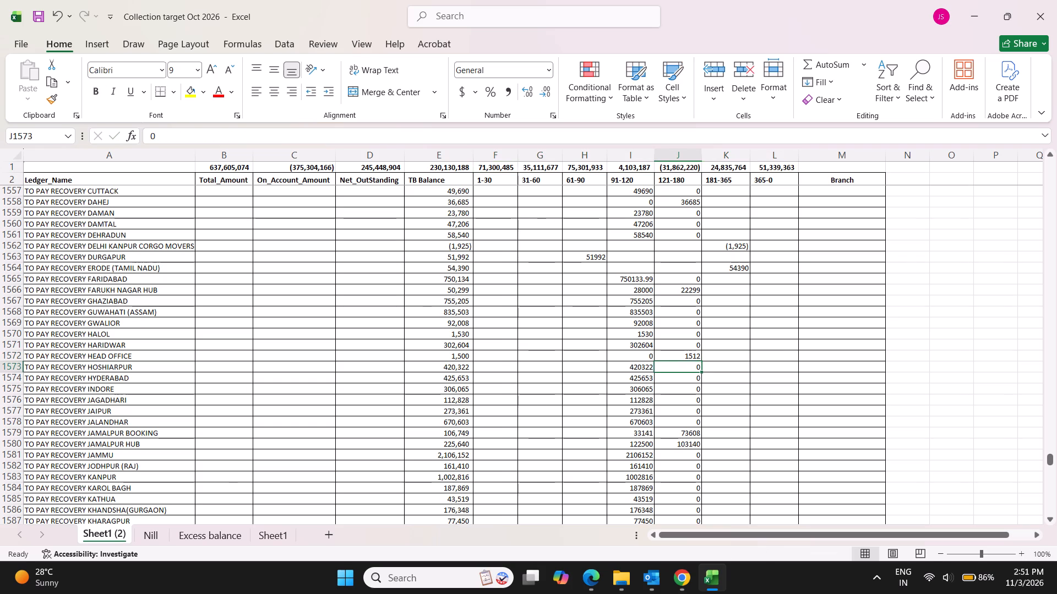
Recheck the combined sum of the ageing totals in F1:L1 against the TB Balance total.
left_click_drag(782, 167, 522, 168)
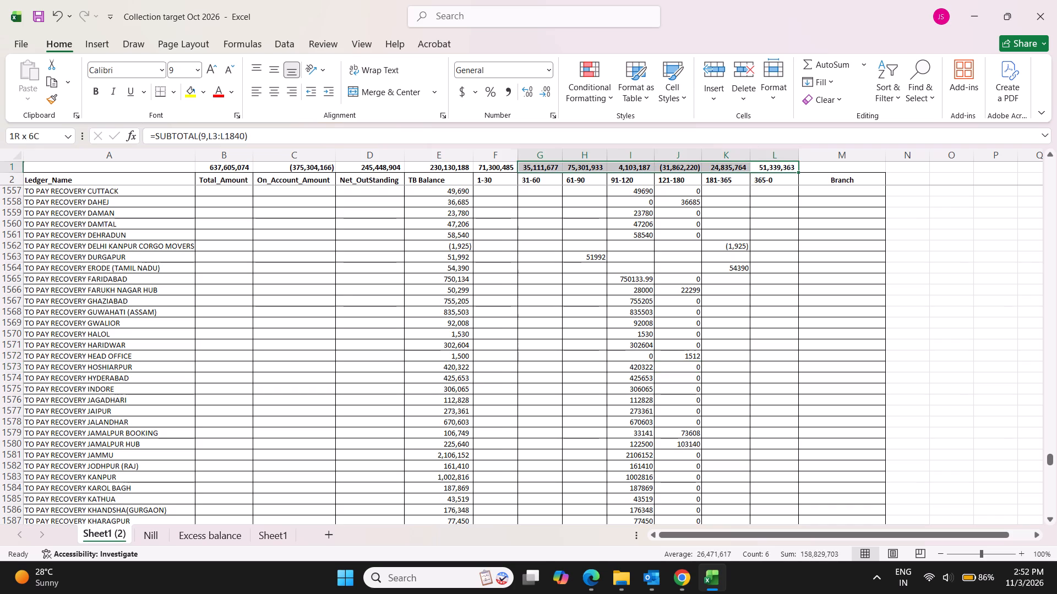
left_click_drag(522, 168, 487, 166)
left_click(572, 273)
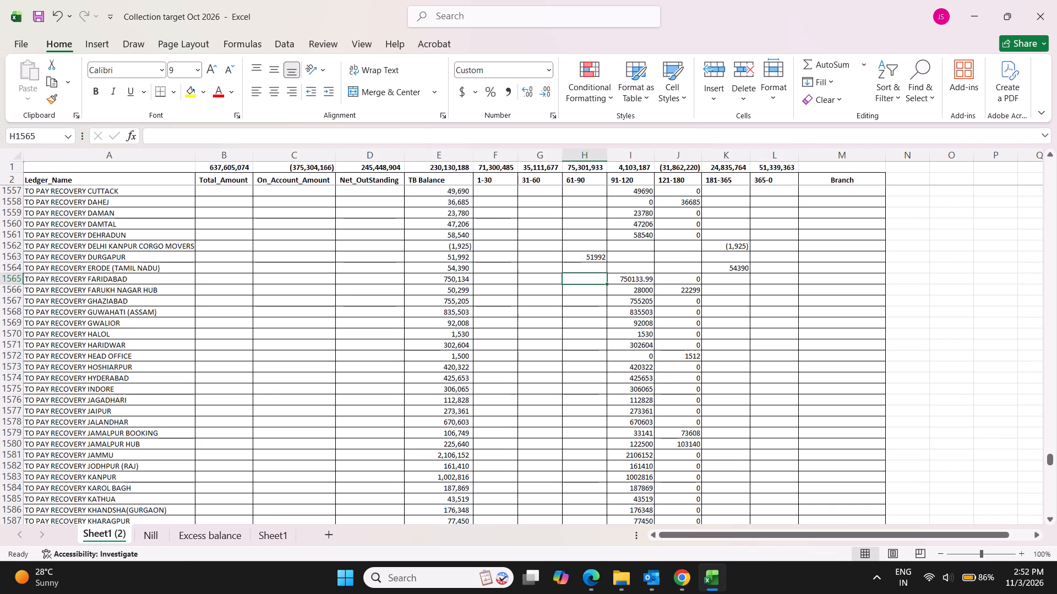
left_click(606, 274)
left_click(375, 262)
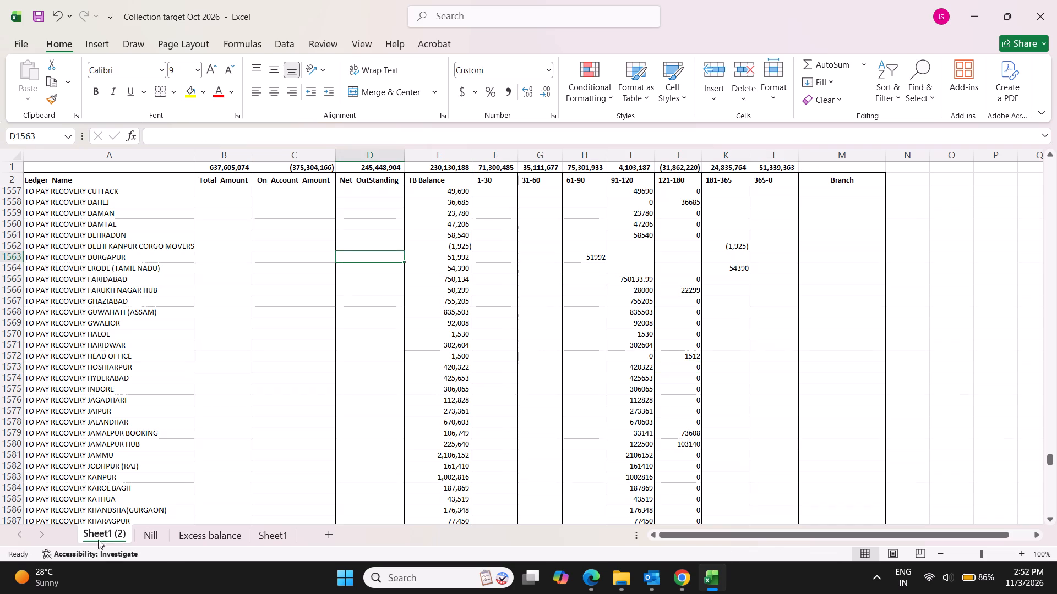
Create a copy of Sheet1 (2) in the same workbook, placed before Sheet1 (2).
right_click(97, 536)
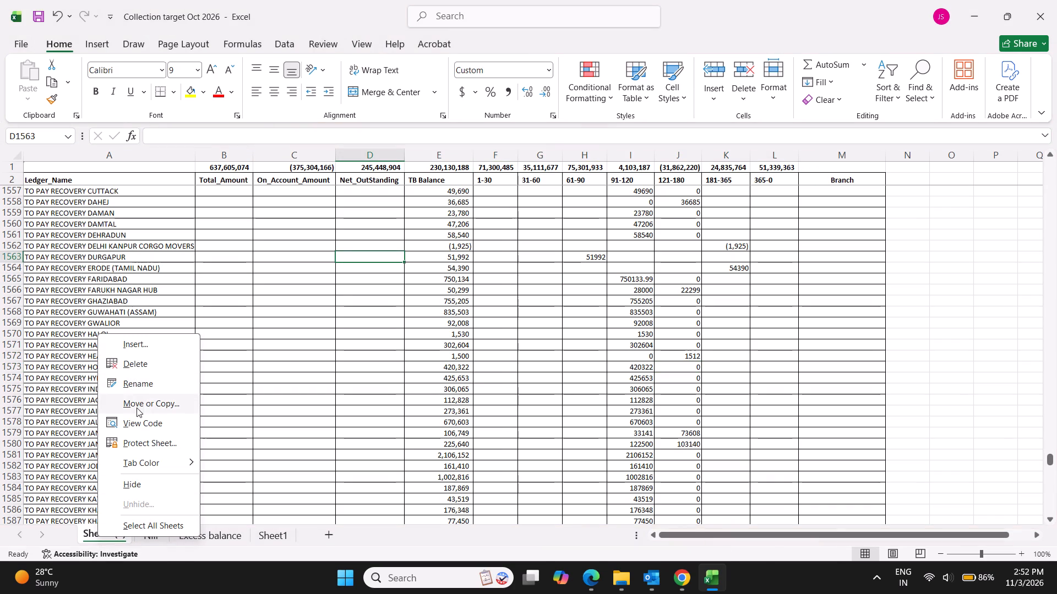
left_click(137, 408)
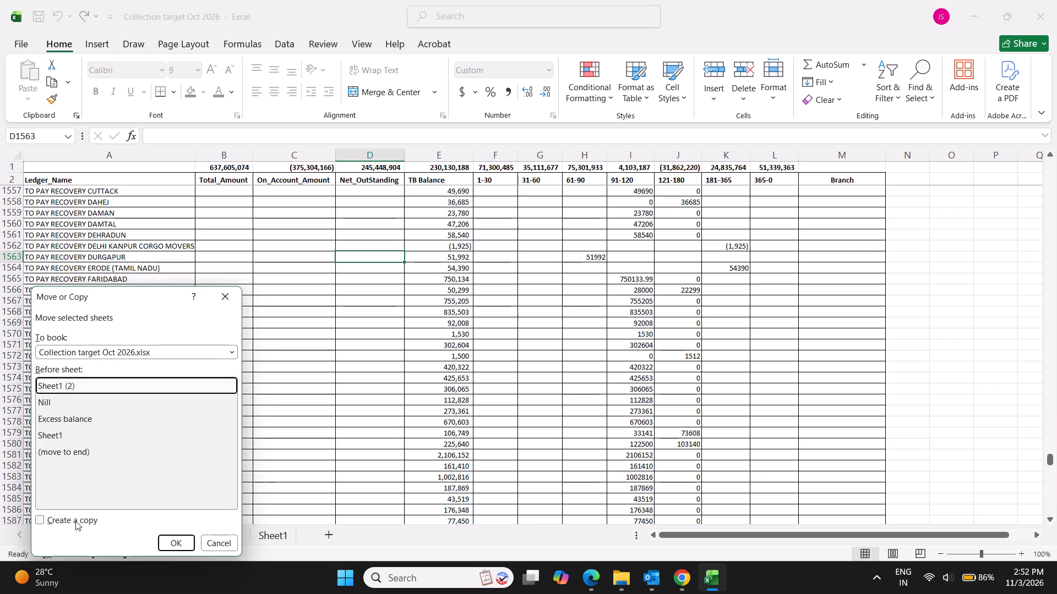
left_click(75, 521)
left_click(172, 542)
left_click(382, 361)
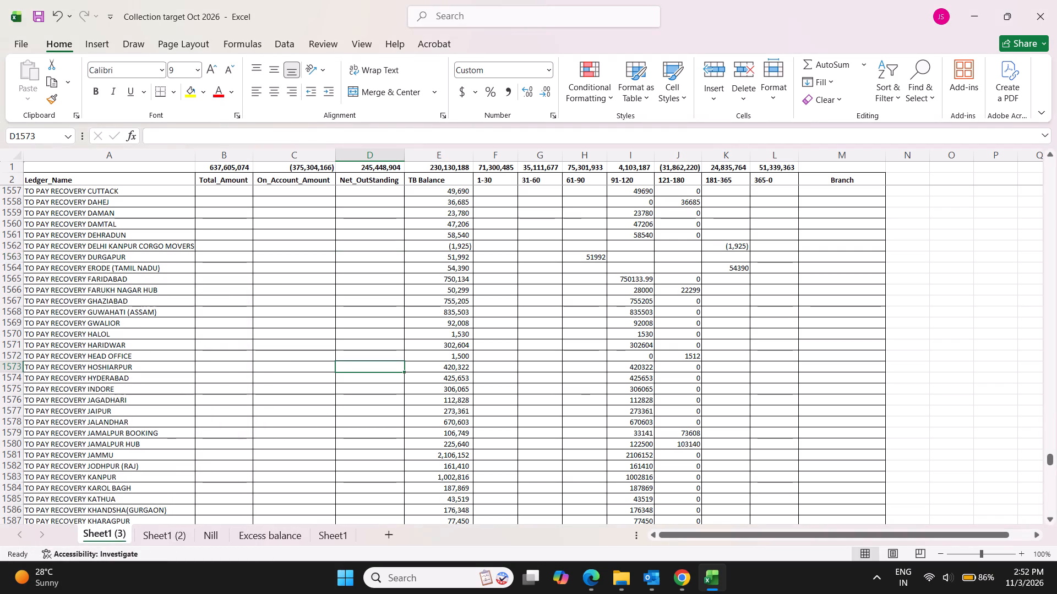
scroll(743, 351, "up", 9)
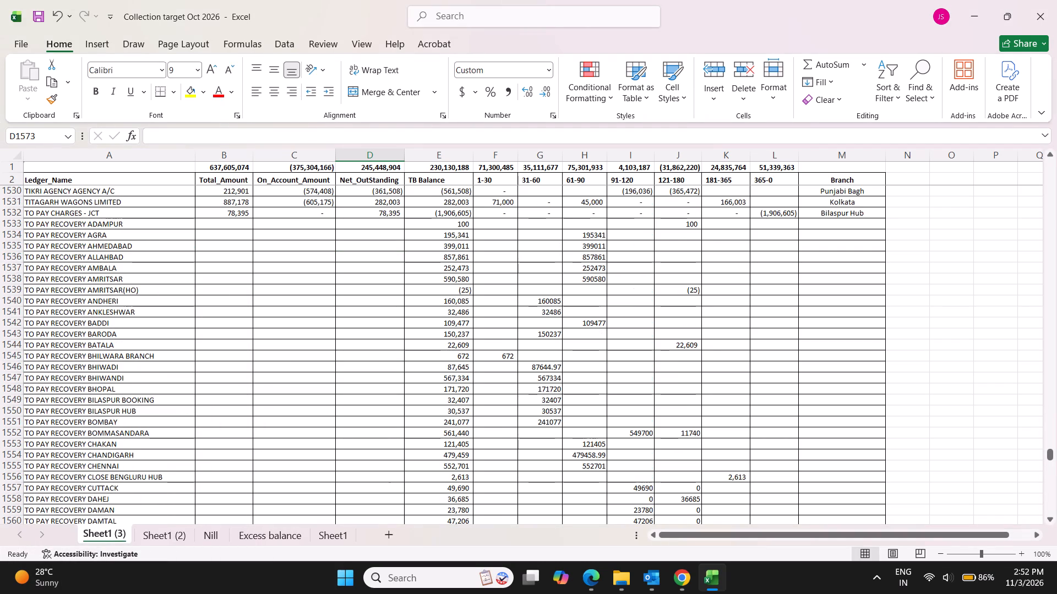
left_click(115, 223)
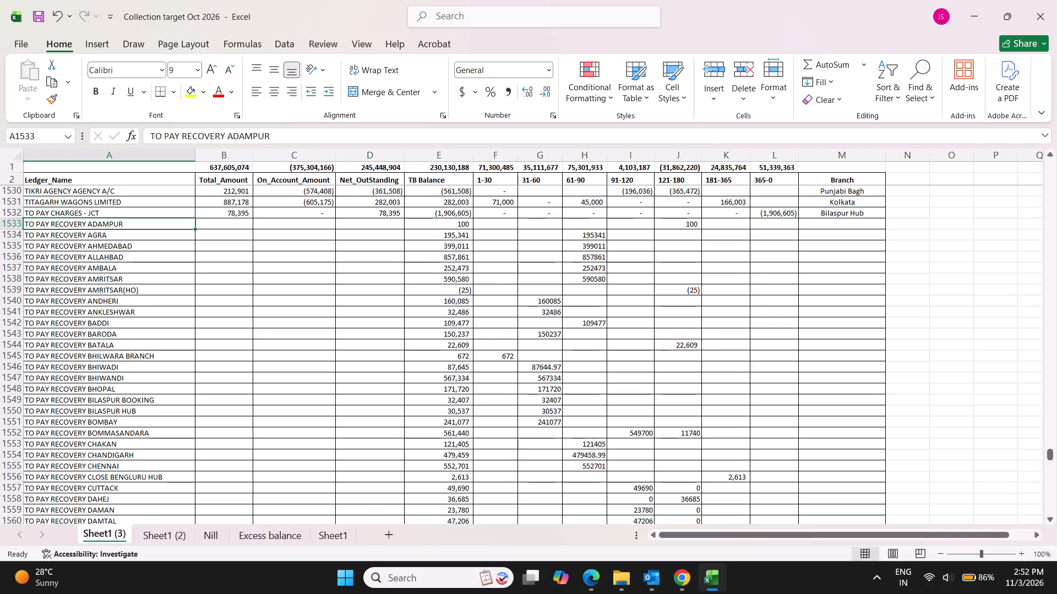
Switch to File Explorer, open the Final Collection target Aug 2026 workbook from the Collection Target folder, and update its external links.
key("alt+Tab")
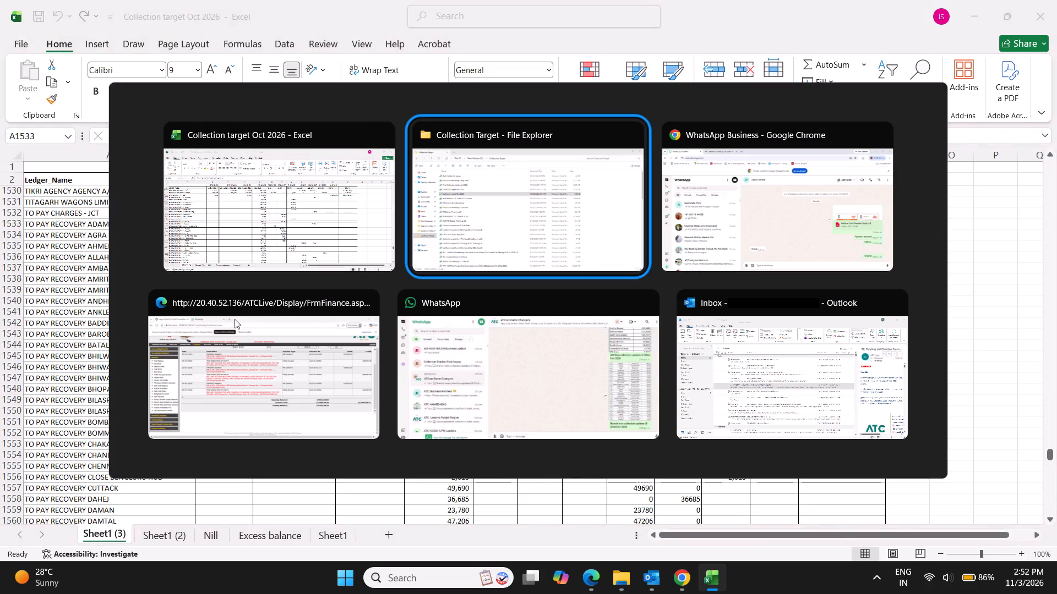
key("alt+Tab")
left_click(480, 173, "alt")
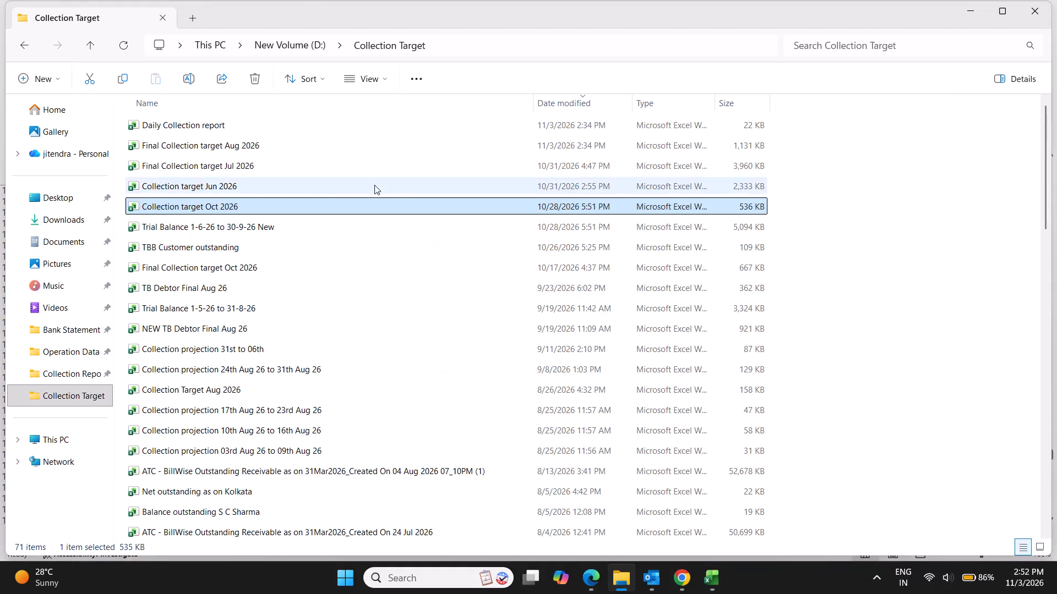
scroll(220, 161, "up", 5)
double_click(222, 151)
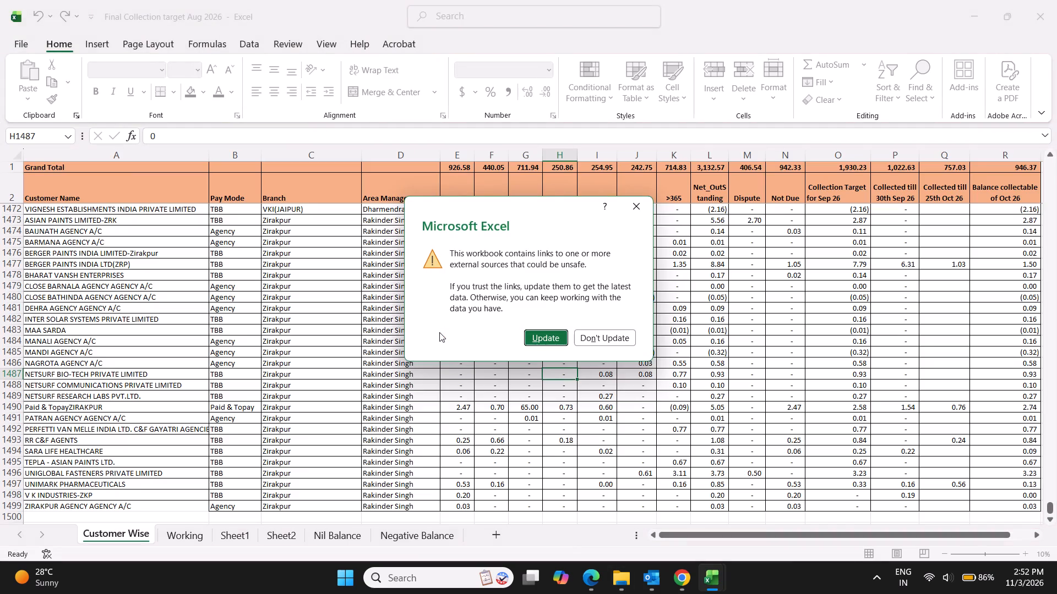
left_click(532, 333)
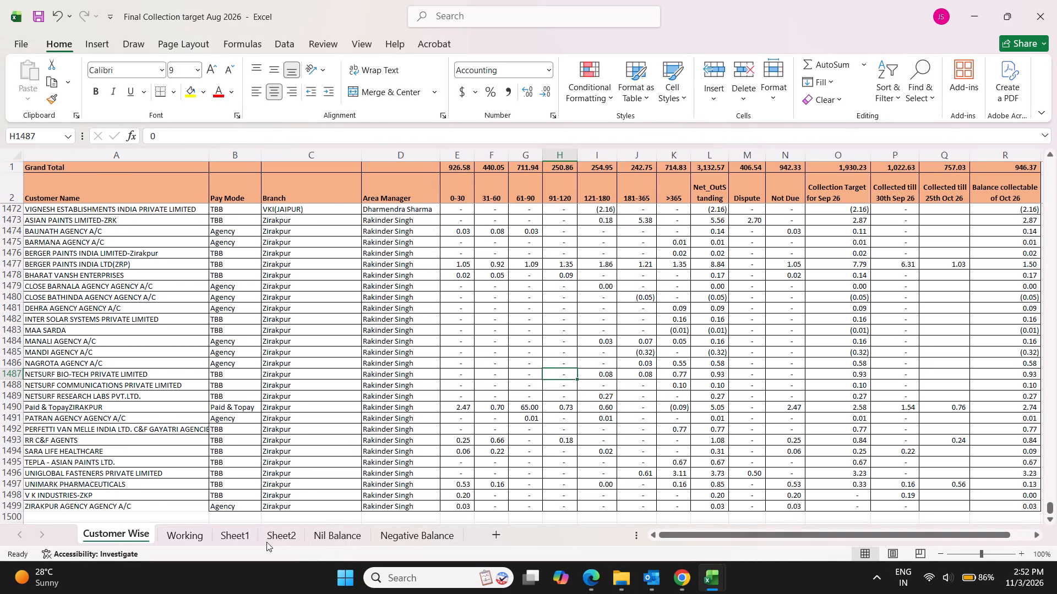
Search Sheet2 of the August workbook for "adampur" to locate the TO PAY RECOVERY ADAMPUR ledger, checking the ledger name in Collection target Oct 2026.
left_click(278, 537)
left_click(288, 377)
key("ctrl+f")
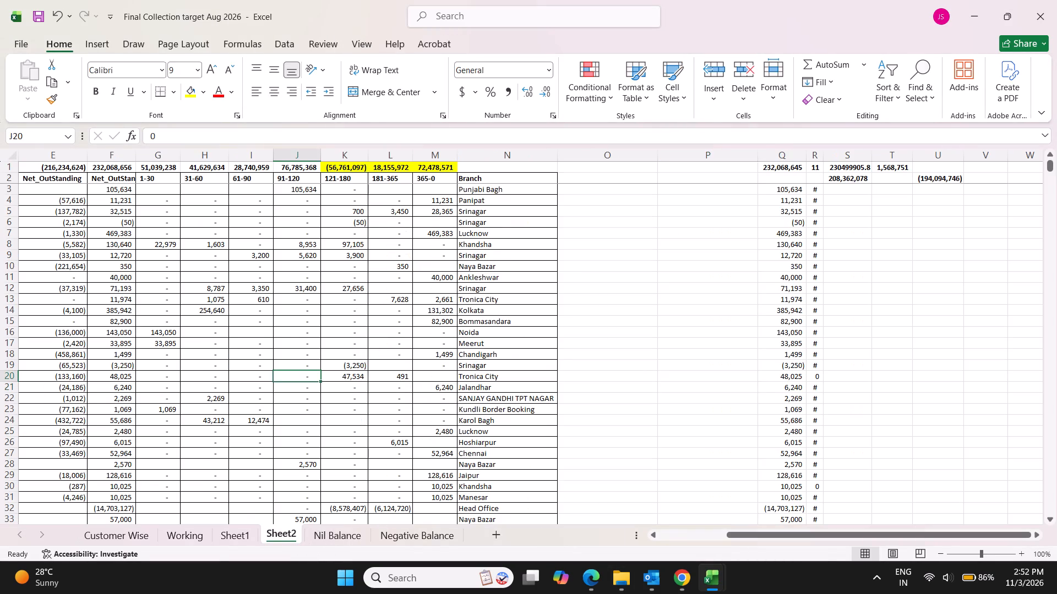
type("adampur")
key("Return")
key("Escape")
key("Right")
key("Right")
key("Right")
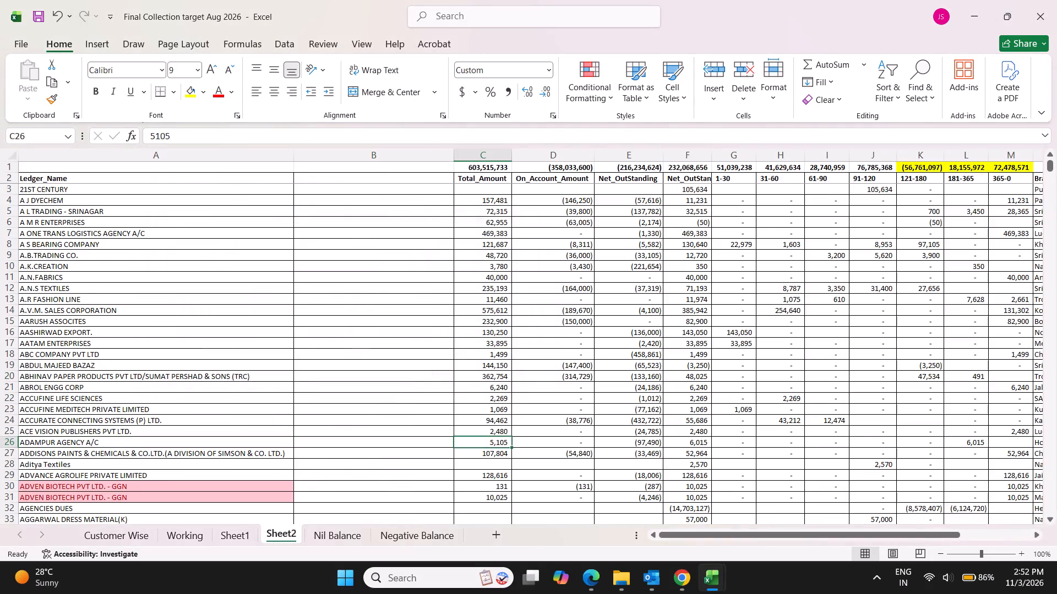
key("alt+Tab")
key("Return")
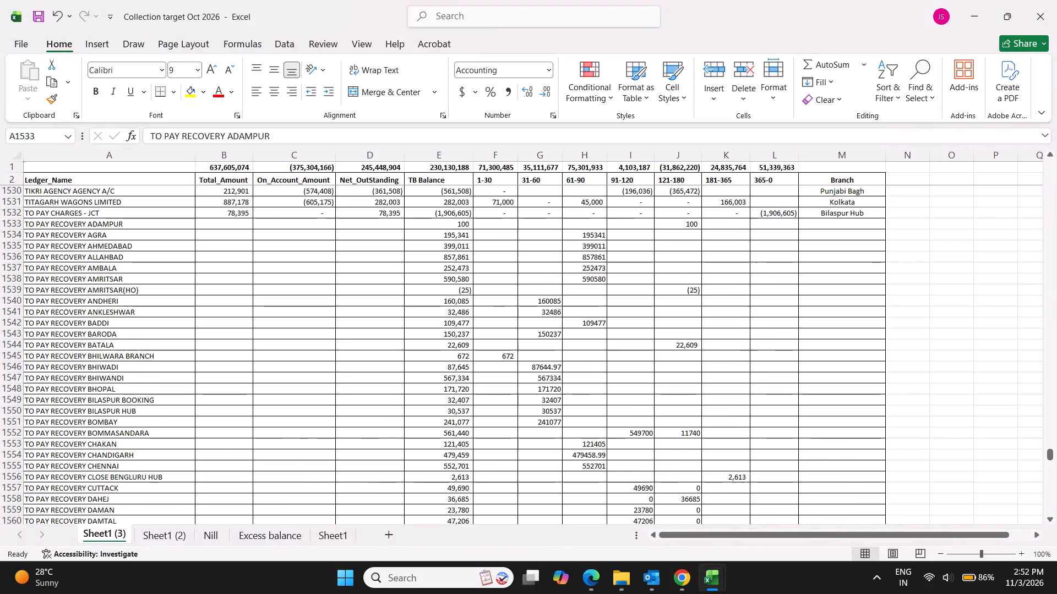
key("alt+Tab")
key("ctrl+f")
key("Return")
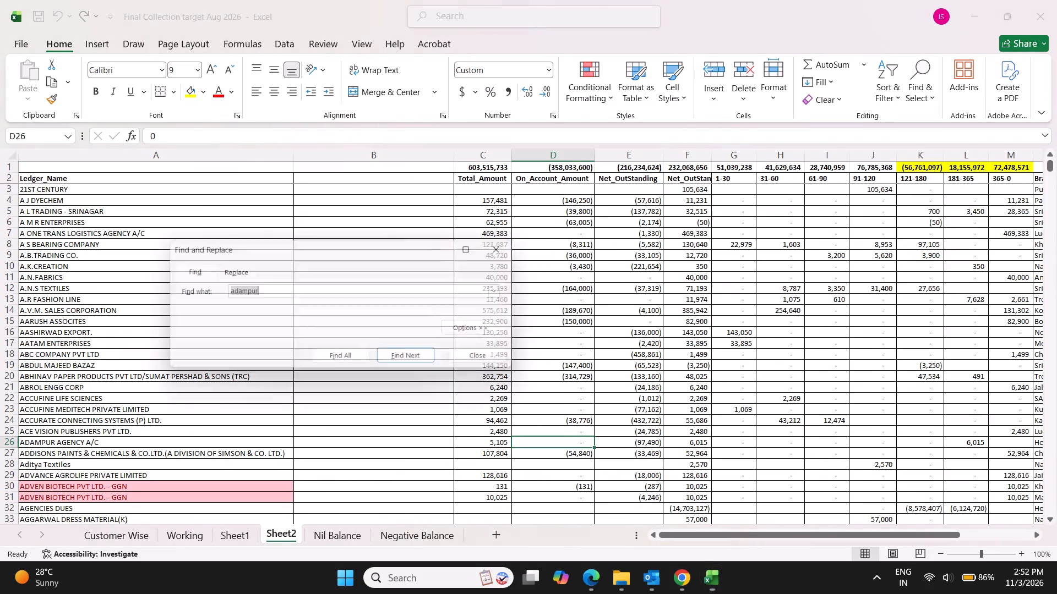
key("Escape")
Copy the TO PAY RECOVERY ADAMPUR branch, Hoshiarpur, from the August workbook into that ledger's Branch cell on Sheet1 (3) of Collection target Oct 2026.
key("Right")
key("Right")
key("Right")
key("Right")
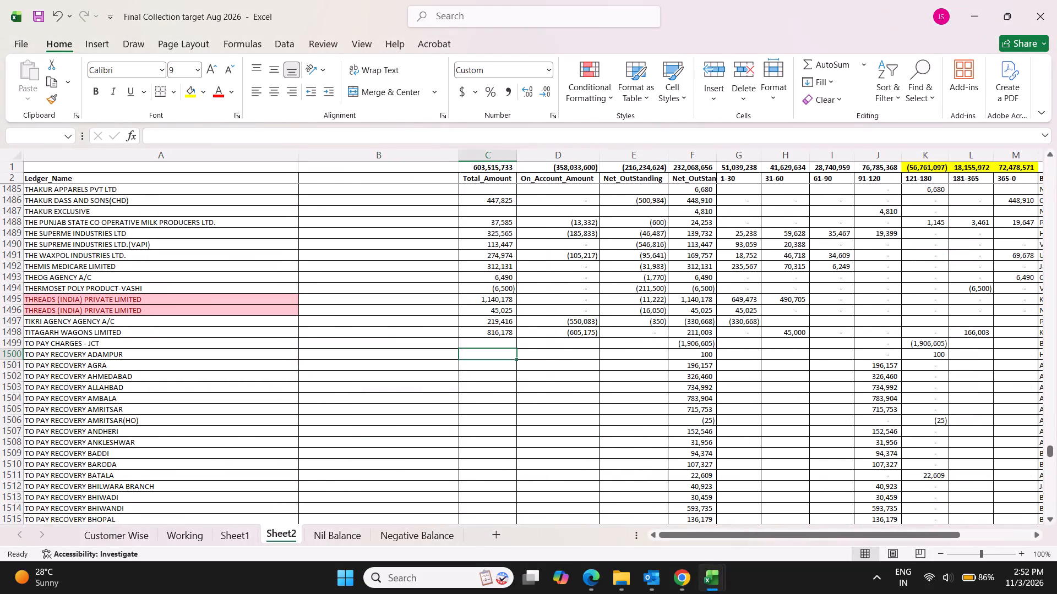
key("Right")
key("Right")
key("Right")
key("Right")
key("Right")
key("Right")
key("Right")
key("Right")
key("Right")
key("Right")
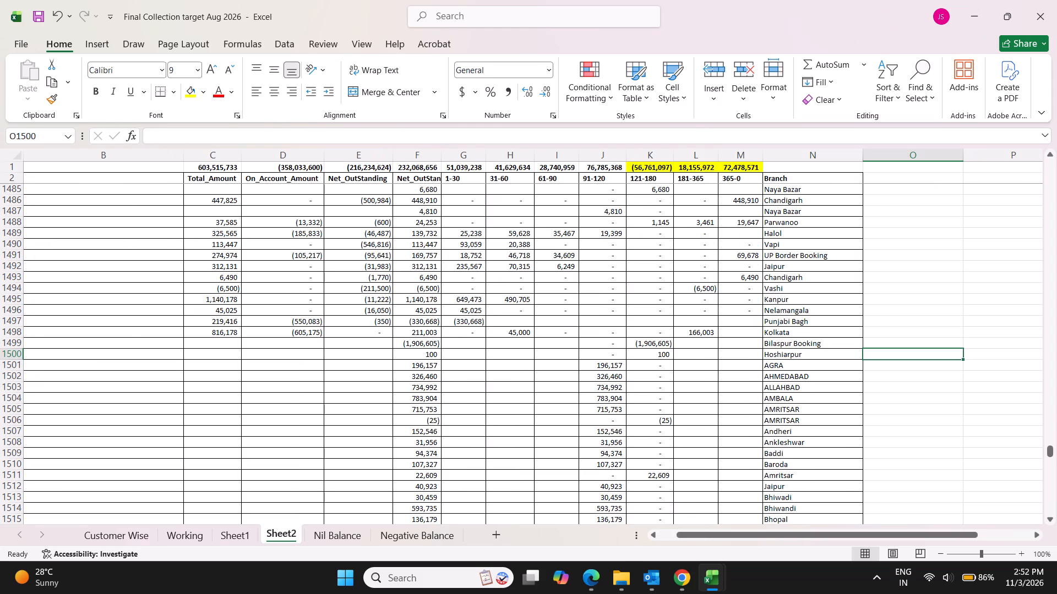
key("Left")
key("ctrl+c")
key("alt+Tab")
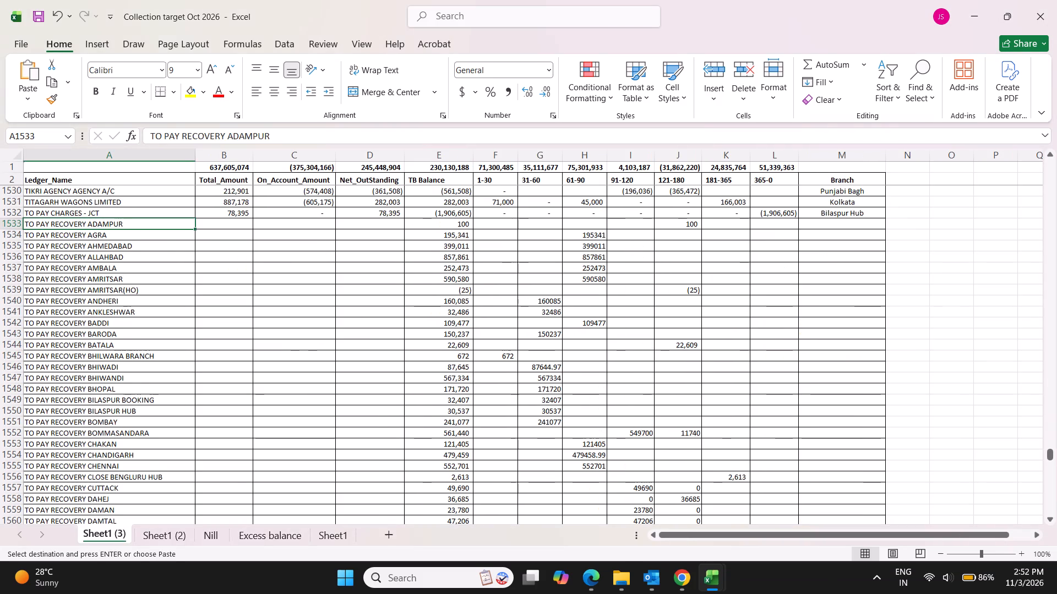
key("Right")
key("Right")
key("Right")
key("Right")
key("Right")
key("Right")
key("Right")
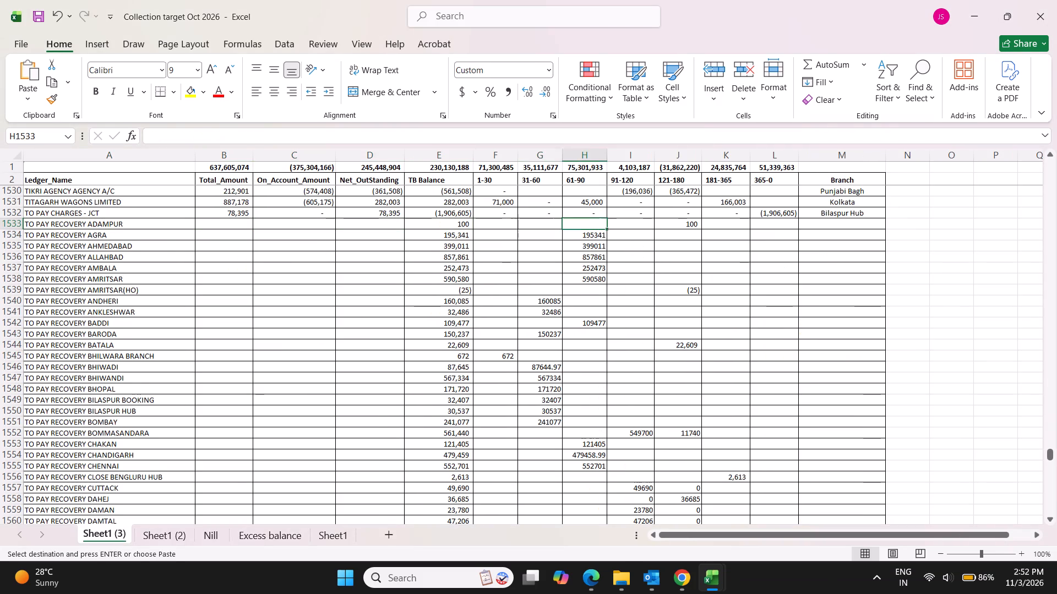
key("Right")
key("Right")
key("Right")
key("Right")
key("Right")
key("ctrl+v")
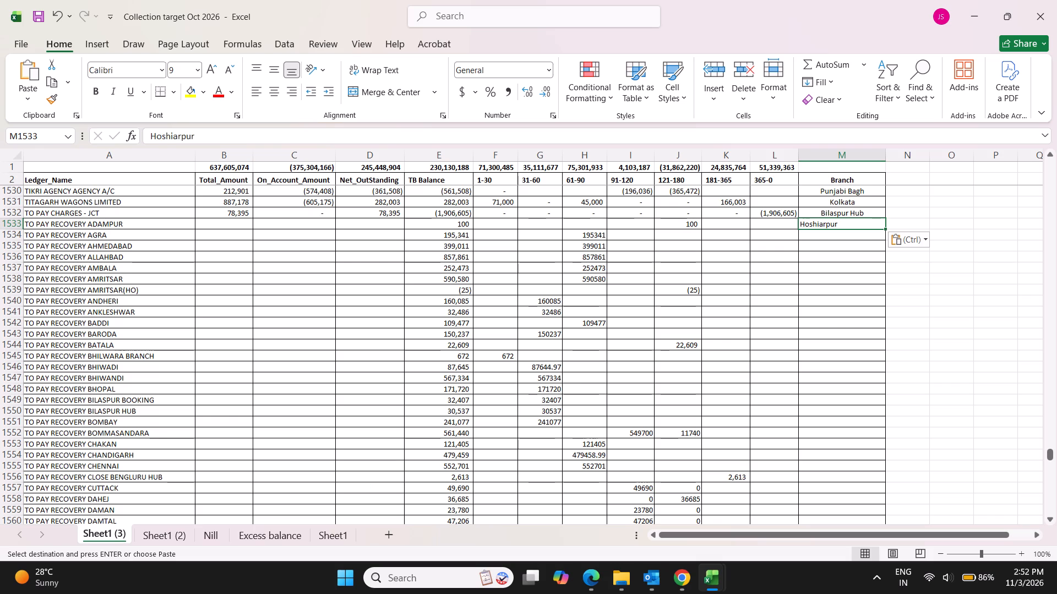
key("Down")
key("Up")
Copy the Branch header from M2 into N2 to head a second branch column on Sheet1 (3).
key("Up")
key("ctrl+Up")
key("Down")
key("Right")
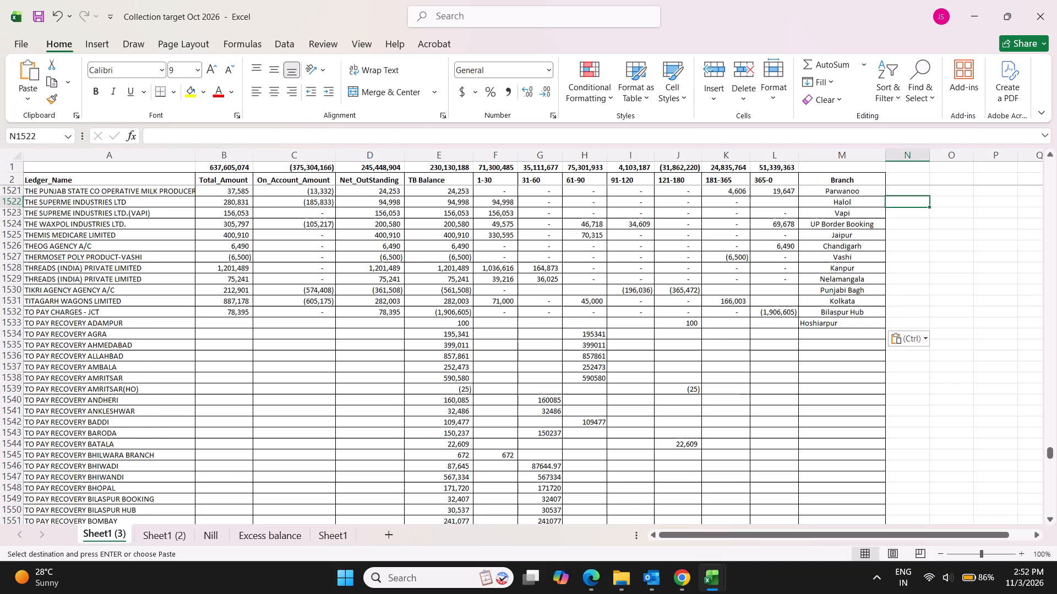
key("ctrl+Up")
key("Down")
key("Left")
key("ctrl+c")
key("Right")
key("ctrl+v")
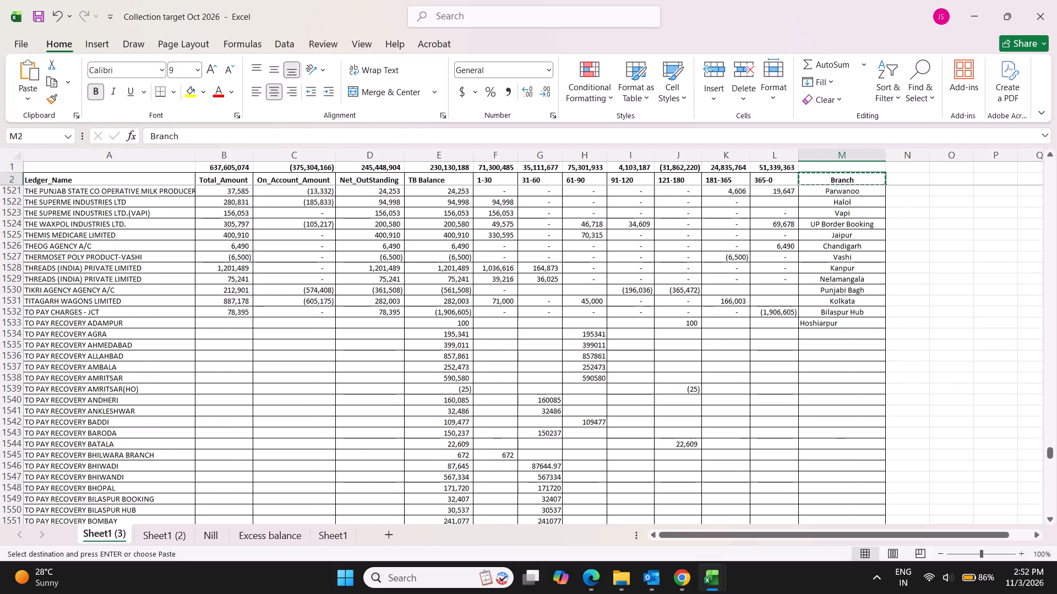
key("Down")
key("Escape")
In N3, enter a VLOOKUP of A3 against A3:N1810 on Sheet2 of Final Collection target Aug 2026, returning column 14 with exact match.
type("=vlookup(")
key("Left")
key("Left")
key("Left")
key("Left")
key("Left")
key("Left")
key("Left")
key("Left")
key("Left")
key("Left")
key("Left")
key("Left")
key("Left")
key("Left")
key("Left")
key("Left")
key("Left")
key("Left")
key("Left")
key("Left")
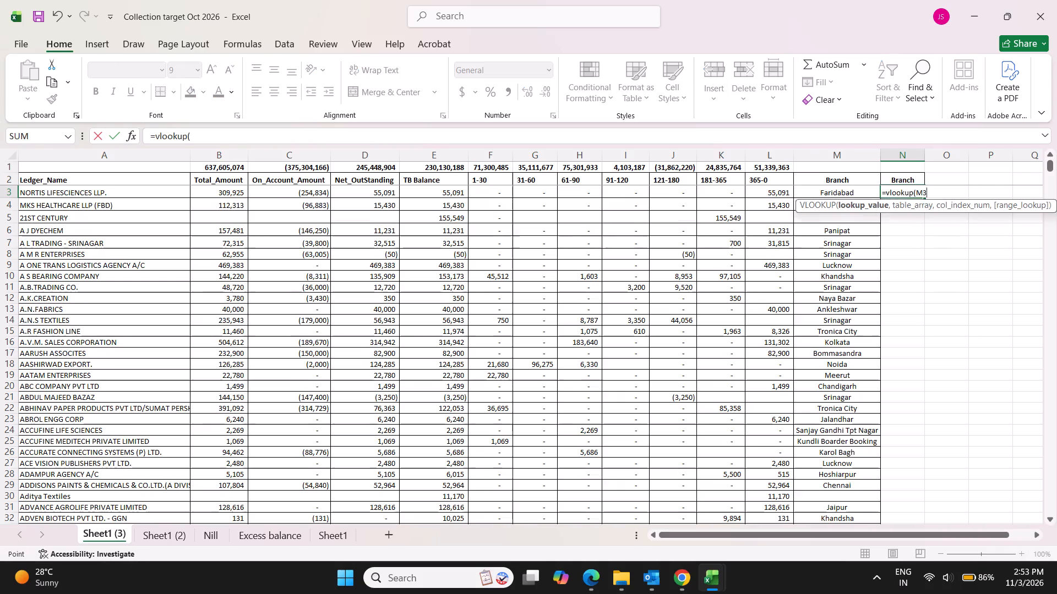
key("comma")
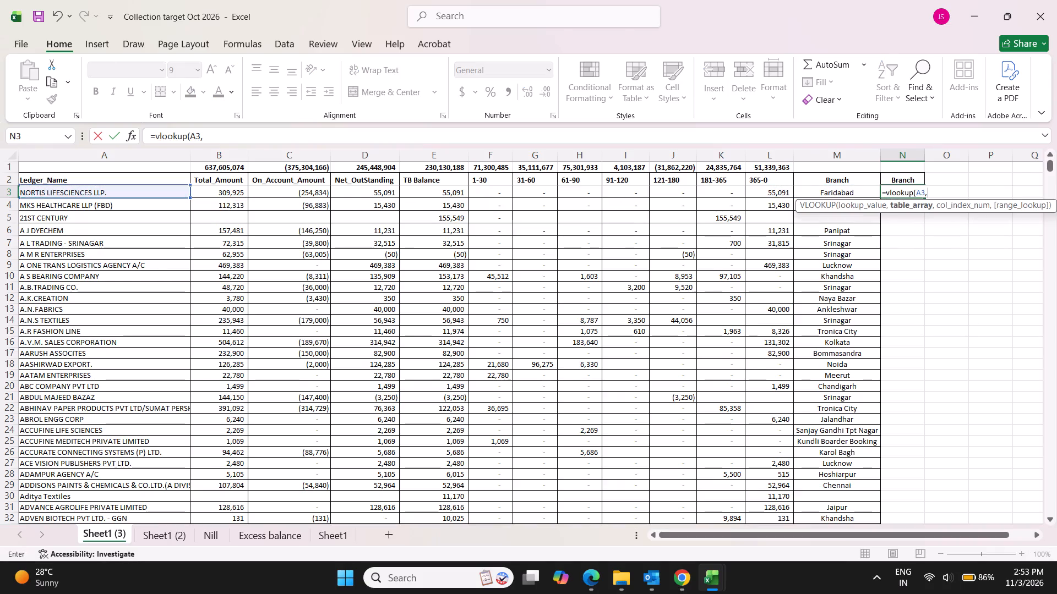
key("alt+Tab")
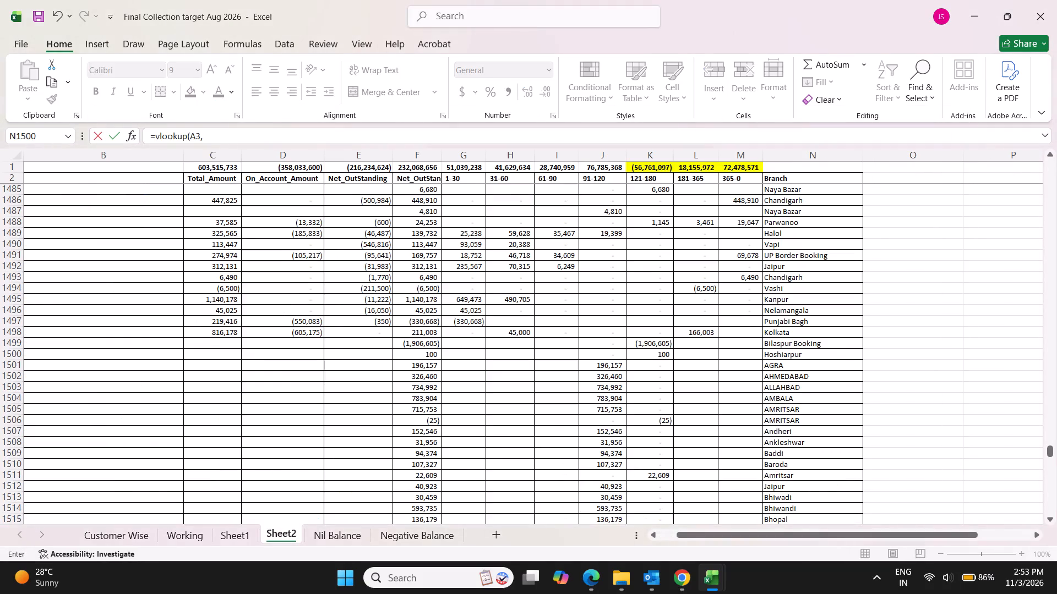
left_click_drag(799, 535, 505, 485)
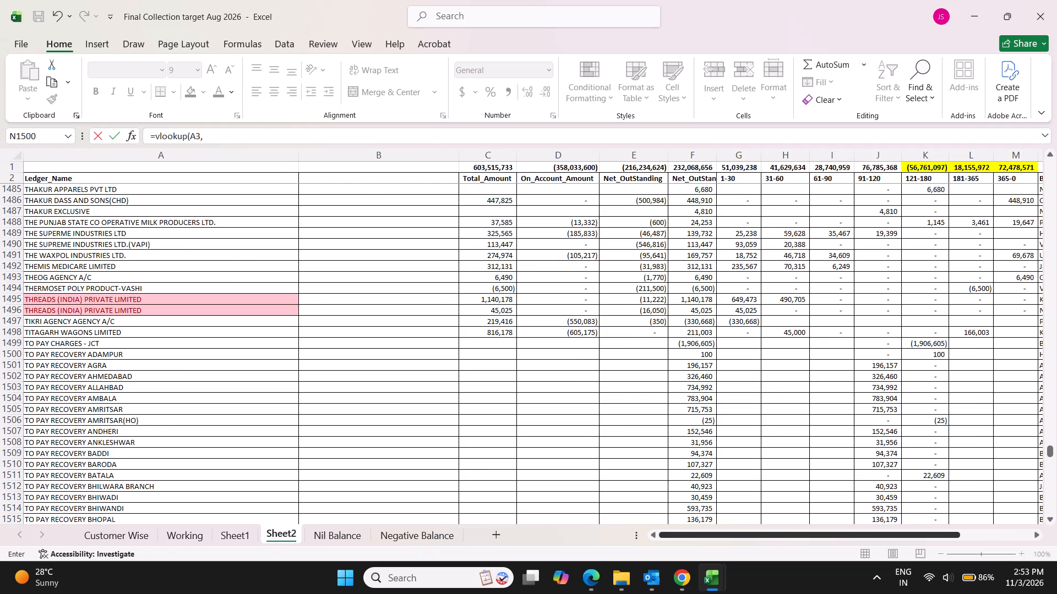
left_click(138, 317)
key("ctrl+Up")
key("Down")
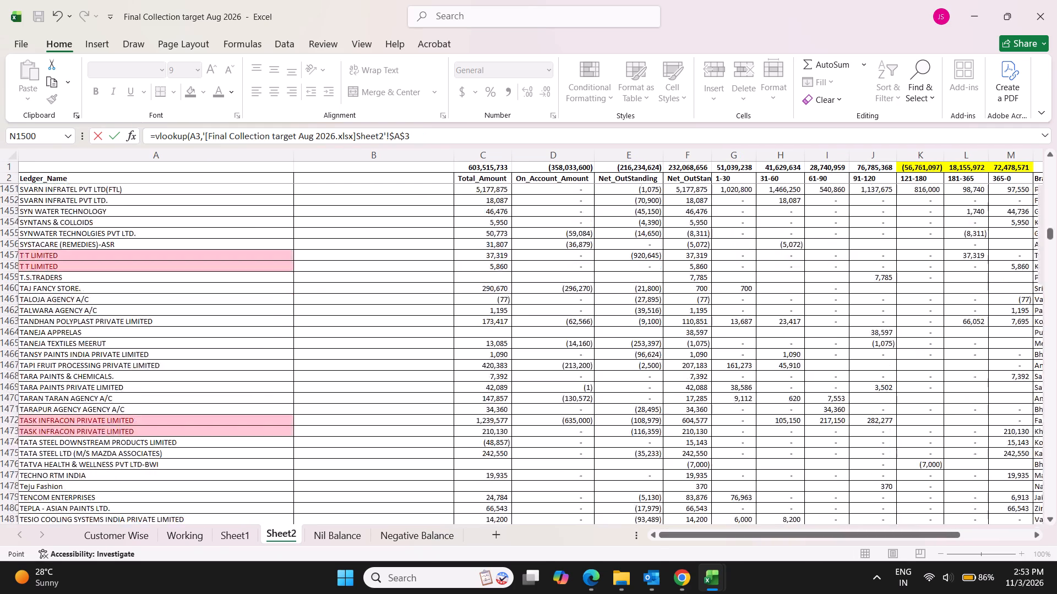
key("shift+Right")
key("shift+Right")
key("shift+Right")
key("shift+Right")
key("shift+Right")
key("shift+Right")
key("shift+Right")
key("shift+Right")
key("shift+Right")
key("shift+Right")
key("shift+Right")
key("shift+Right")
key("shift+Right")
key("shift+Right")
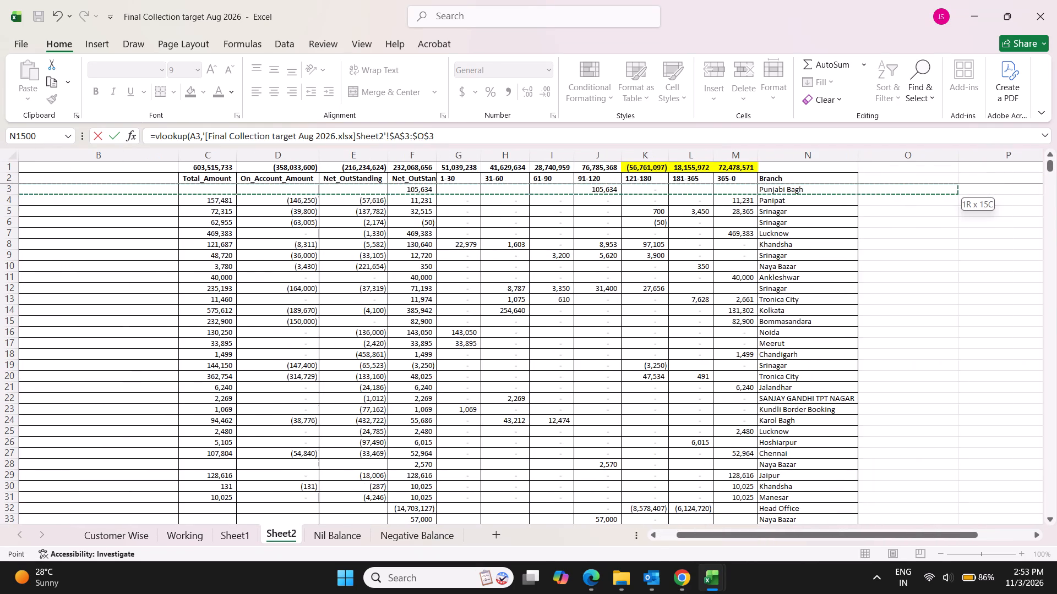
key("shift+Left")
key("ctrl+shift+Down")
key("shift+Down")
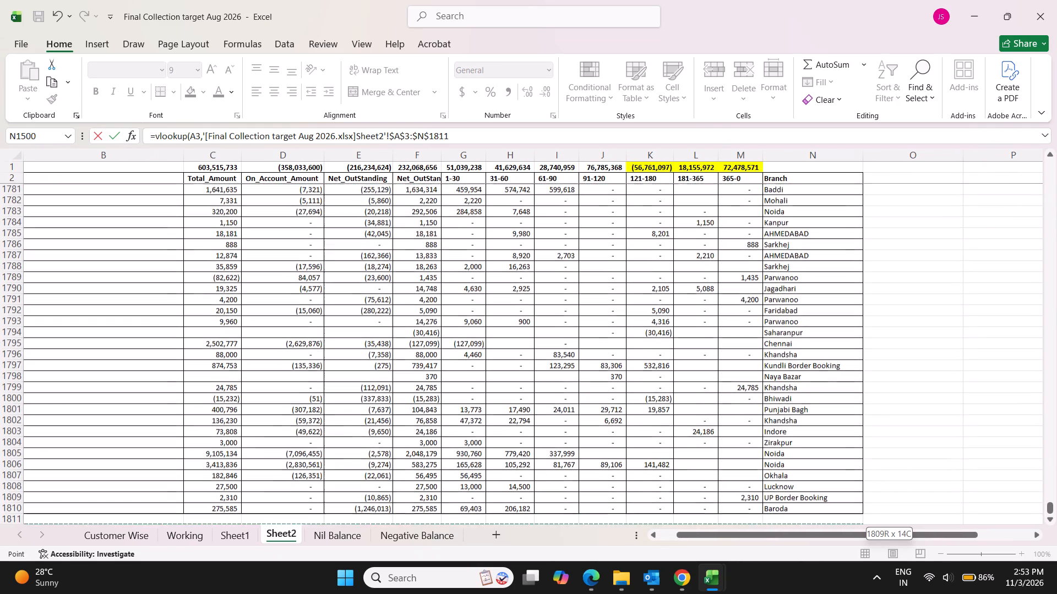
key("shift+Down")
key("shift+Up")
key("shift+Up")
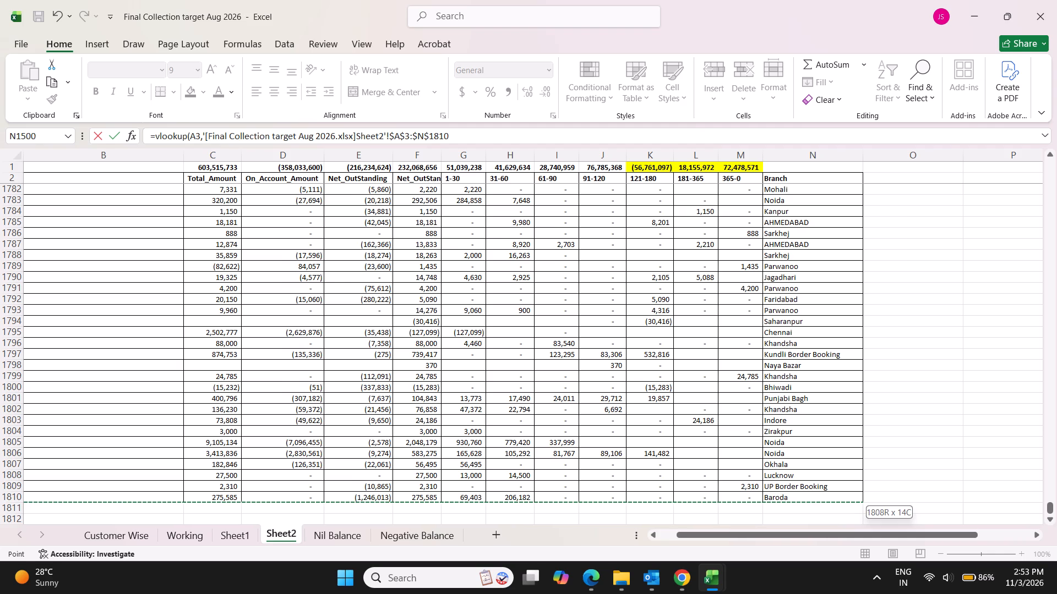
type(",14,0")
key("Return")
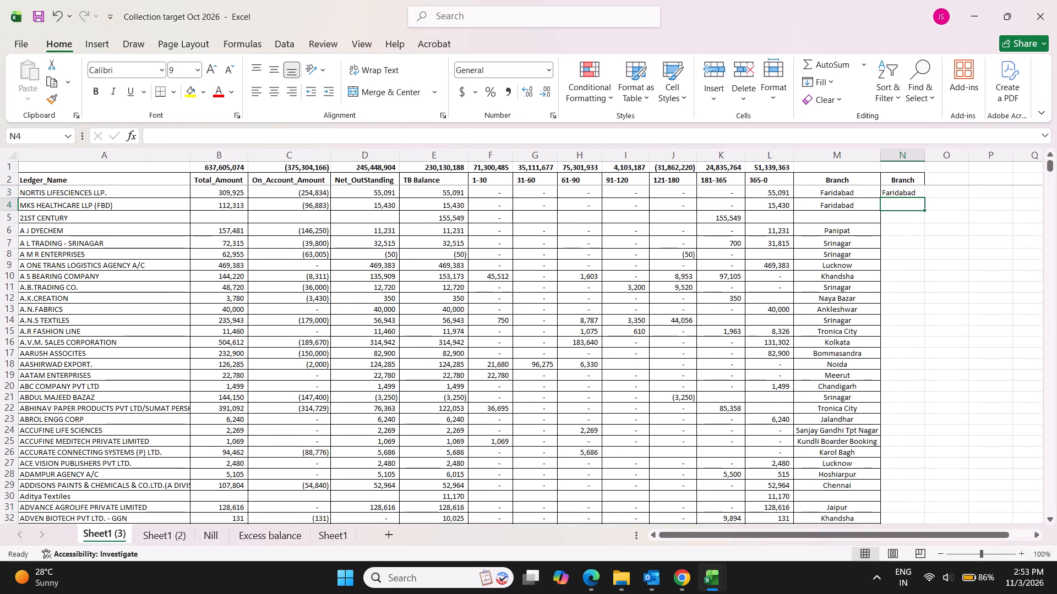
Copy the N3 branch lookup formula down column N to the last ledger in row 1840.
key("Up")
key("ctrl+c")
key("Left")
key("Left")
key("Left")
key("Left")
key("Left")
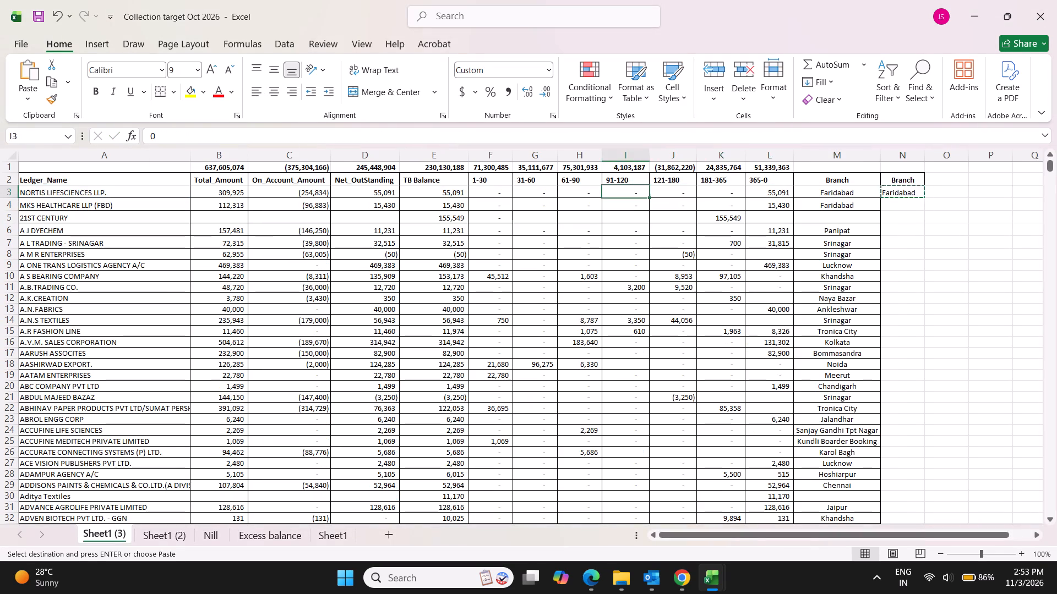
key("Left")
key("Left")
key("Left")
key("Left")
key("ctrl+Down")
key("Down")
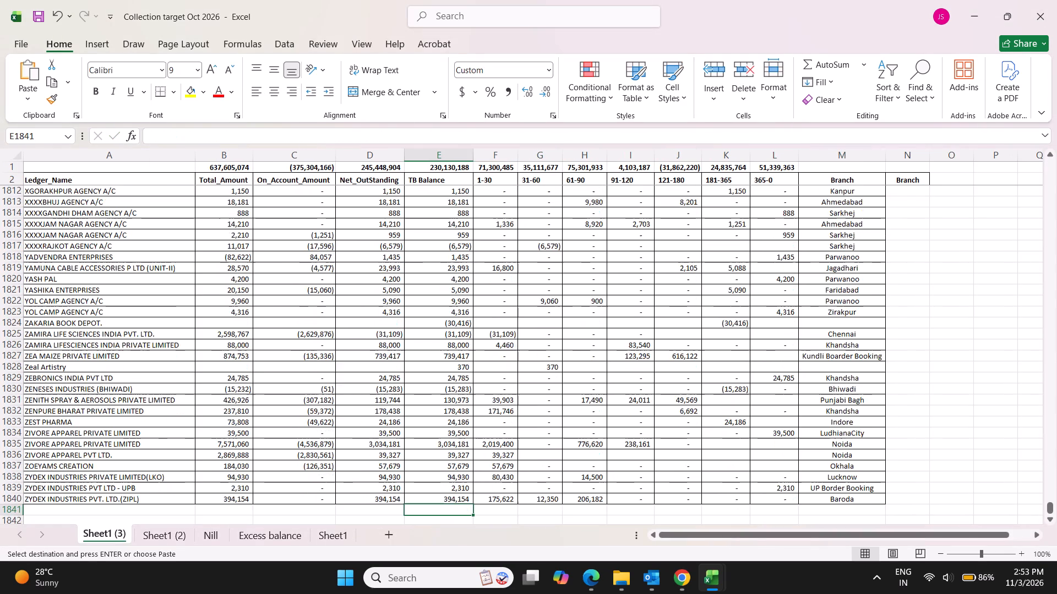
key("Down")
key("Up")
key("Up")
key("Right")
key("Right")
key("Right")
key("Right")
key("Right")
key("Right")
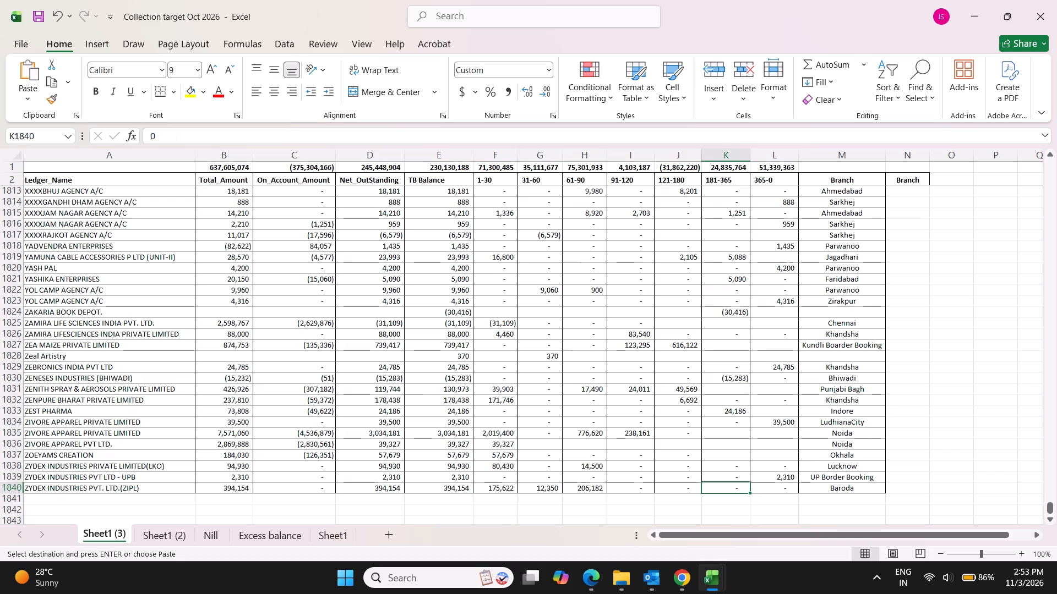
key("Right")
key("Right")
key("Right")
key("ctrl+shift+Up")
key("Return")
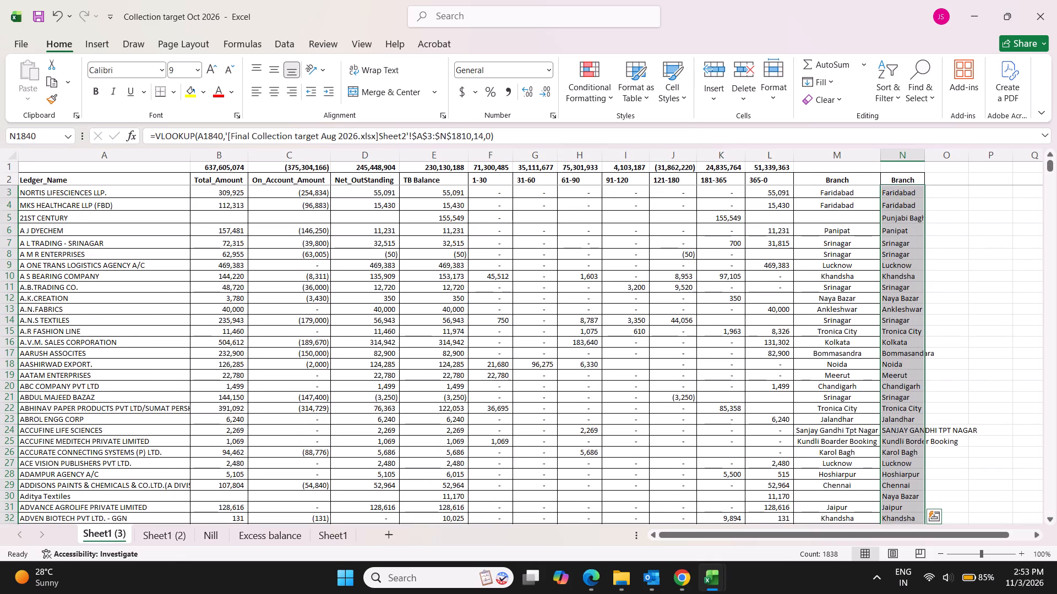
left_click(999, 246)
Replace the lookup formulas in column N with their values.
left_click(909, 154)
key("ctrl+c")
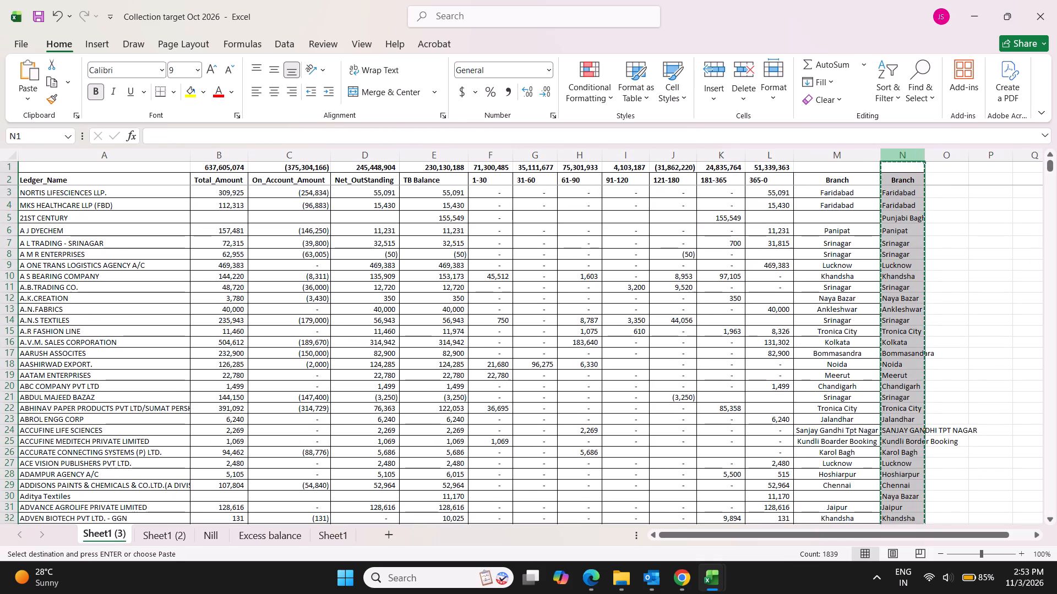
right_click(908, 155)
left_click(811, 274)
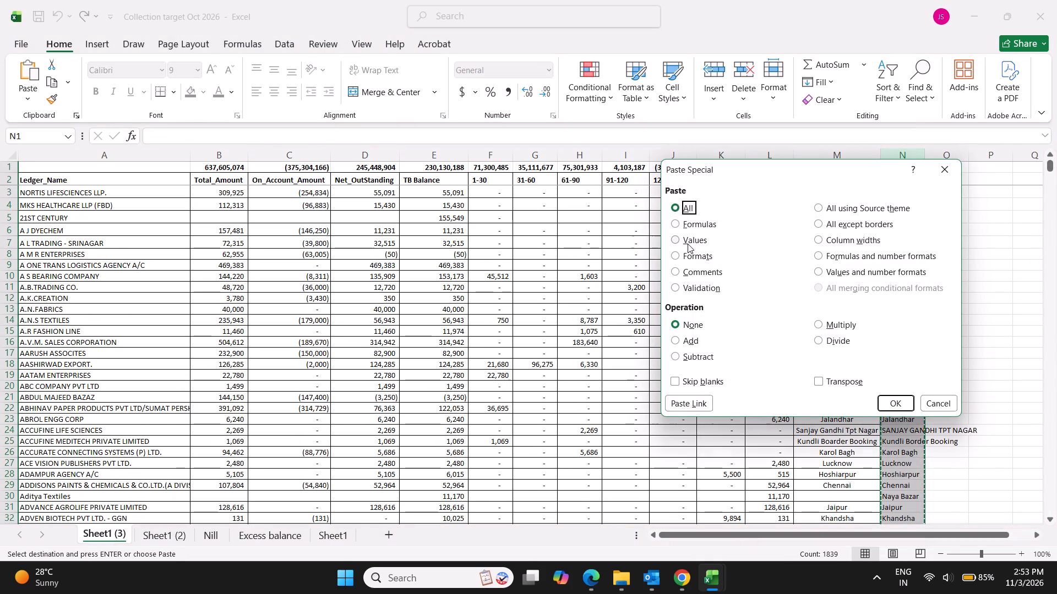
left_click(688, 244)
left_click(884, 403)
key("Escape")
key("Escape")
key("Escape")
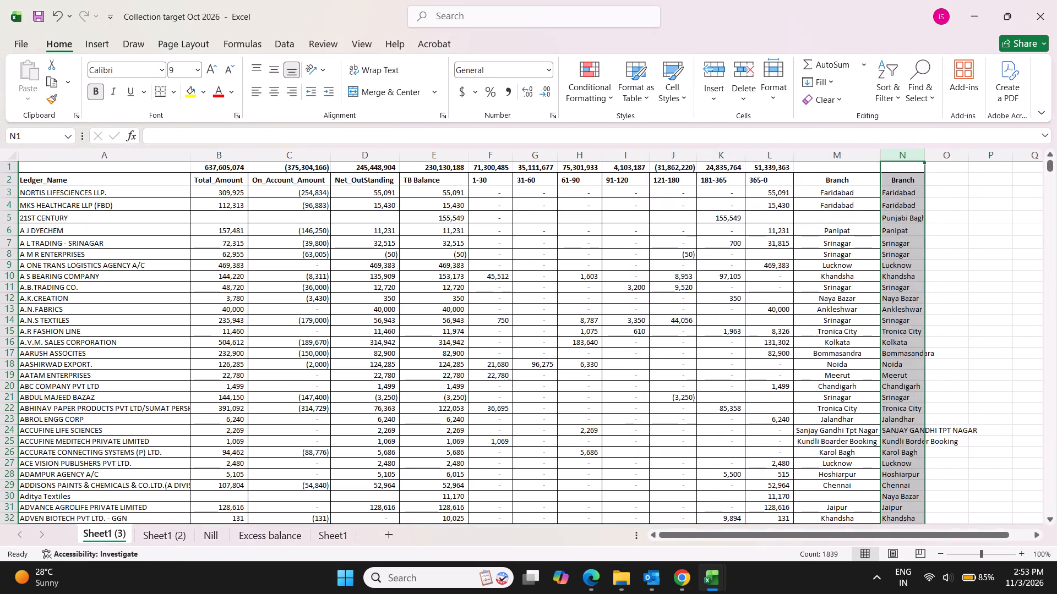
left_click(989, 332)
Turn on AutoFilter for the header row 2 of Sheet1 (3).
left_click(900, 172)
left_click(897, 176)
key("shift+space")
key("alt+d")
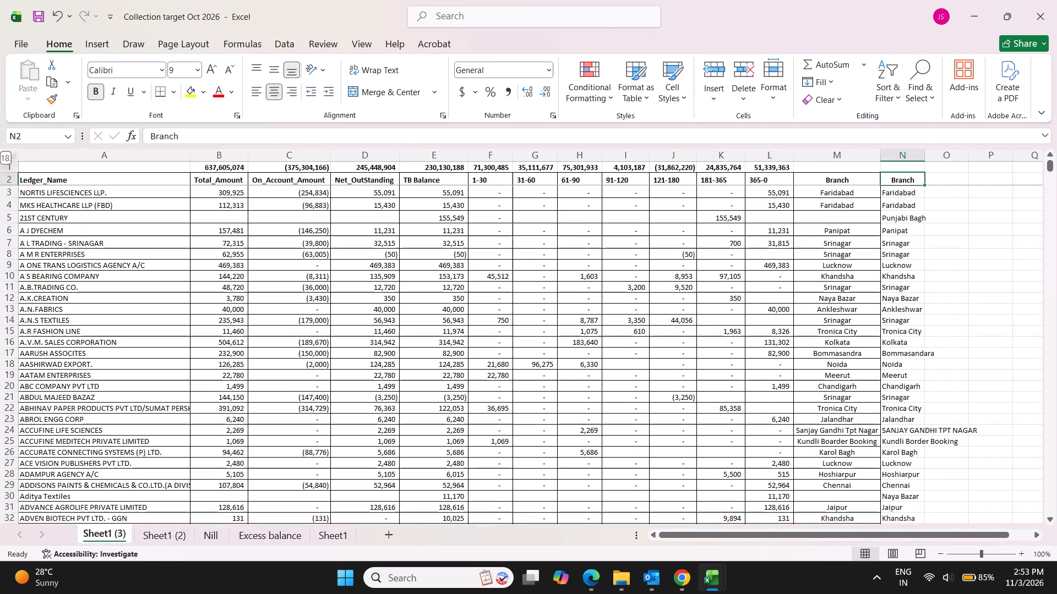
type("ff")
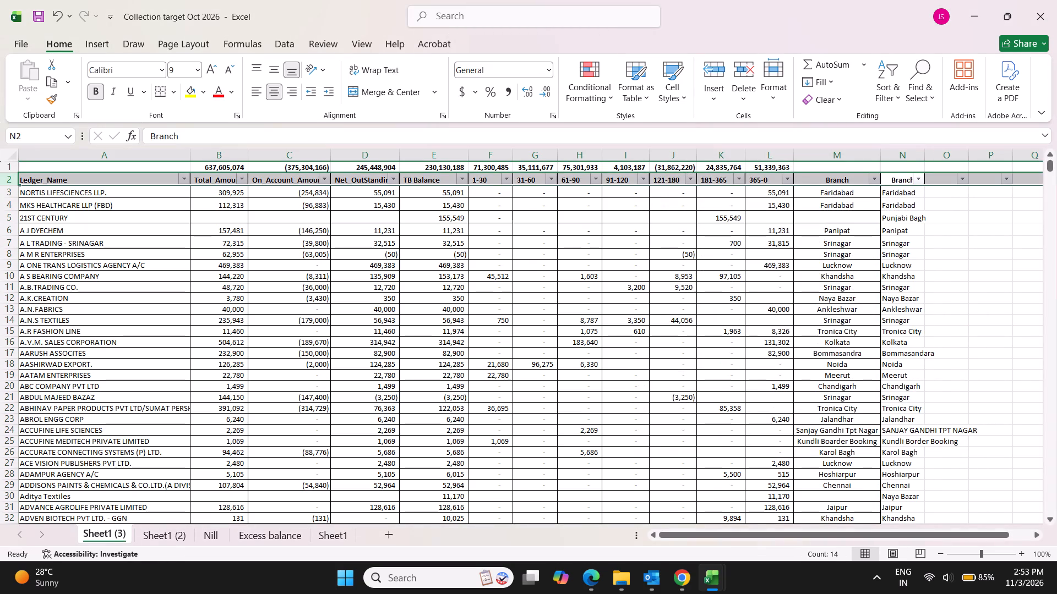
Filter the new Branch column N to only the #N/A entries and look through the unmatched ledgers.
left_click(920, 180)
left_click(793, 356)
scroll(842, 418, "down", 15)
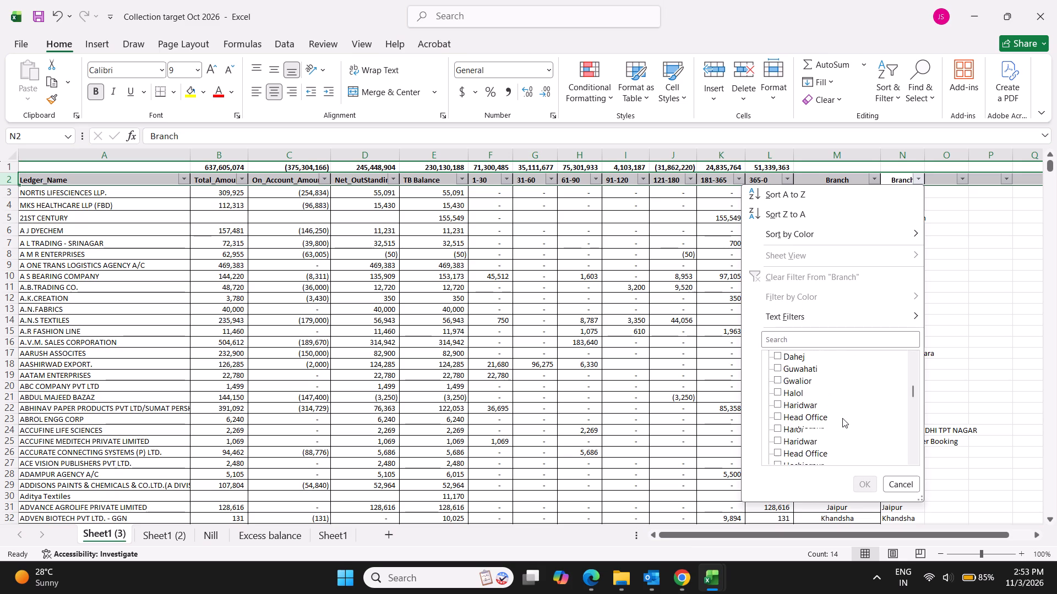
scroll(842, 418, "down", 20)
scroll(842, 418, "down", 11)
left_click(787, 457)
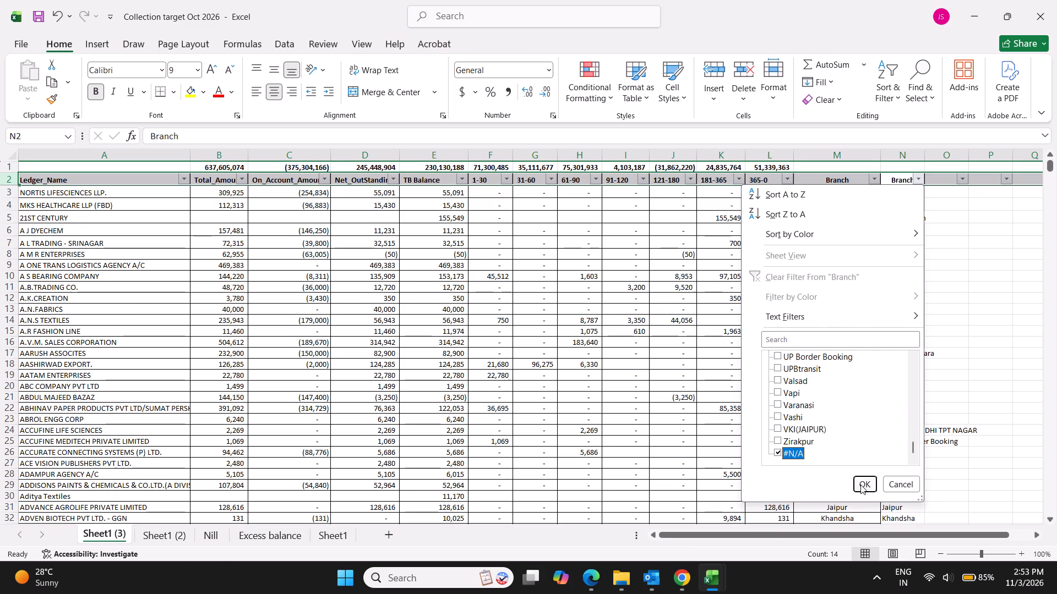
left_click(860, 485)
left_click(620, 367)
scroll(836, 374, "down", 8)
scroll(836, 374, "down", 20)
scroll(836, 374, "down", 11)
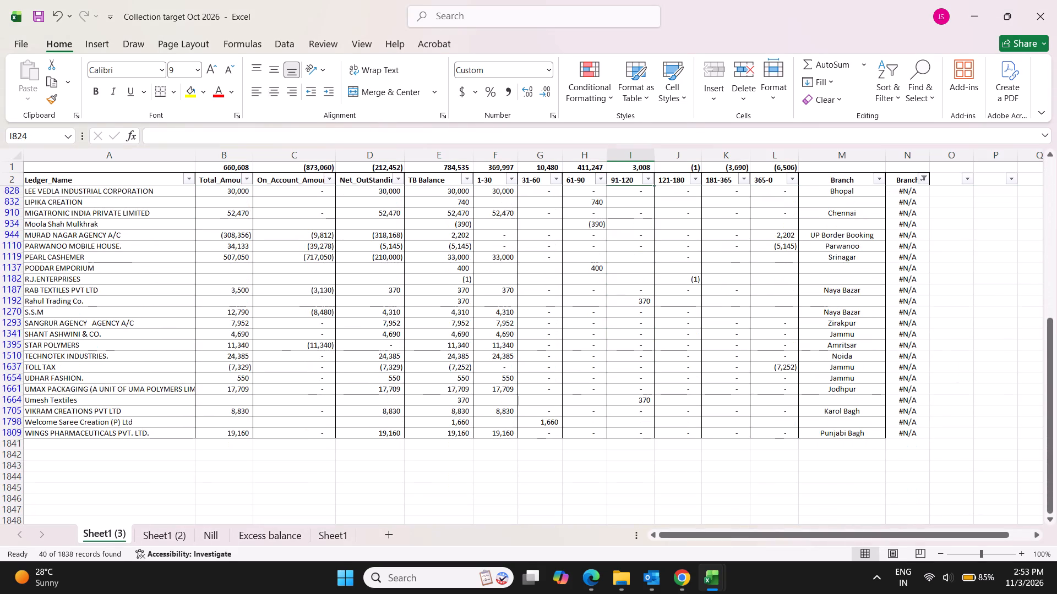
Enter Punjabi Bagh for WINGS PHARMACEUTICALS and Karol Bagh for VIKRAM CREATIONS in the new Branch column N.
left_click(900, 435)
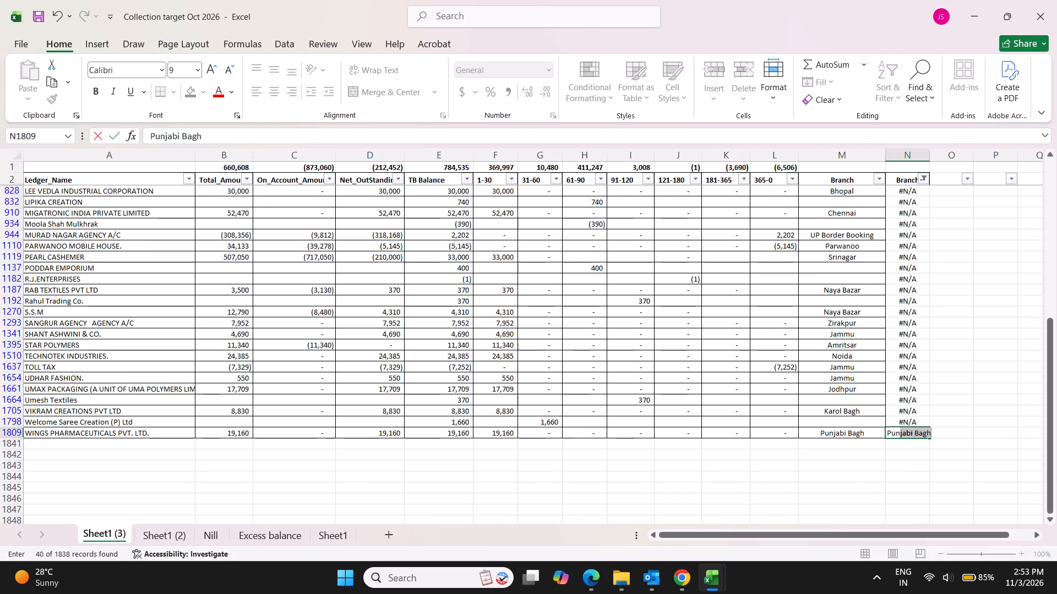
key("Return")
key("Up")
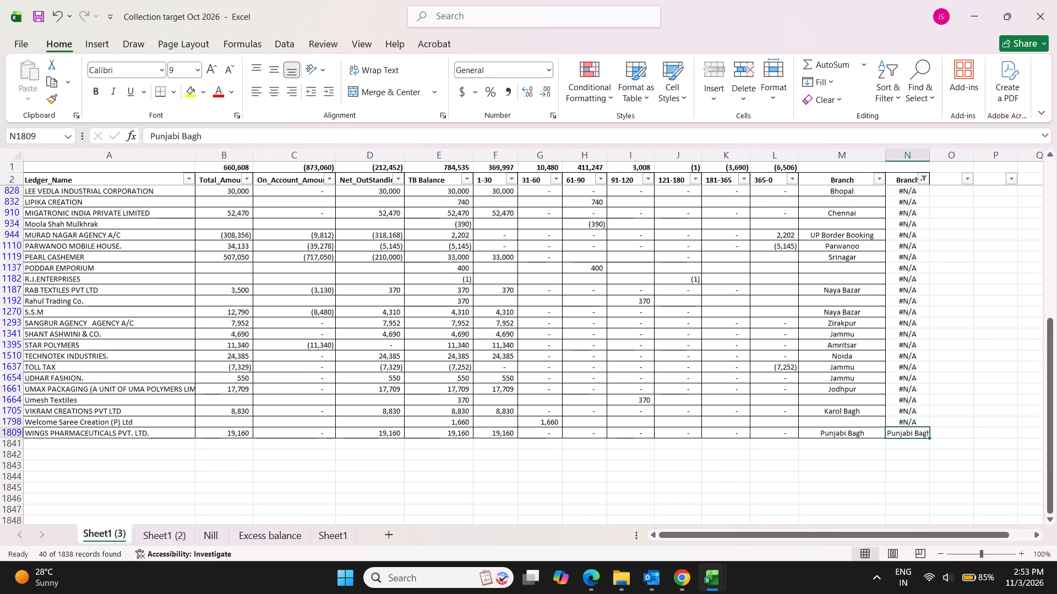
key("Up")
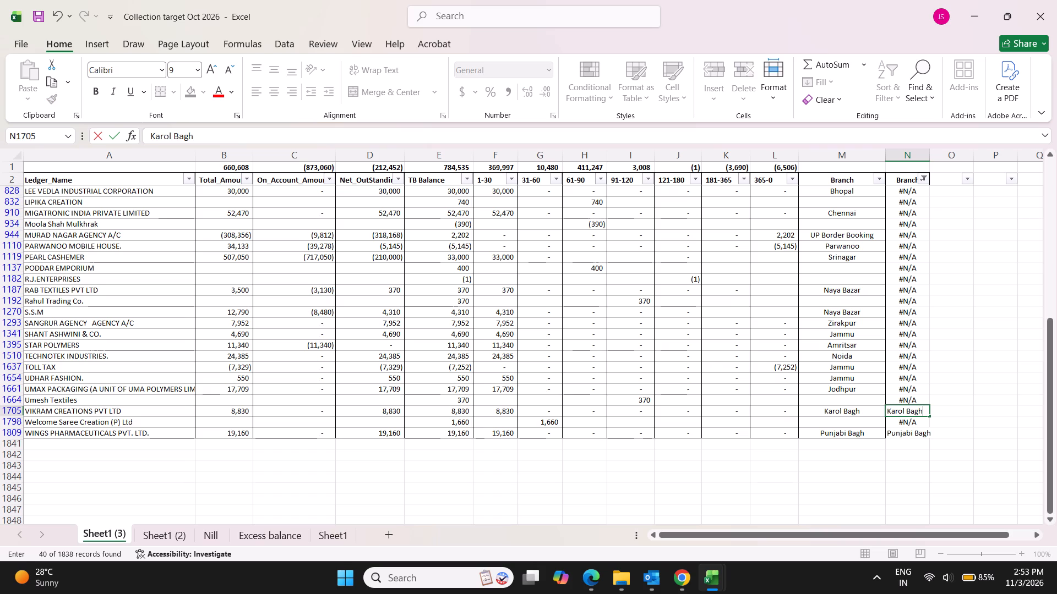
key("Return")
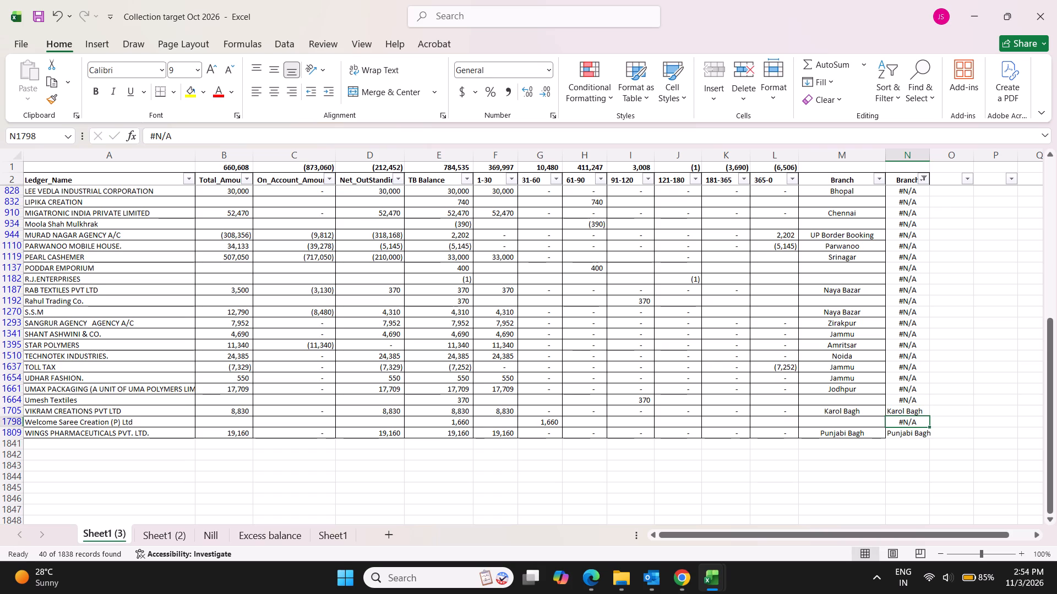
Enter Jodhpur for UMAX PACKAGING and Jammu for UDHAR FASHION in the new Branch column N.
left_click(917, 391)
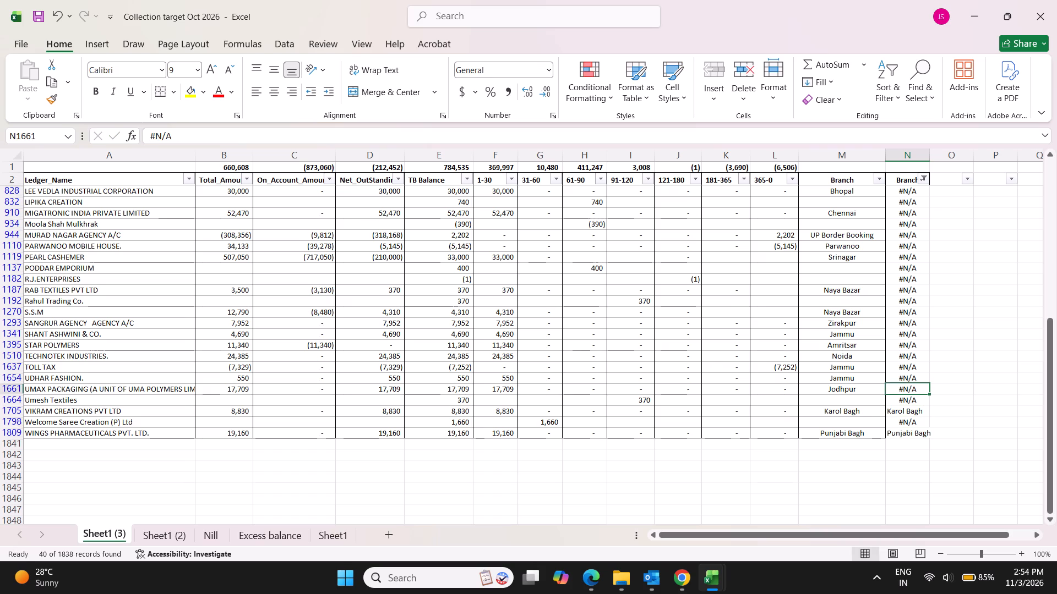
key("shift+space")
key("Right")
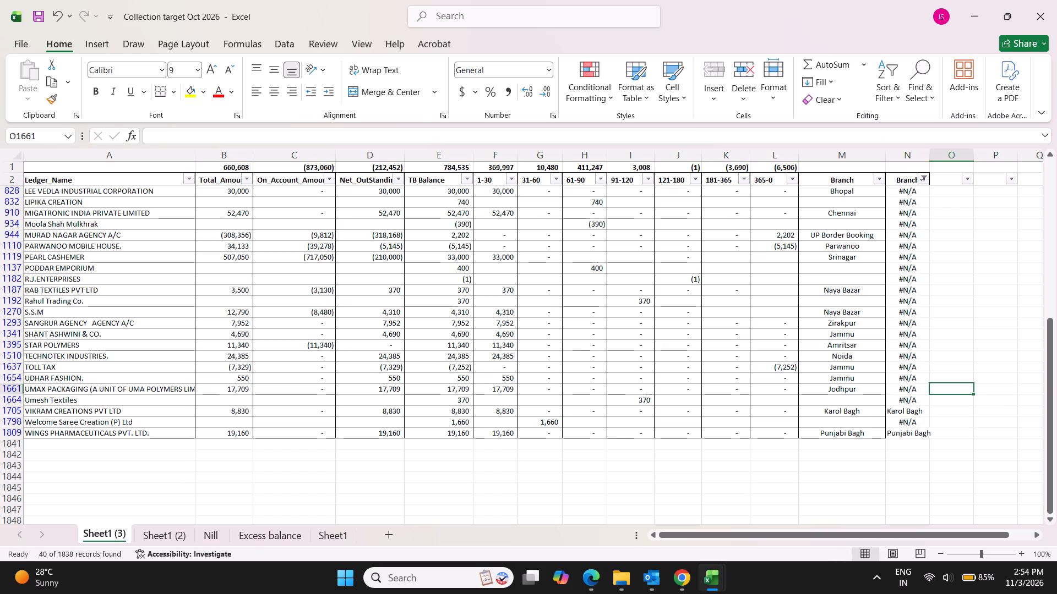
key("Left")
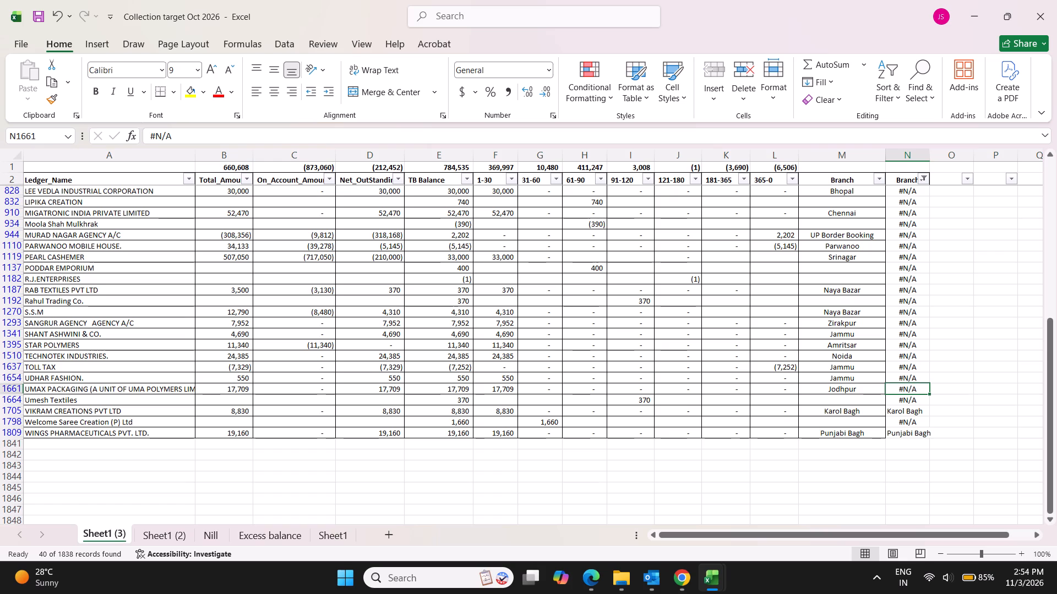
type("dhpur")
key("Return")
key("Up")
key("Up")
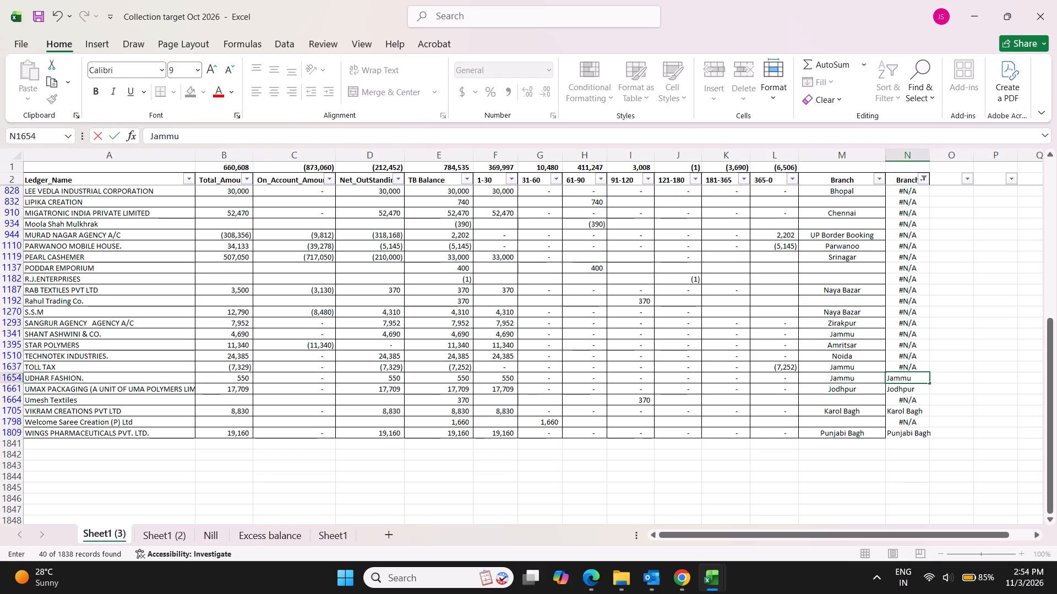
key("Return")
key("Up")
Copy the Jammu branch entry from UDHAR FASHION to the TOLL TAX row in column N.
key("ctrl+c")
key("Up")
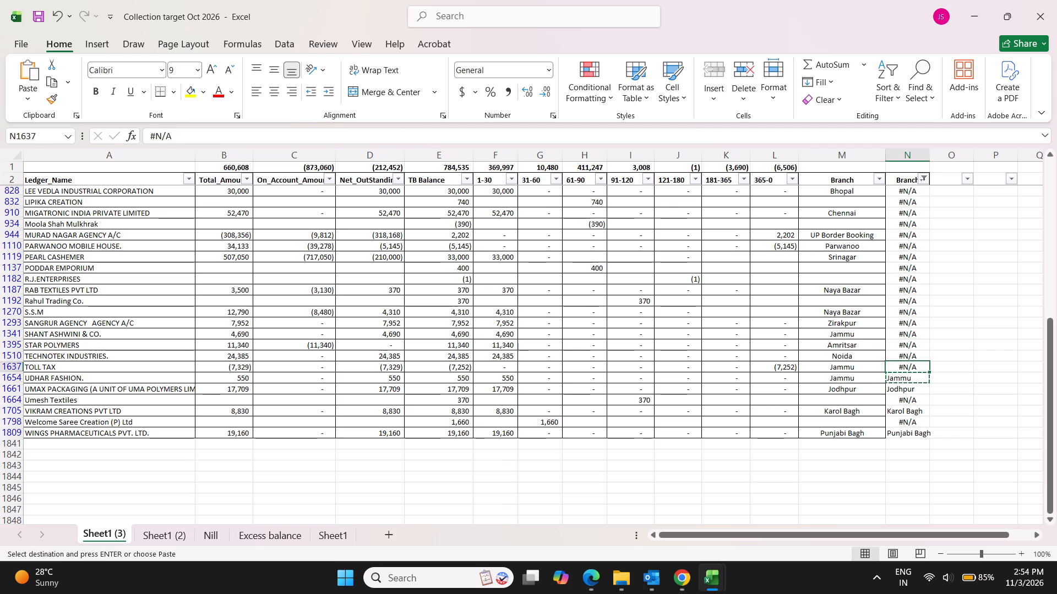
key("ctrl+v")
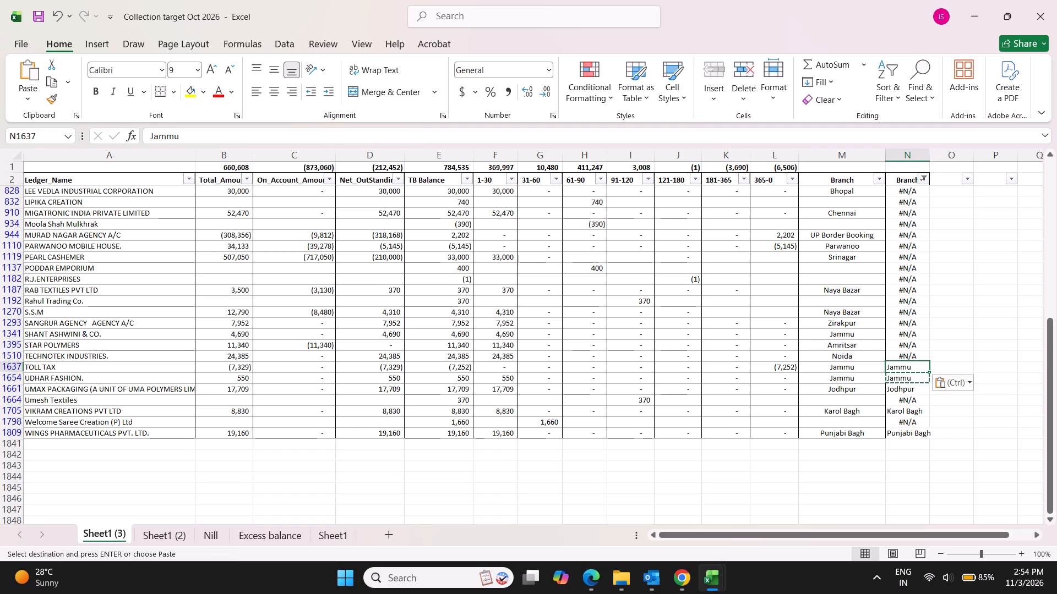
Delete the entire TOLL TAX row from the filtered ledger list.
key("Down")
key("Up")
key("shift+space")
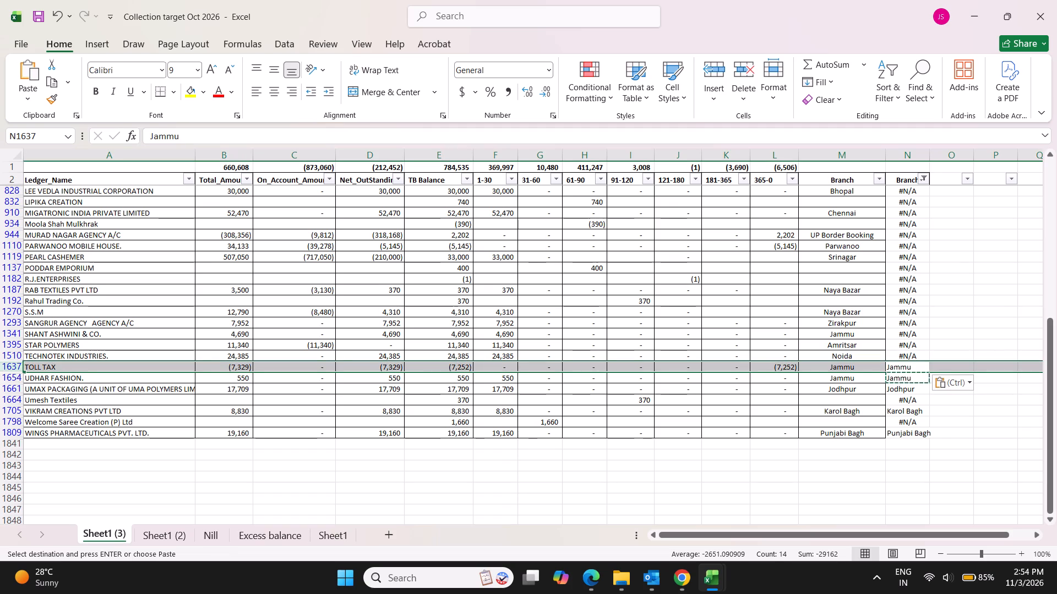
key("ctrl+minus")
Enter Noida as the branch for TECHNOTEK INDUSTRIES in column N.
key("Up")
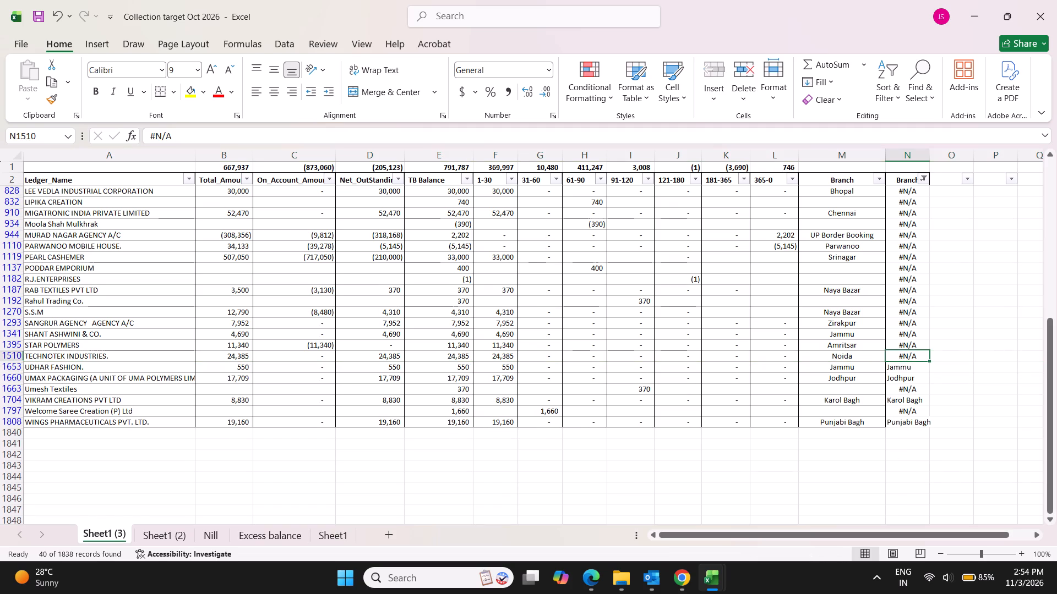
key("Return")
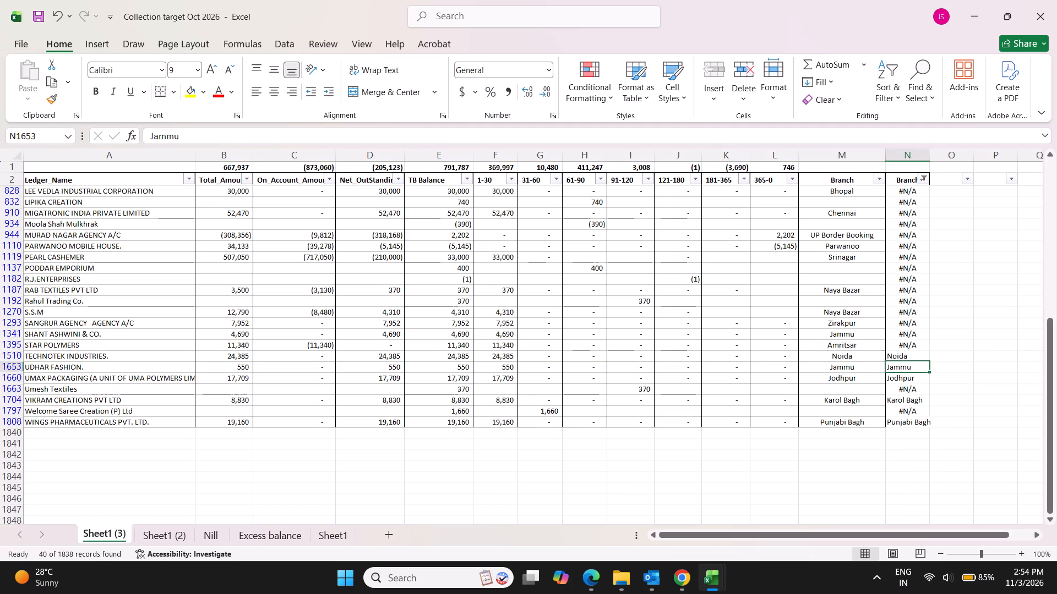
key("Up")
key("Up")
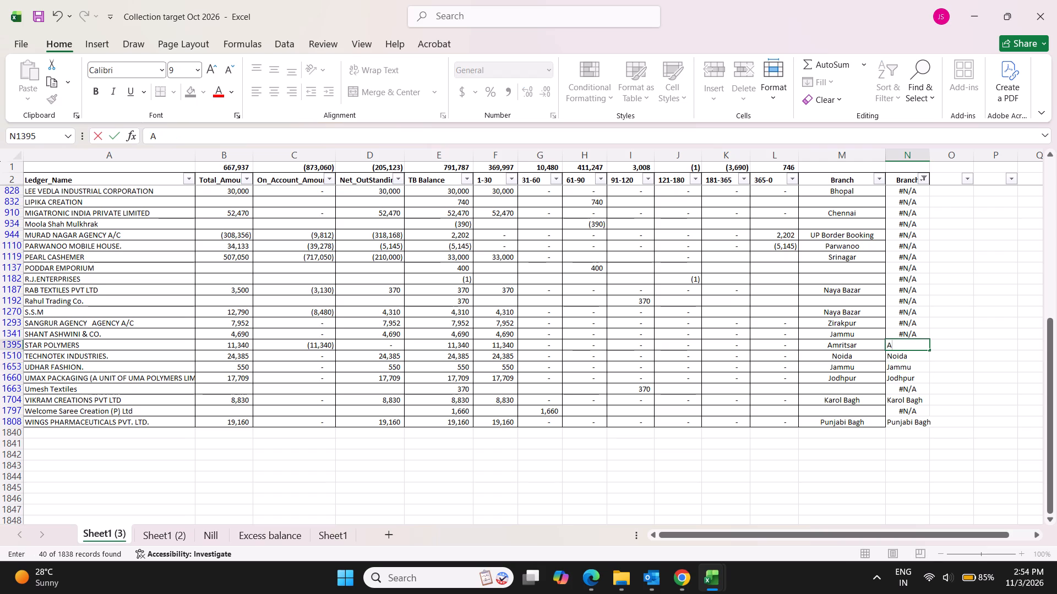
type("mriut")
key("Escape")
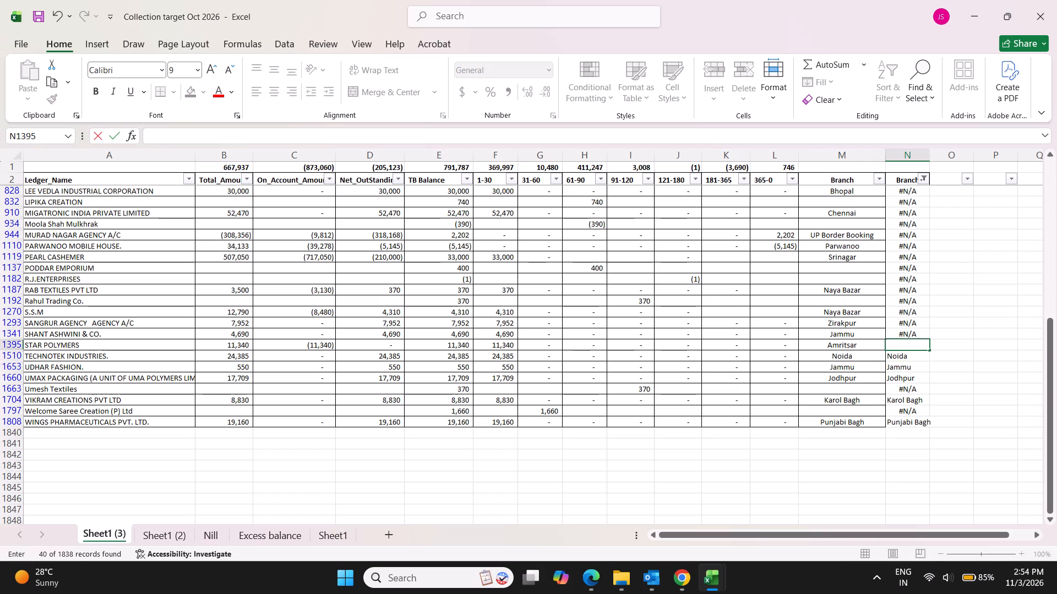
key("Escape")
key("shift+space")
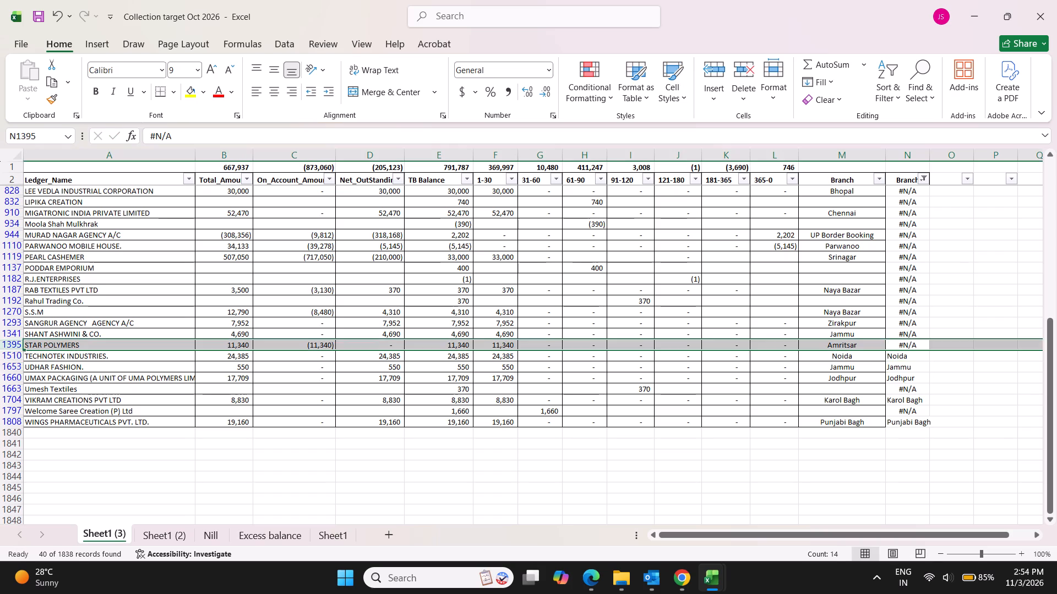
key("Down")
Switch to the eCargo ERP in Edge, open the Ledger Book for the AMRITSAR branch and search ledger names for STAR.
key("alt+Tab")
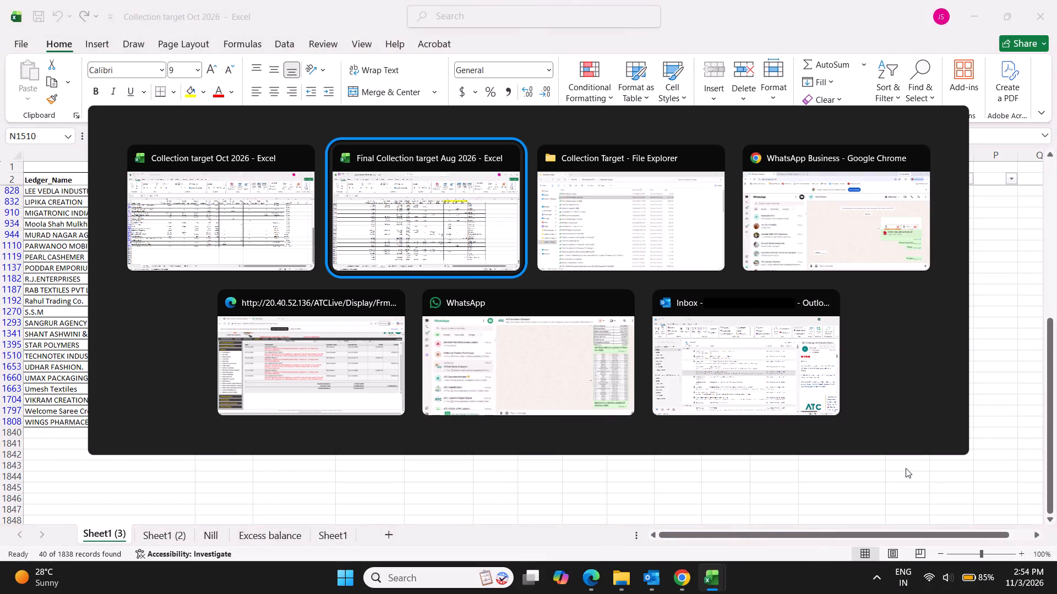
left_click(348, 367, "alt")
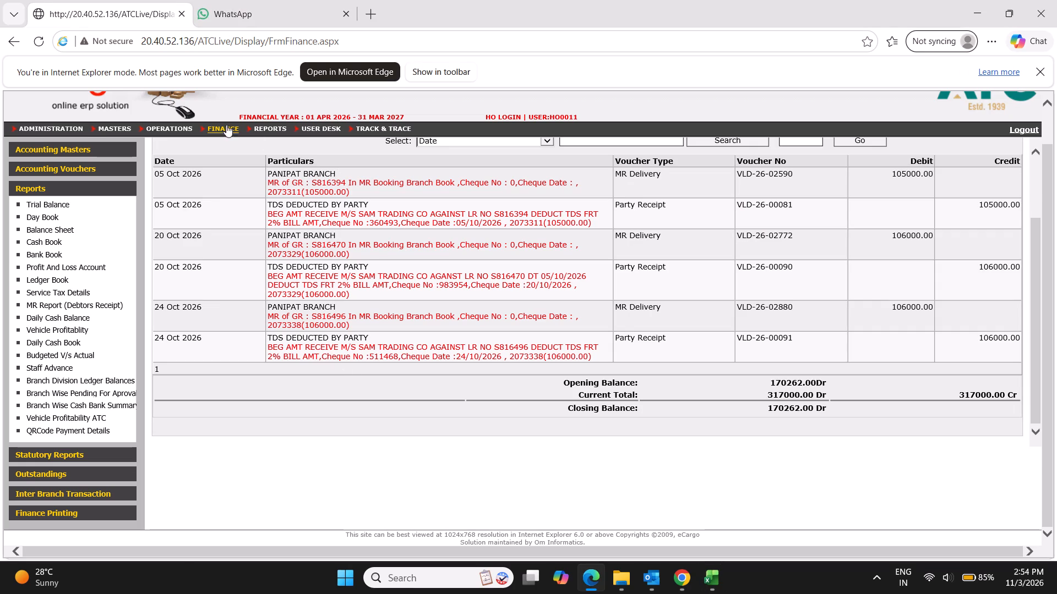
left_click(46, 278)
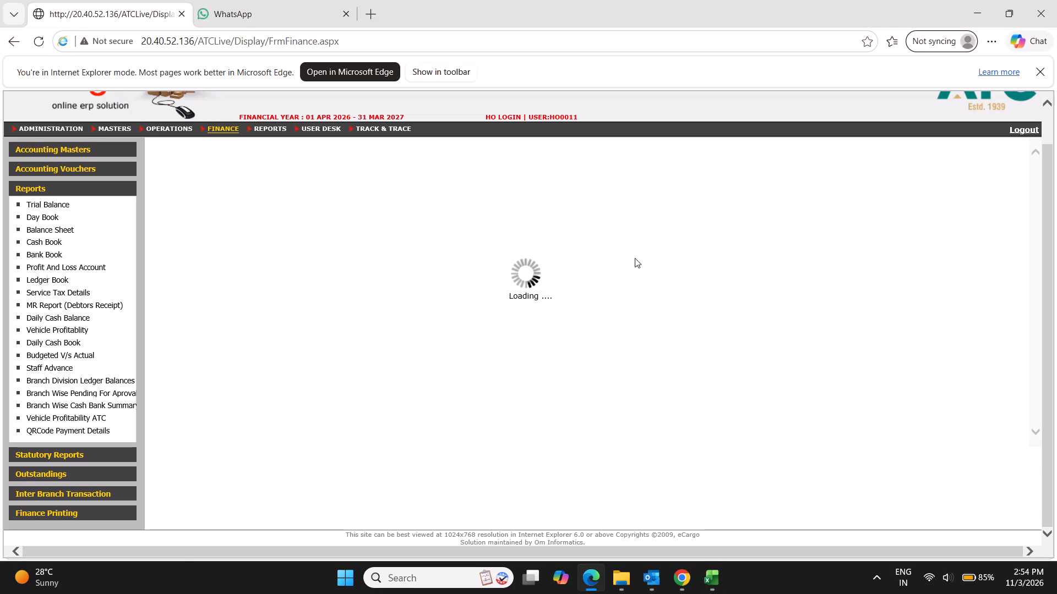
left_click(628, 179)
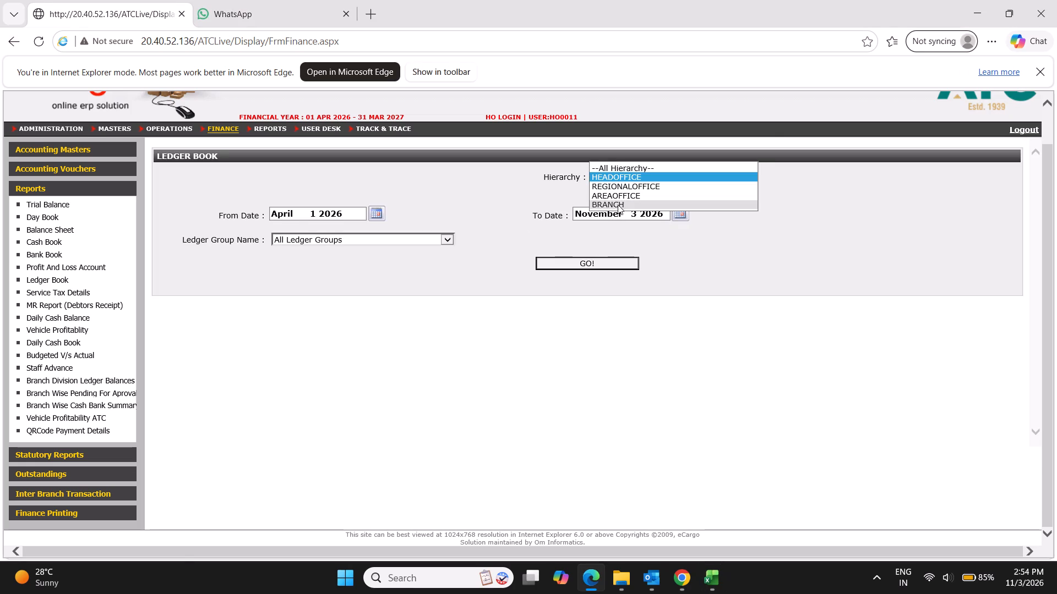
left_click(618, 205)
key("Tab")
type("AMRITS")
key("Tab")
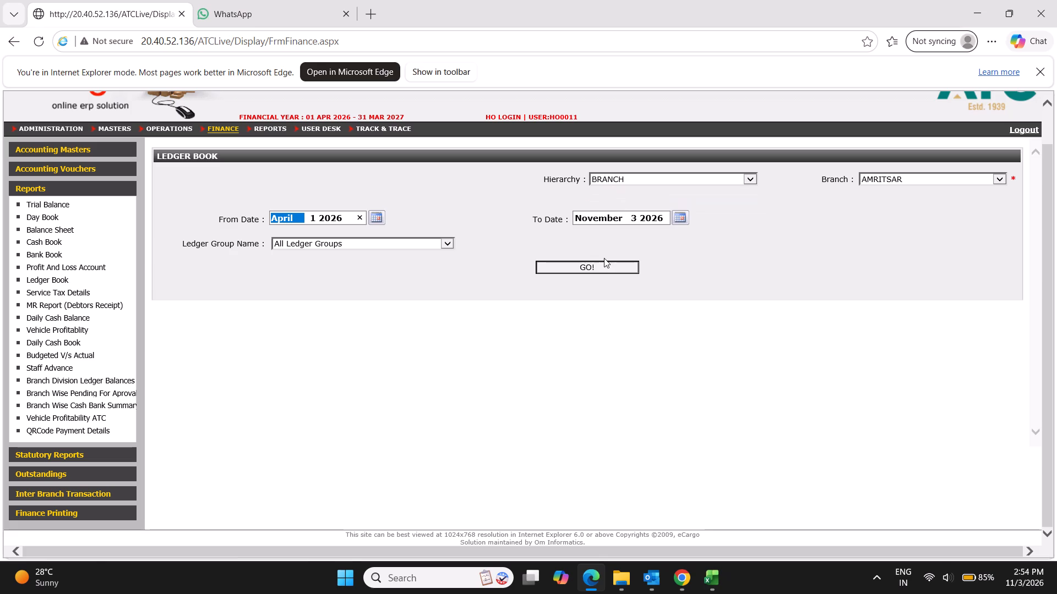
left_click(600, 265)
left_click(954, 160)
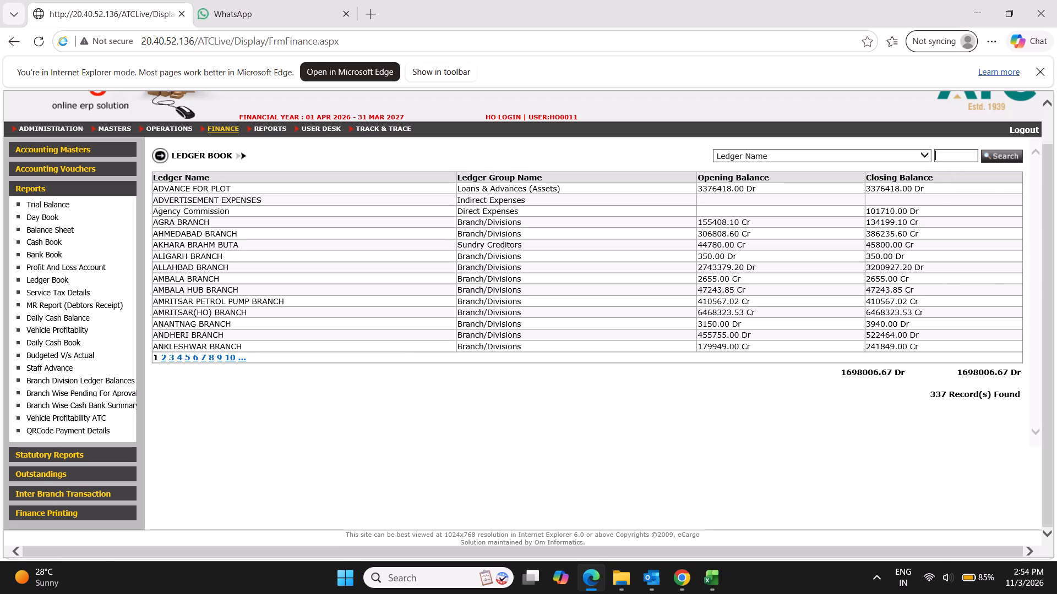
type("STAR")
key("Return")
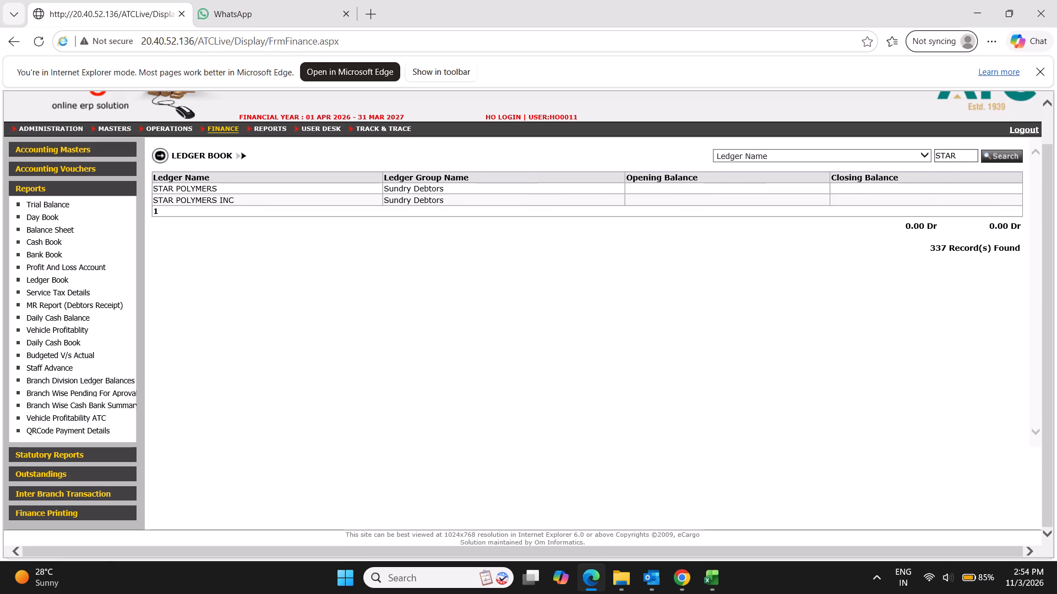
Back in the October workbook, fill column N with Amritsar for STAR POLYMERS, Jammu for SHANT ASHWINI & CO. and Zirakpur for SANGRUR AGENCY.
key("alt+Tab")
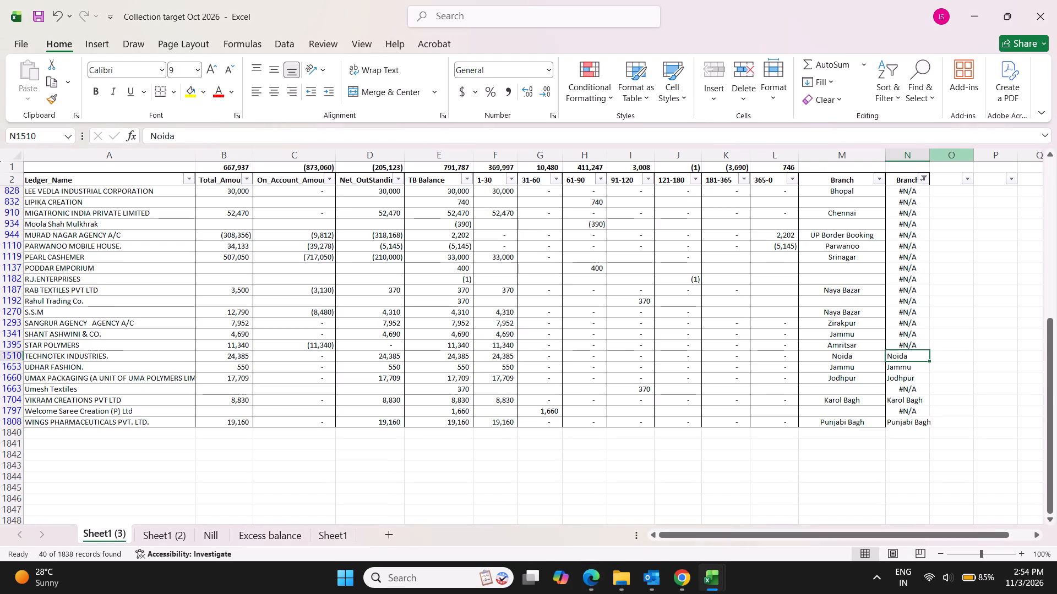
key("Up")
key("BackSpace")
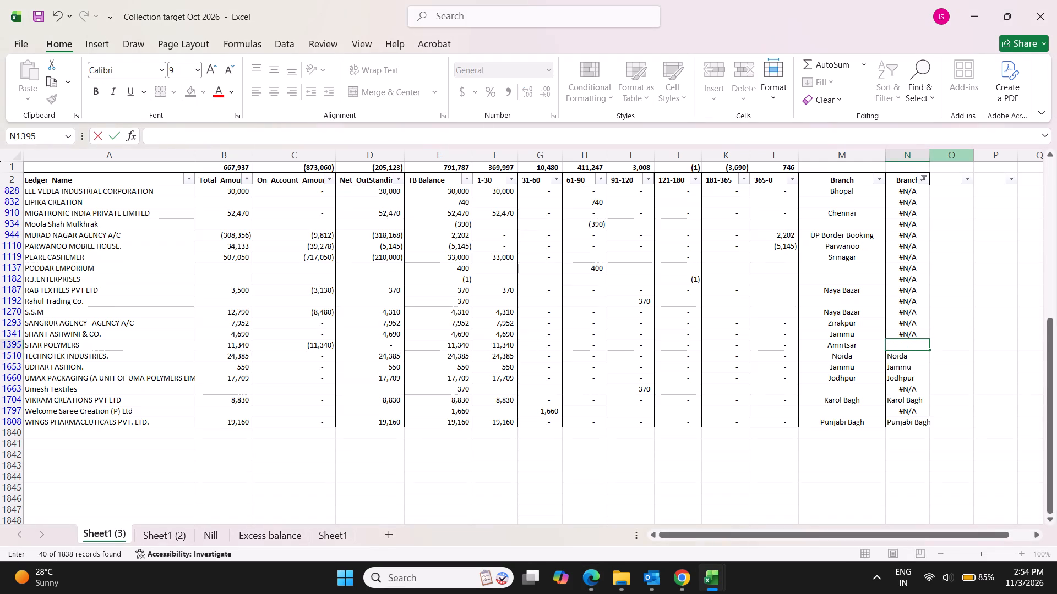
key("Return")
key("Up")
key("Up")
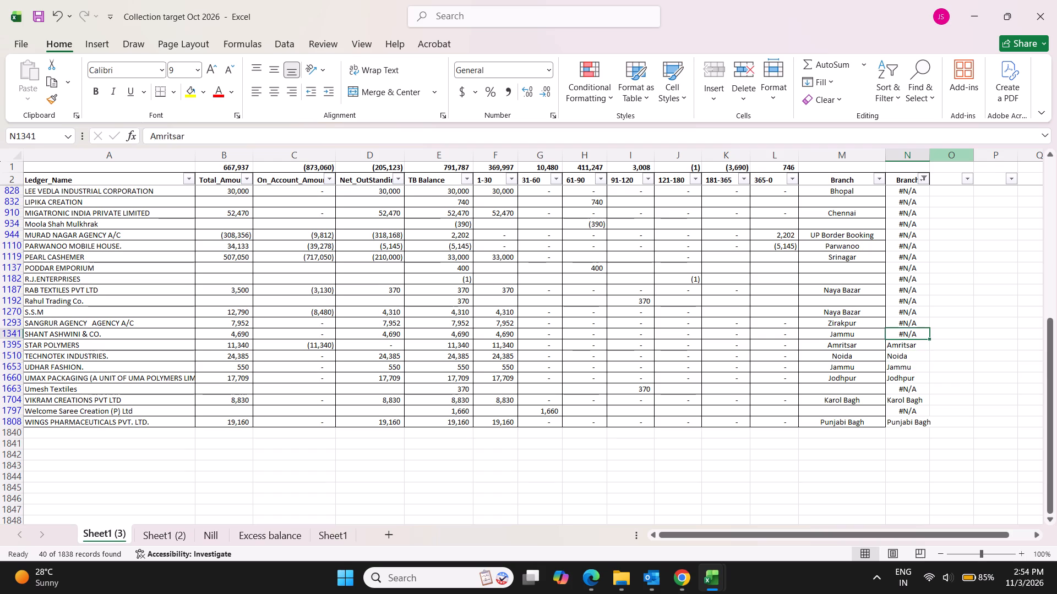
key("Return")
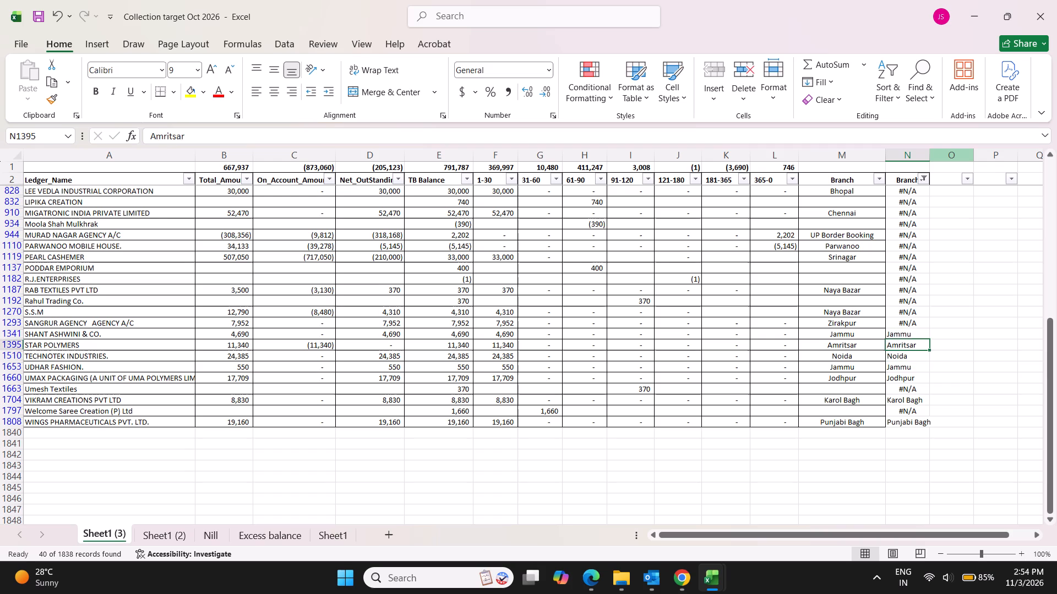
key("Up")
key("Up")
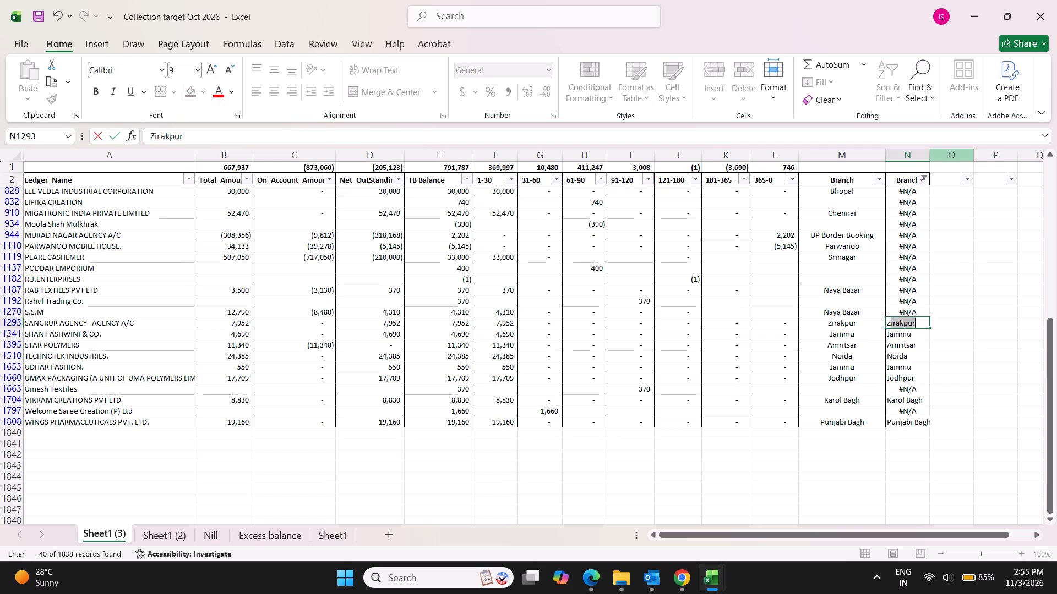
key("Return")
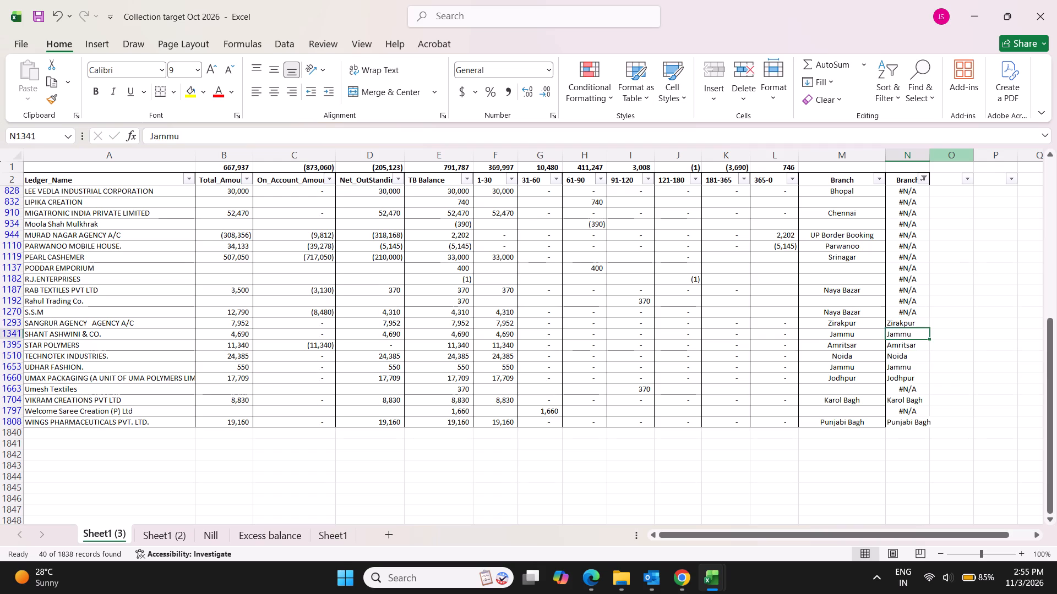
Switch to the Final Collection target Aug 2026 workbook and search Sheet2 for sangrur.
key("Up")
key("shift+space")
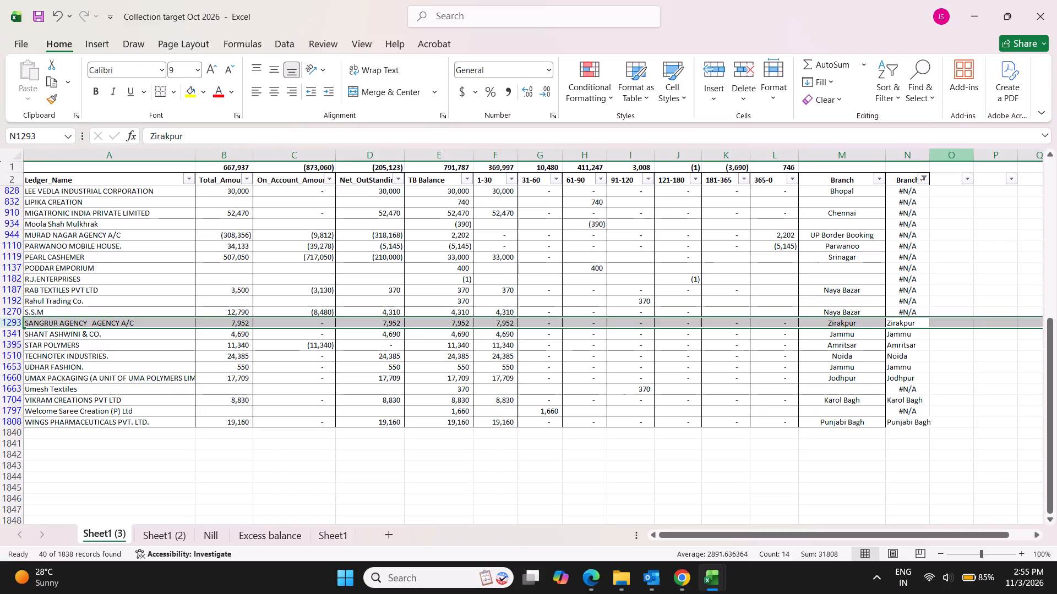
key("Left")
key("alt+Tab")
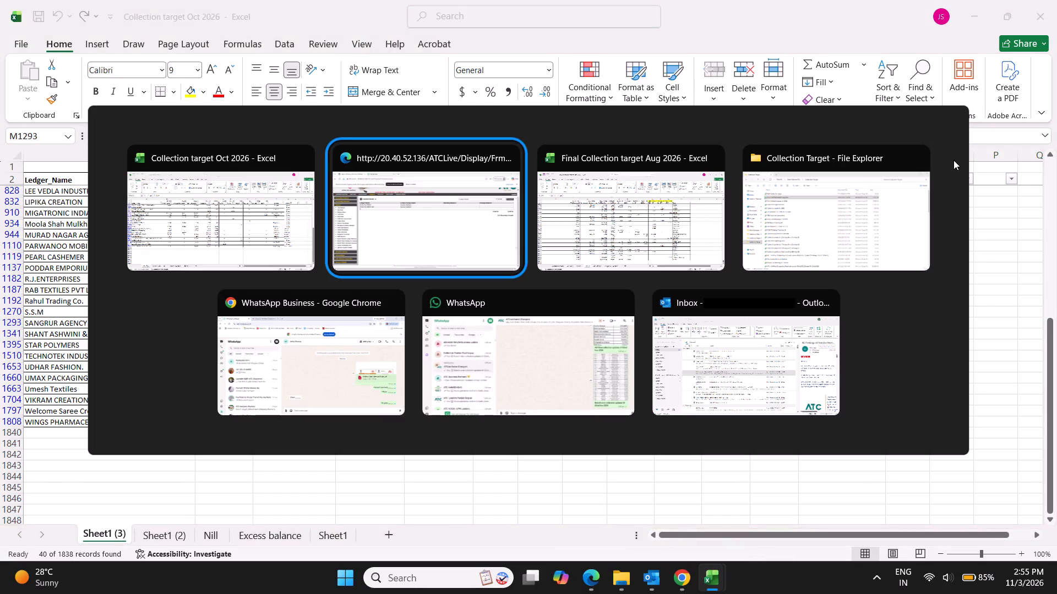
key("alt+Tab")
key("ctrl+f")
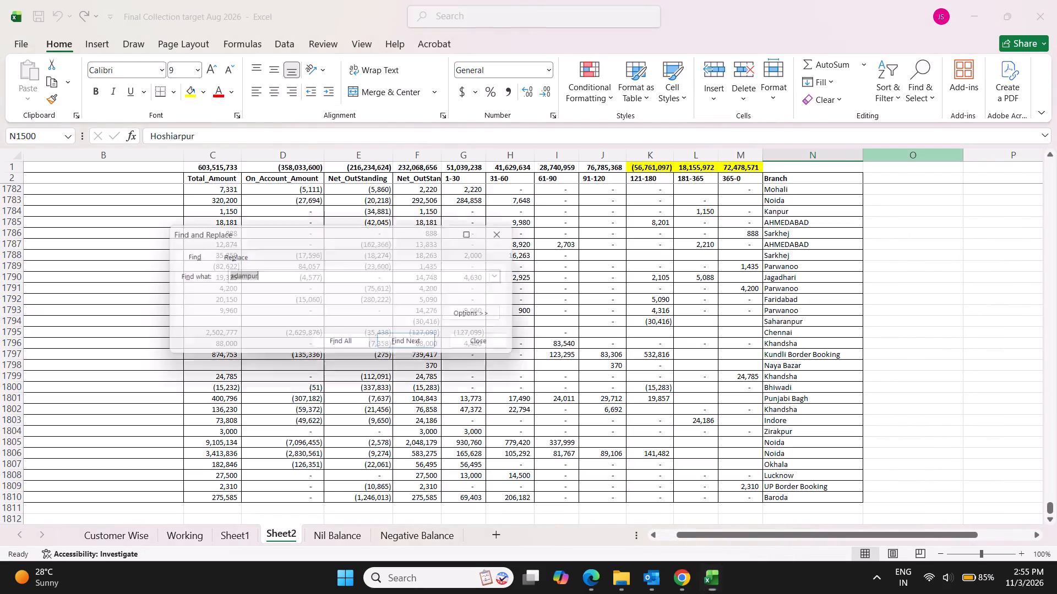
type("sangru")
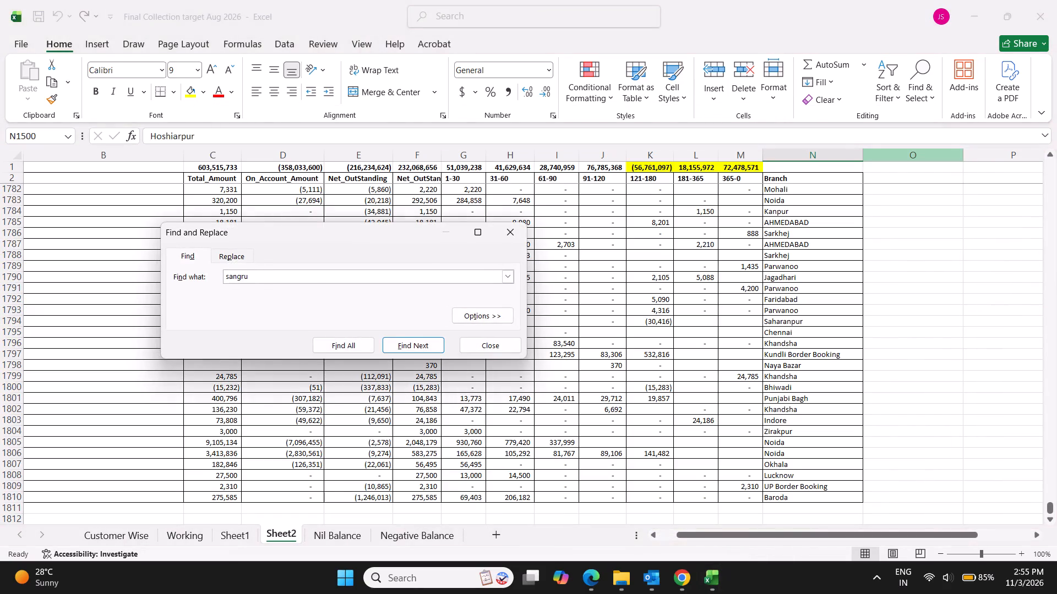
key("r")
key("Return")
key("Return")
key("Escape")
key("Escape")
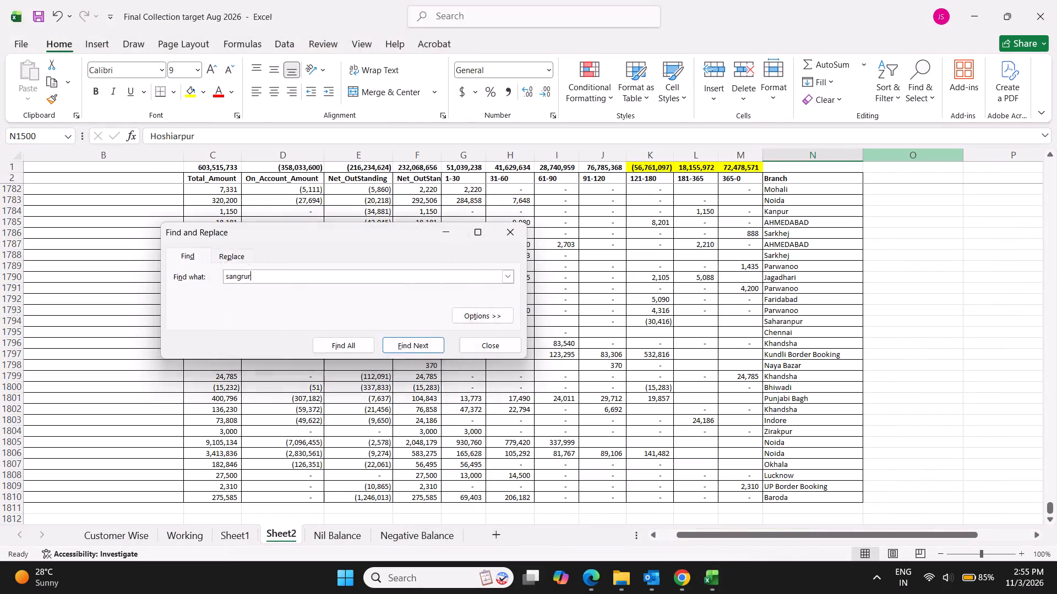
Search the Customer Wise sheet of the August workbook for sangrur.
key("Escape")
left_click(99, 538)
left_click(215, 420)
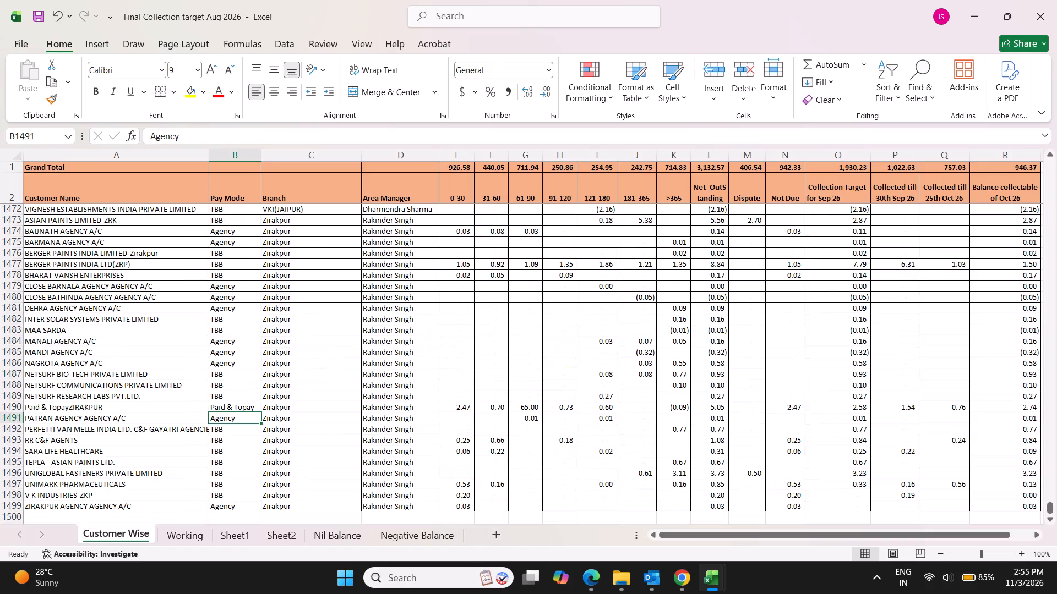
key("ctrl+f")
key("Return")
key("Return")
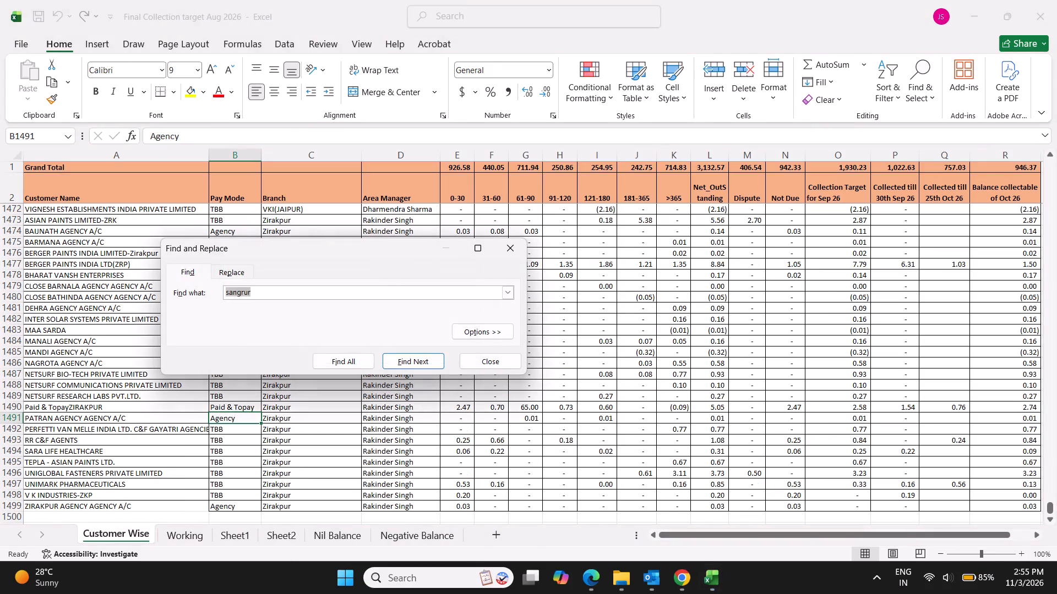
key("Escape")
Copy SANGRUR from the ledger name in the October workbook and search the August workbook's Customer Wise sheet for it.
key("alt+Tab")
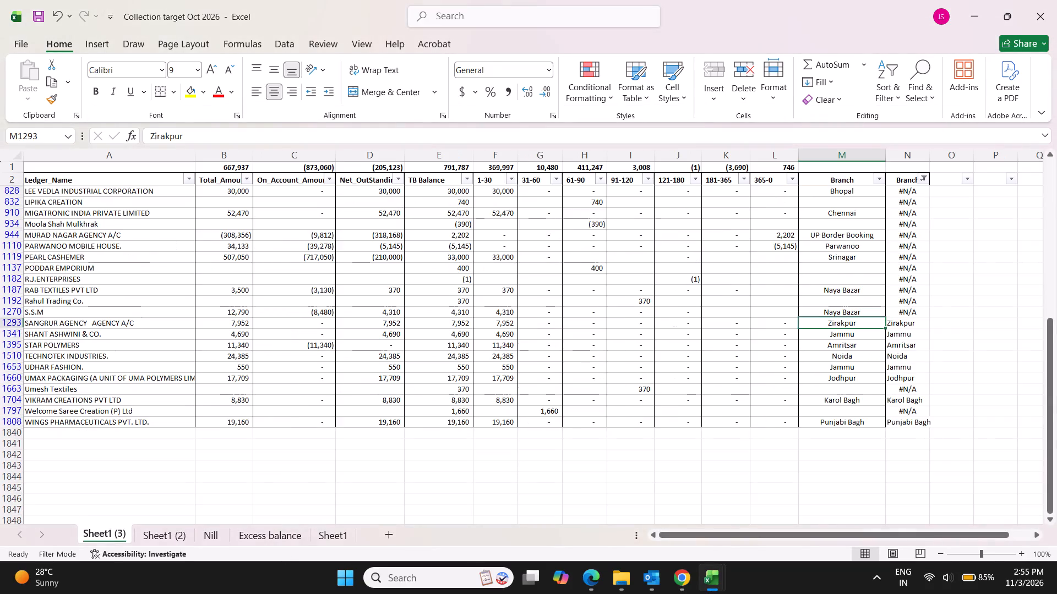
left_click(73, 318)
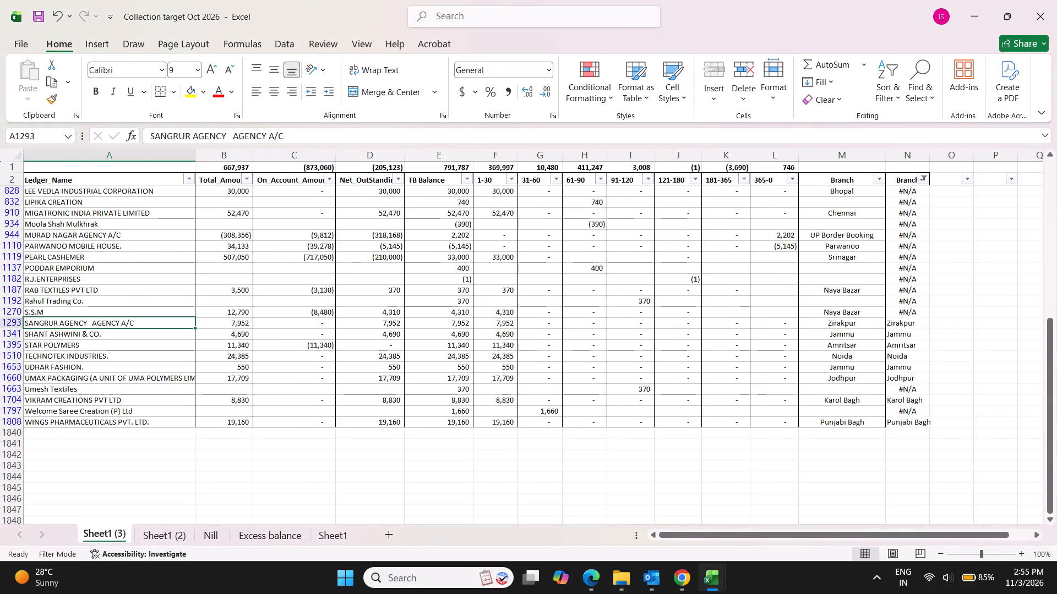
left_click_drag(150, 136, 188, 133)
key("ctrl+c")
key("alt+Tab")
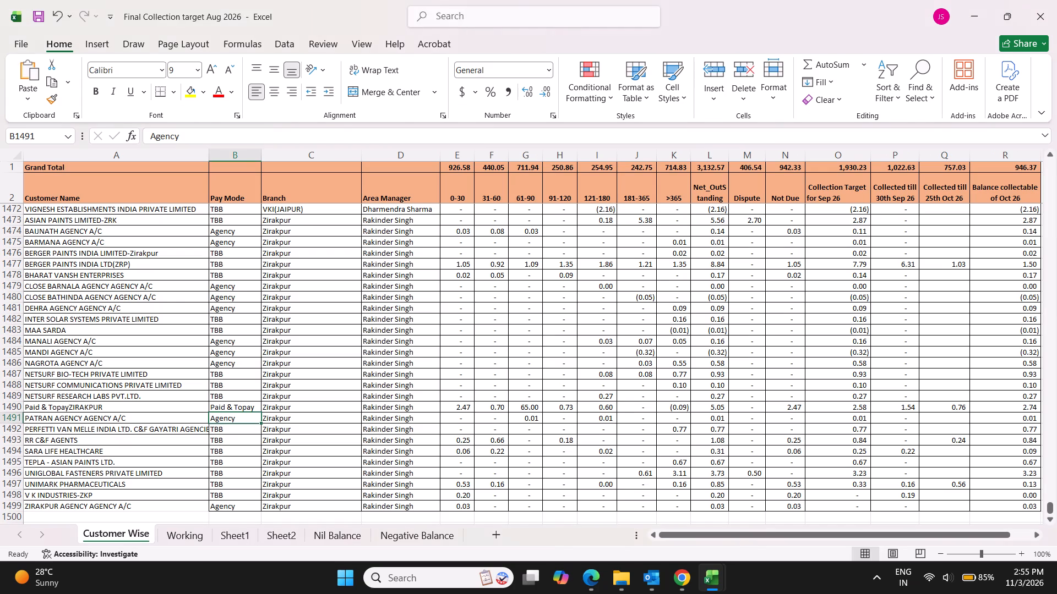
key("ctrl+f")
key("ctrl+v")
key("Return")
key("Return")
key("Escape")
key("Escape")
key("Escape")
Back in the October workbook, enter Naya Bazar in column N for S.S.M and copy it to RAB TEXTILES PVT LTD.
key("alt+Tab")
key("Right")
key("Right")
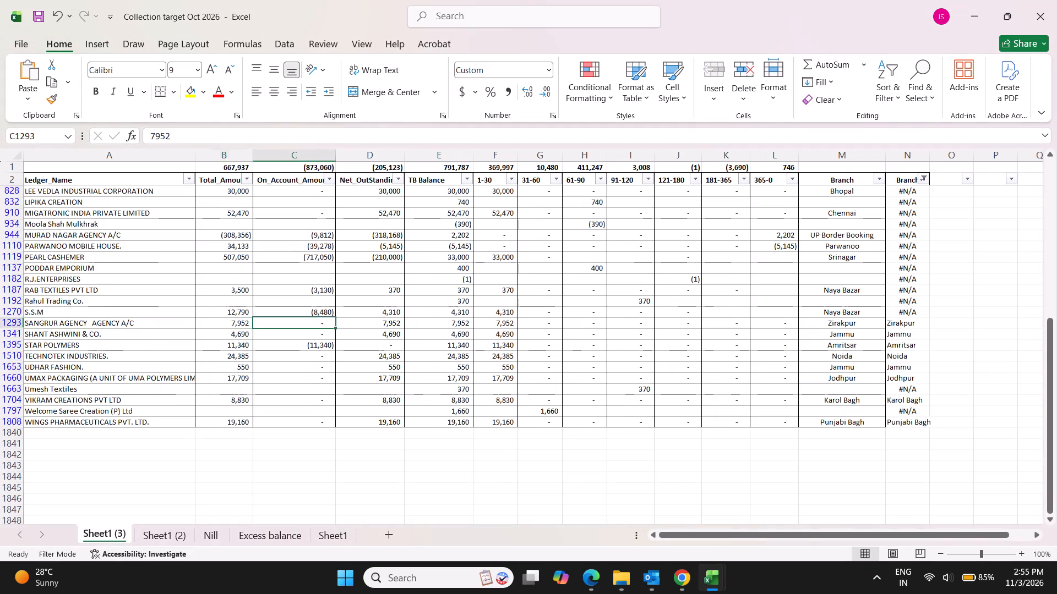
key("Right")
key("Right")
key("Right")
key("Right")
key("Right")
key("Right")
key("Right")
key("Right")
key("Right")
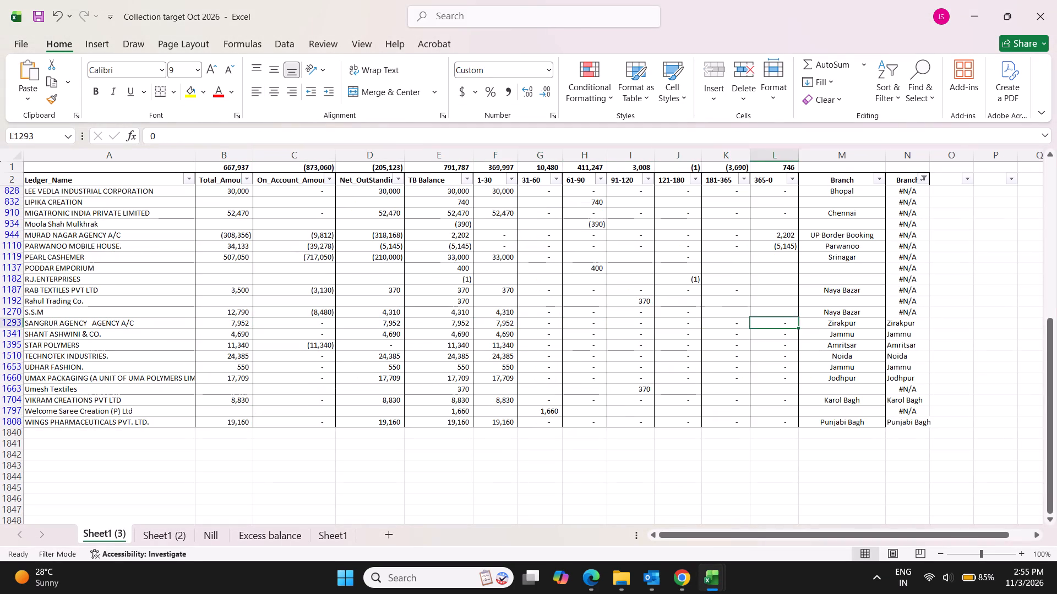
key("Right")
key("Right")
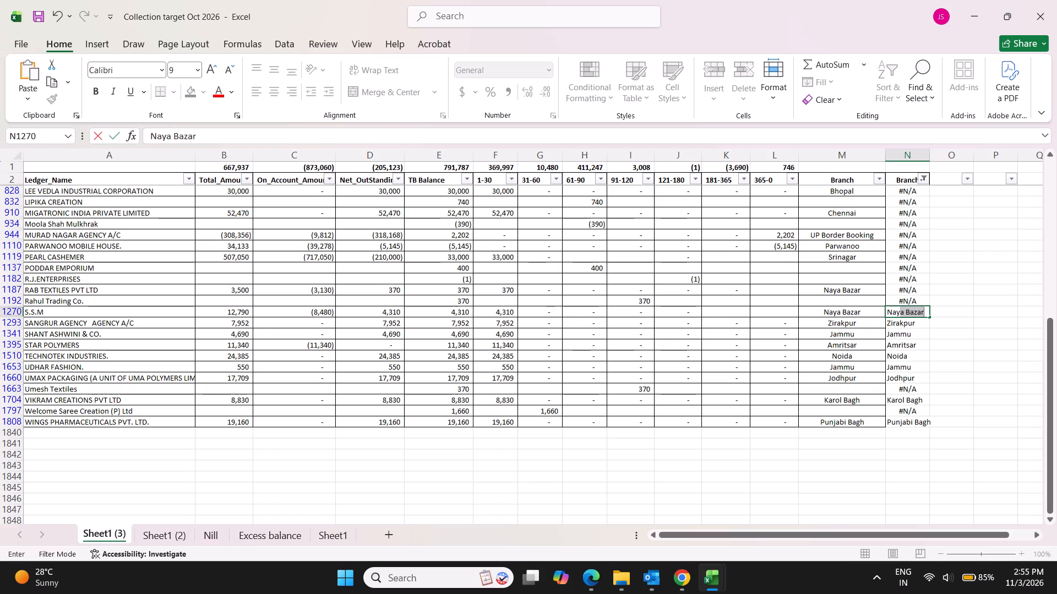
key("Return")
key("Up")
key("ctrl+c")
key("Up")
key("Up")
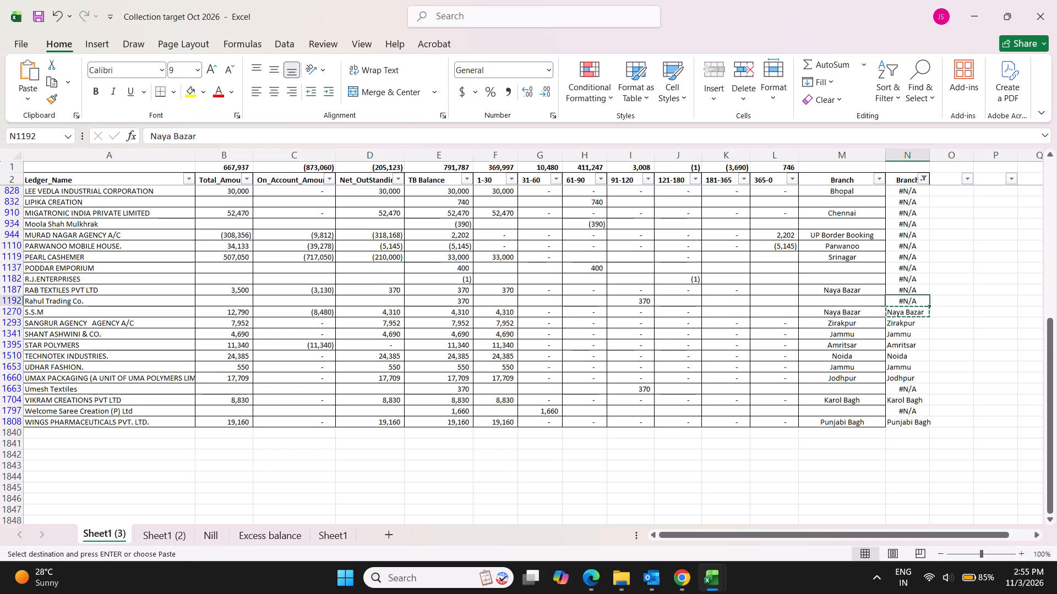
key("ctrl+v")
Fill column N with Srinagar for PEARL CASHEMER, Parwanoo for PARWANOO MOBILE HOUSE and UP Border Booking for MURAD NAGAR AGENCY A/C.
key("Up")
key("Up")
key("Up")
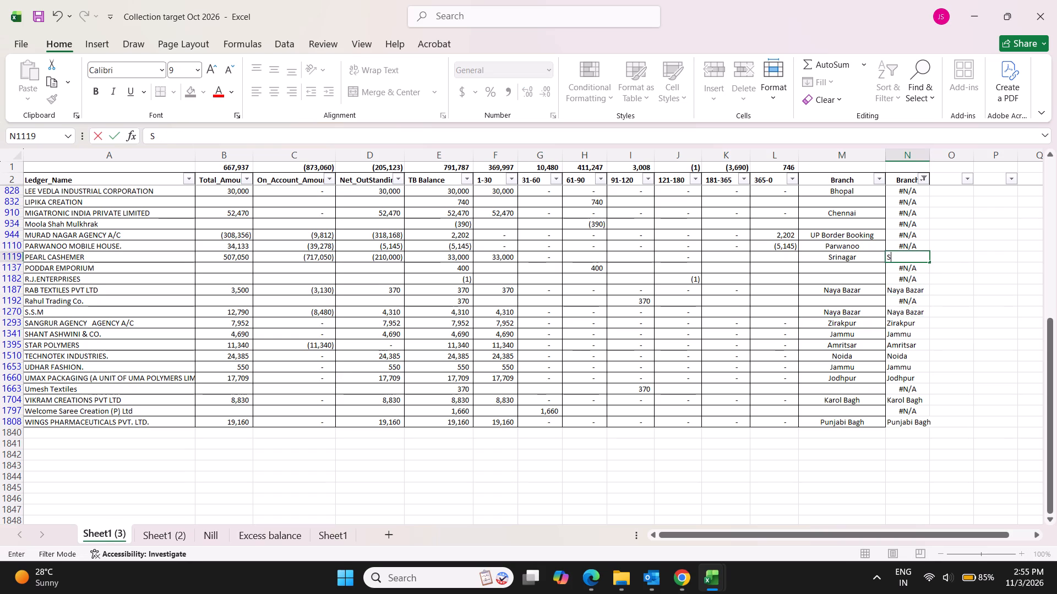
type("rinagar")
key("Return")
key("Up")
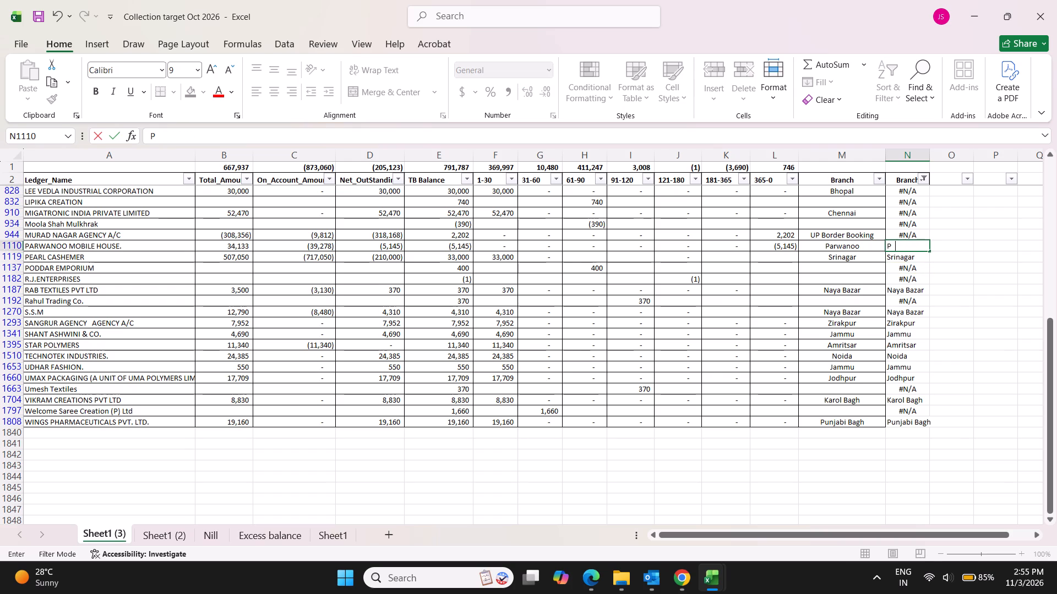
key("Return")
key("Up")
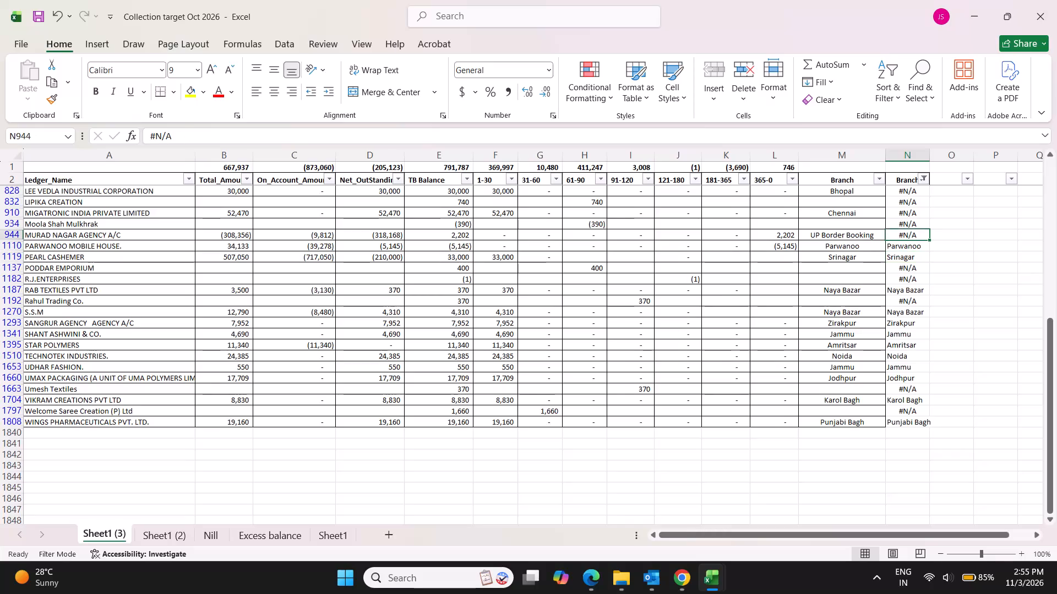
key("Return")
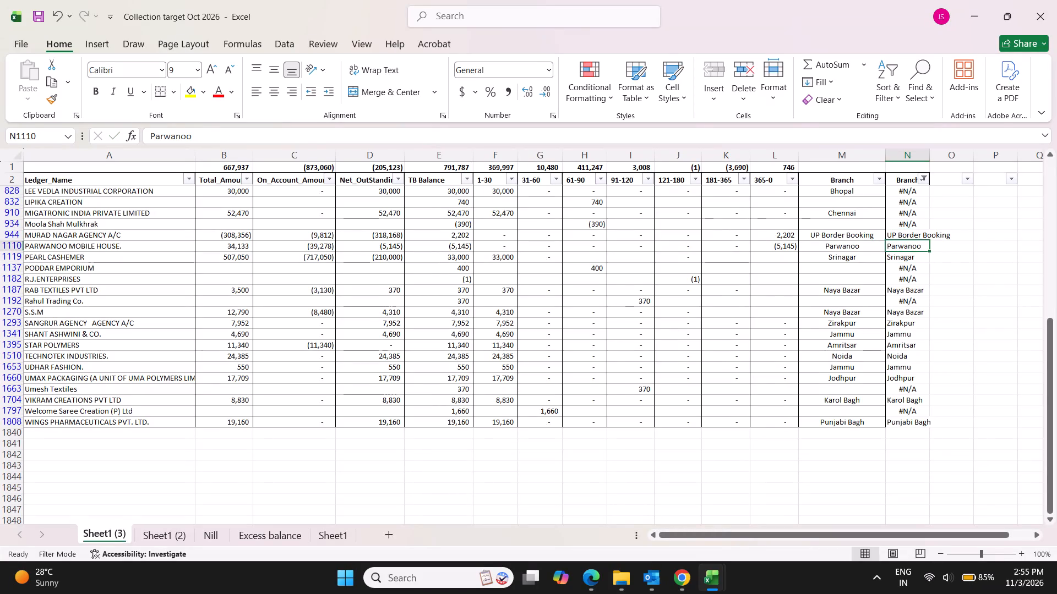
Fill column N with Chennai for MIGATRONIC INDIA, Bhopal for LEE VEDLA INDUSTRIAL CORPORATION and Amritsar for LAKHMI WOLLEN MILLS.
scroll(727, 502, "up", 6)
scroll(996, 429, "up", 6)
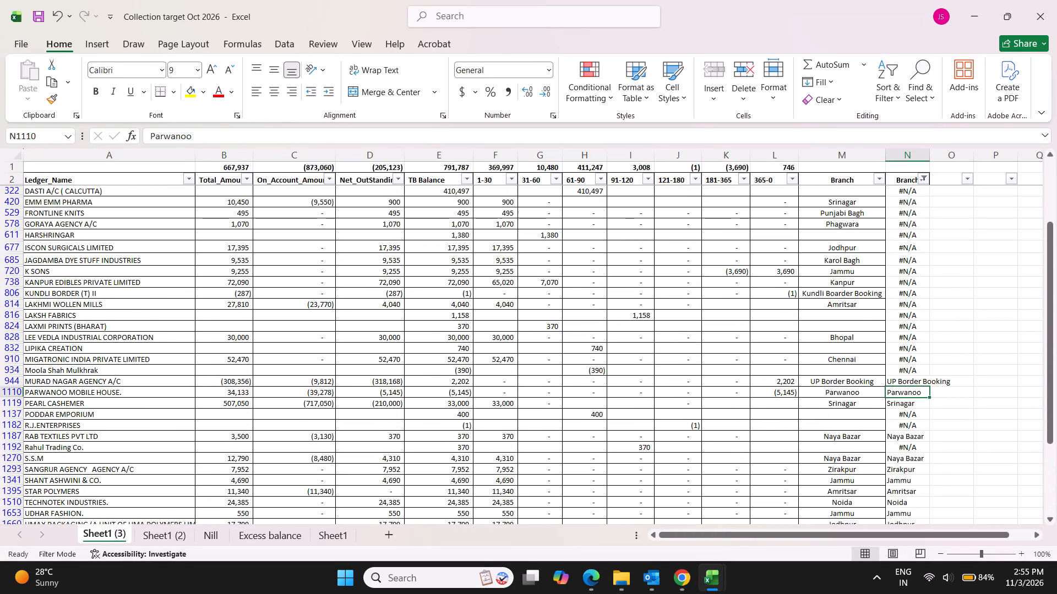
type("henn")
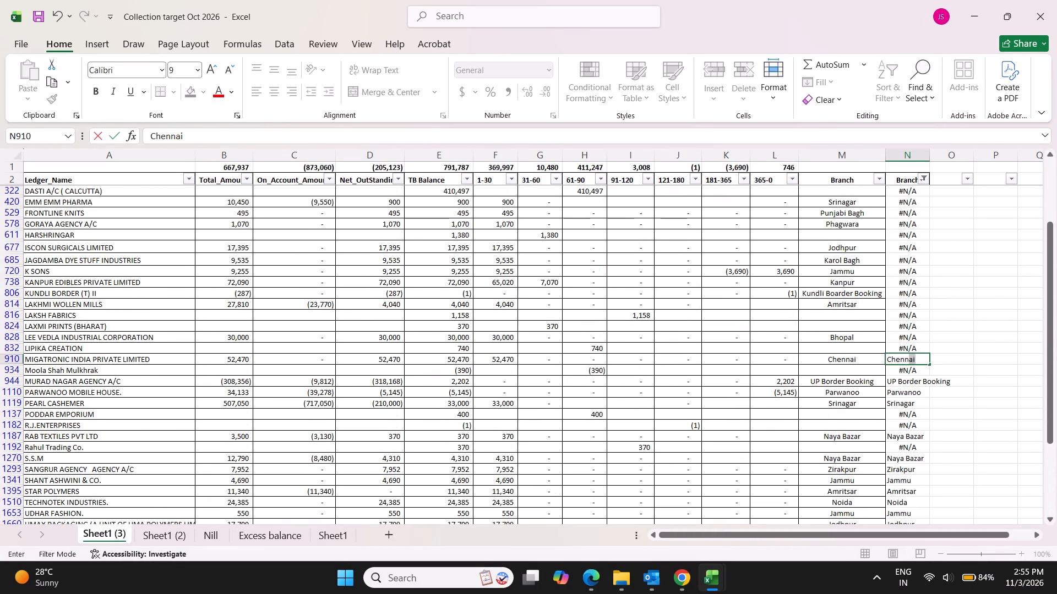
key("Return")
key("Up")
key("Up")
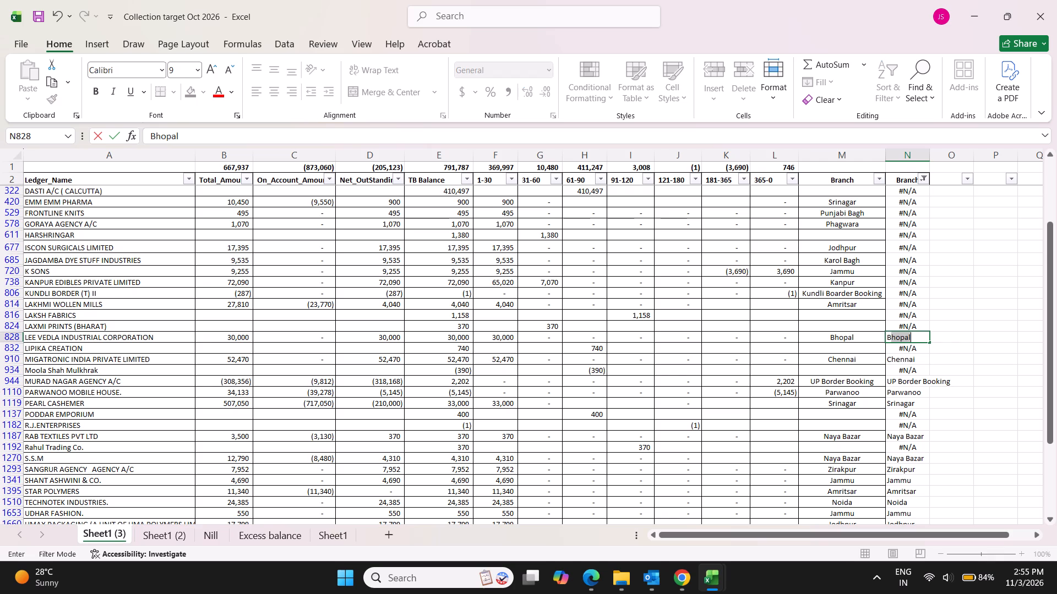
key("Return")
key("Up")
key("Up")
key("Up")
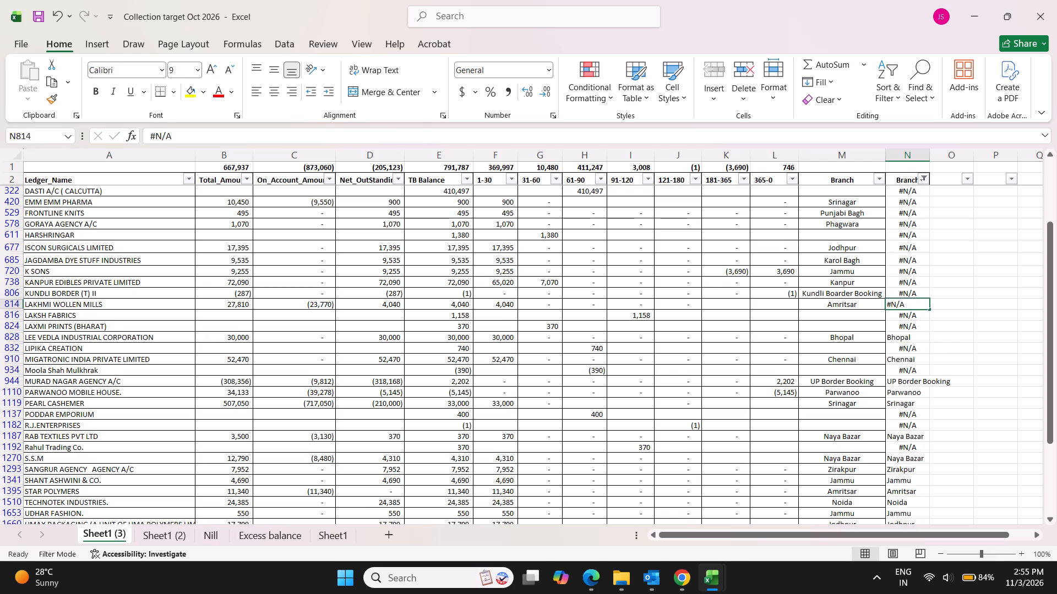
type("mritsar")
key("Return")
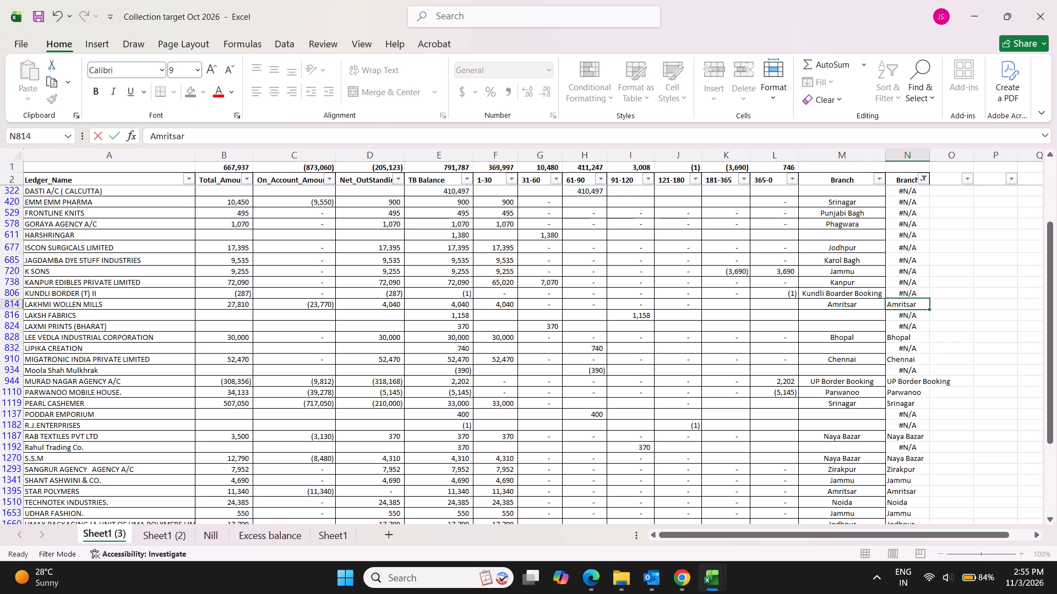
Enter Kundli Border Booking for KUNDLI BORDER (T) II and Kanpur for KANPUR EDIBLES in column N.
key("Up")
key("Up")
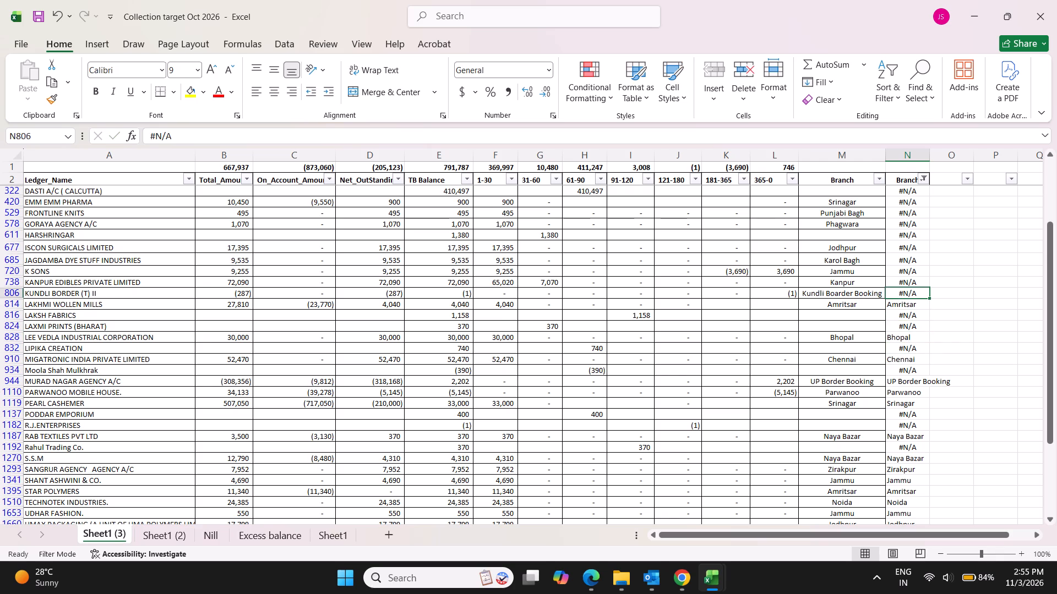
key("Return")
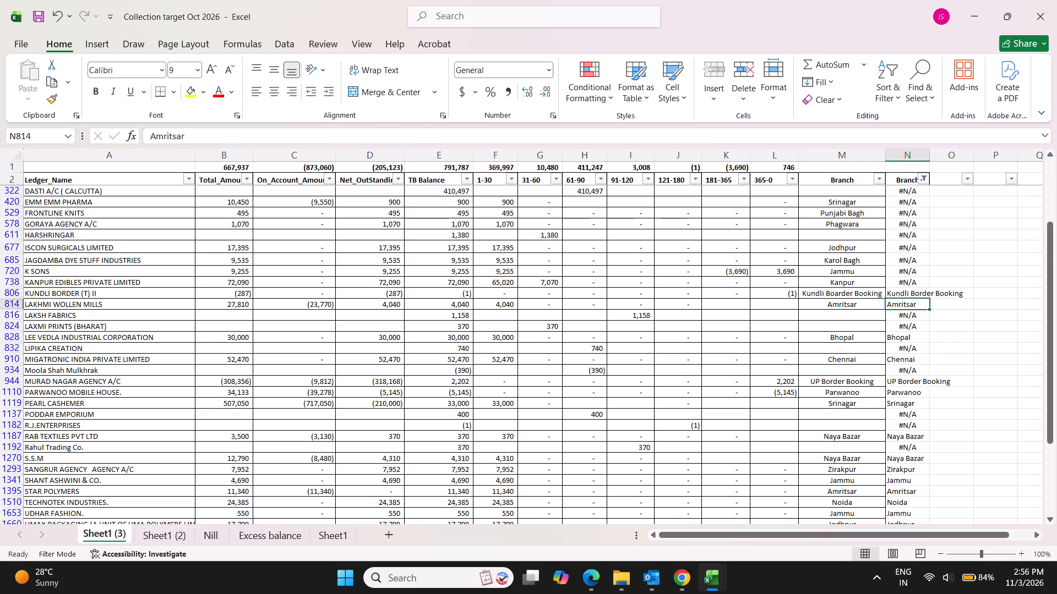
key("Up")
key("Return")
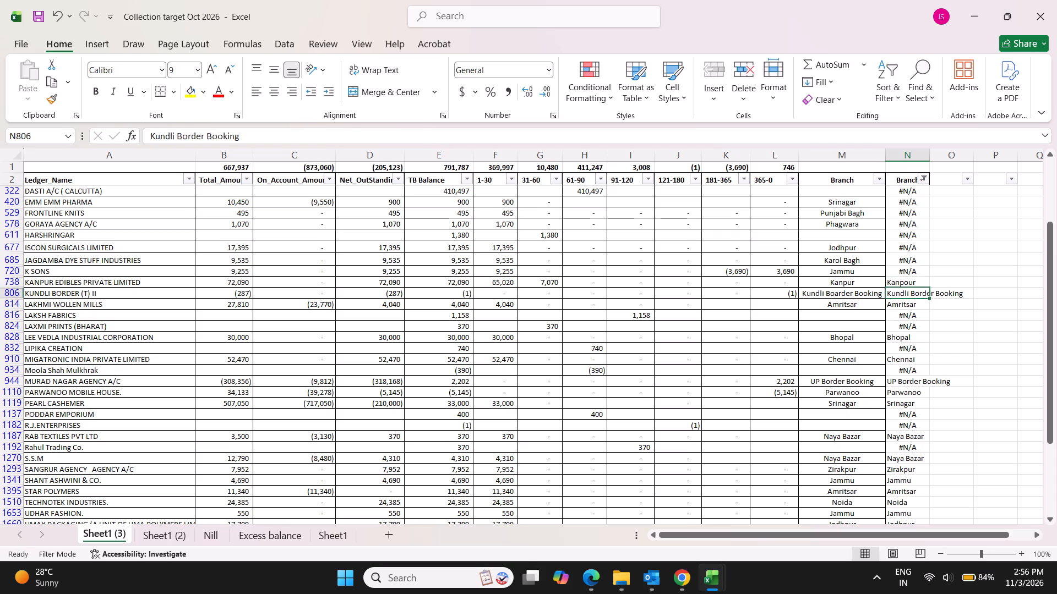
key("Return")
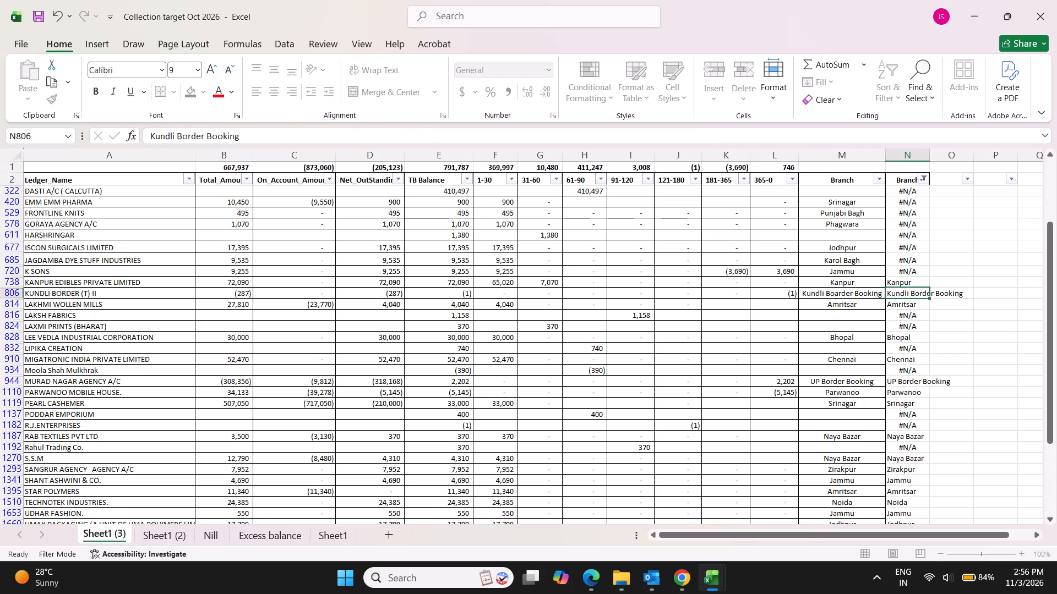
Enter Jammu for K SONS and Karol Bagh for JAGDAMBA DYE STUFF INDUSTRIES in column N.
key("Up")
key("Return")
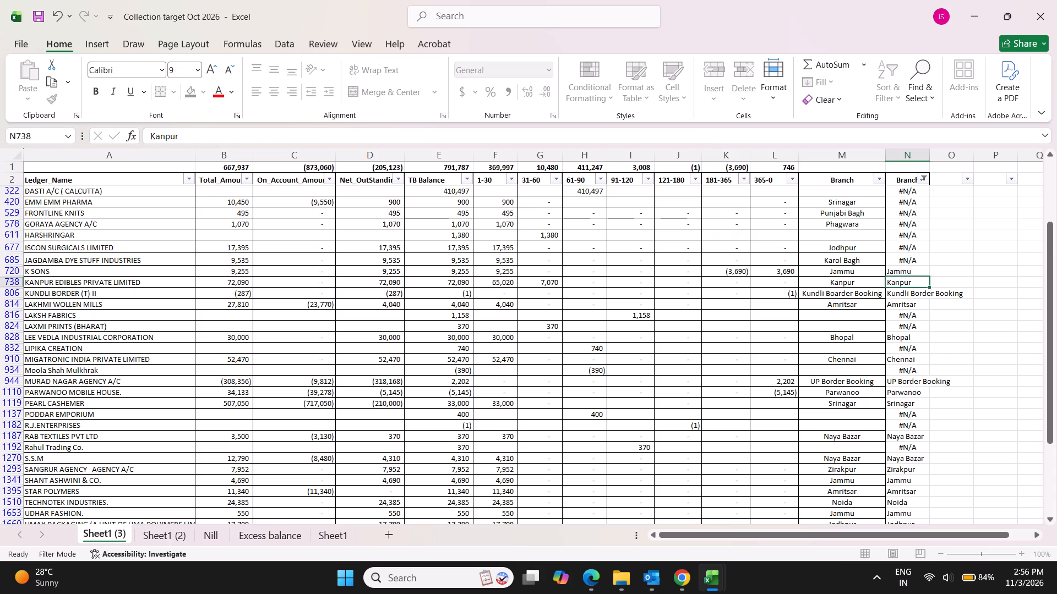
key("Up")
key("Up")
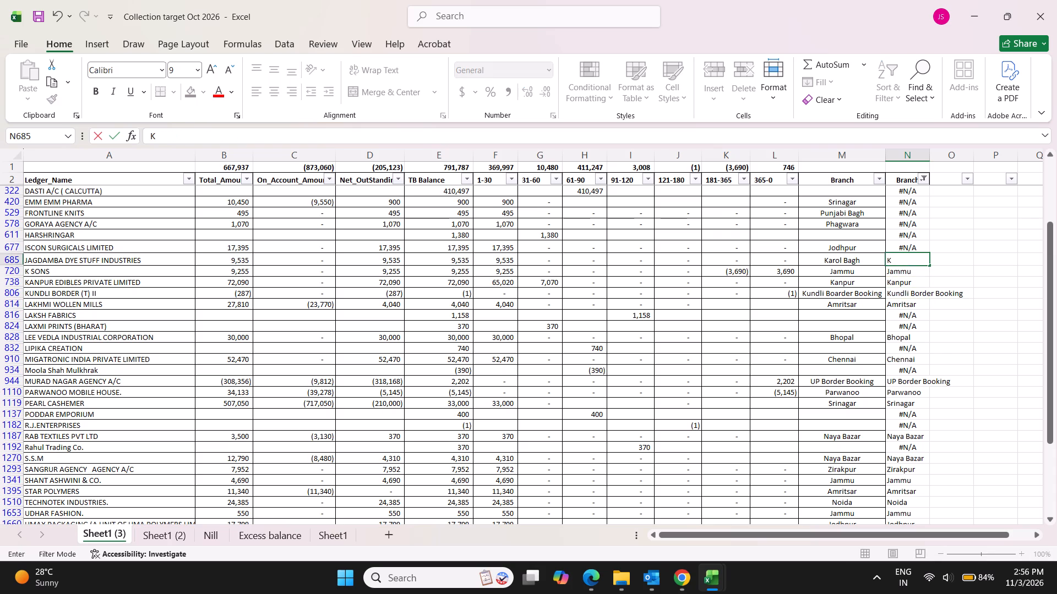
key("Return")
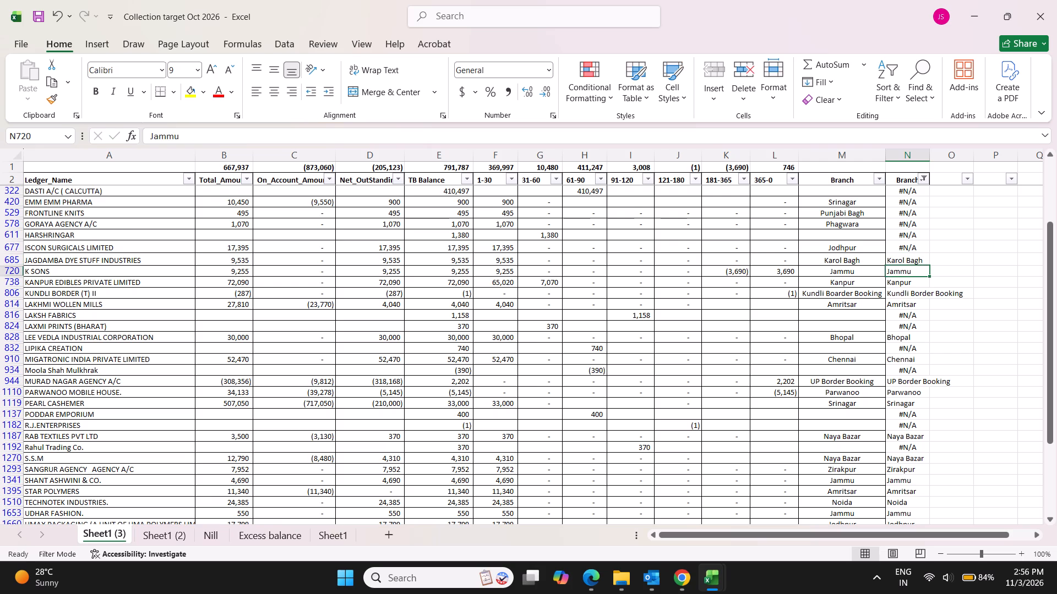
Enter Jodhpur for ISCON SURGICALS LIMITED and Phagwara for GORAYA AGENCY A/C in column N.
scroll(1056, 370, "up", 8)
scroll(915, 406, "up", 8)
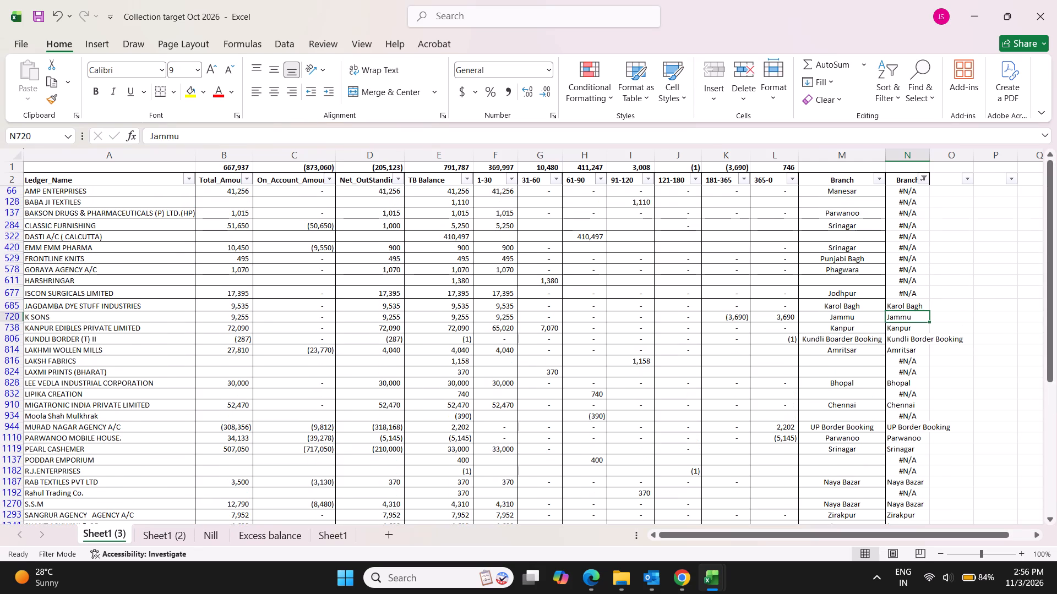
key("Up")
key("Up")
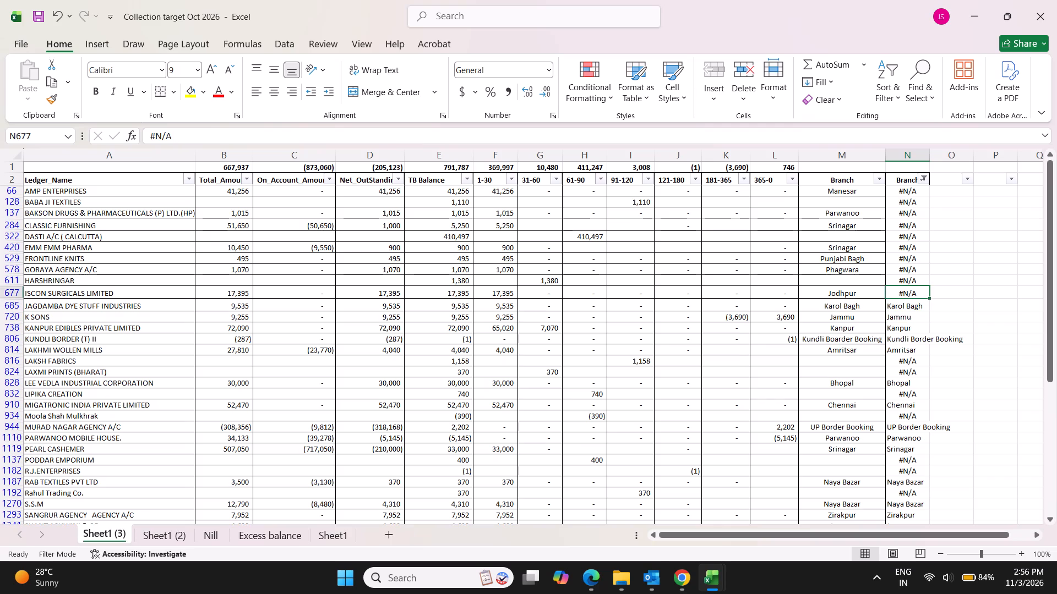
type("pur")
key("Return")
key("Up")
key("Up")
key("Up")
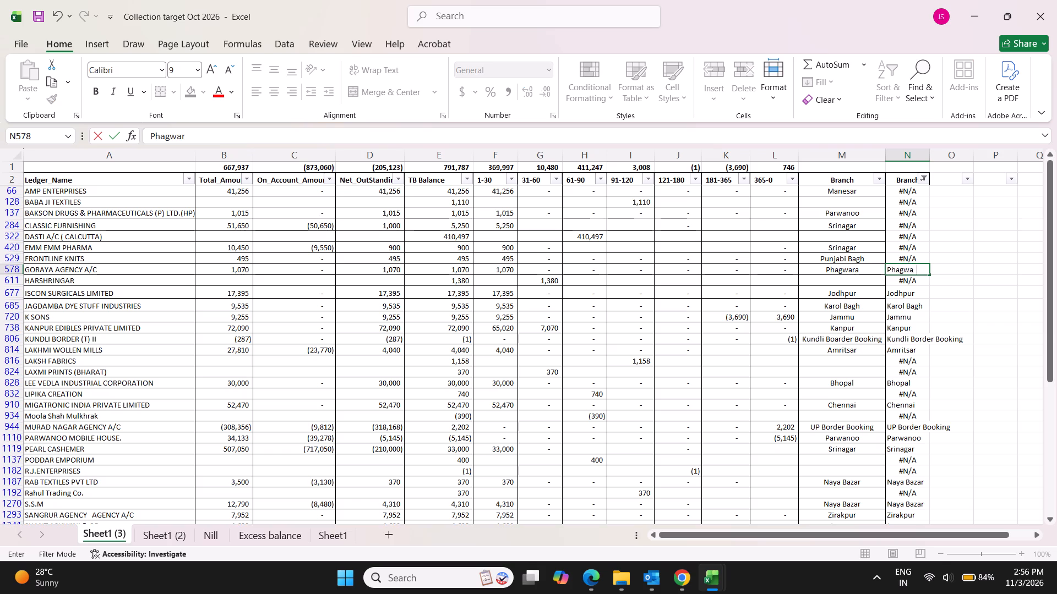
key("Return")
Fill column N with Punjabi Bagh for FRONTLINE KNITS and Srinagar for both EMM EMM PHARMA and CLASSIC FURNISHING.
key("Up")
key("Up")
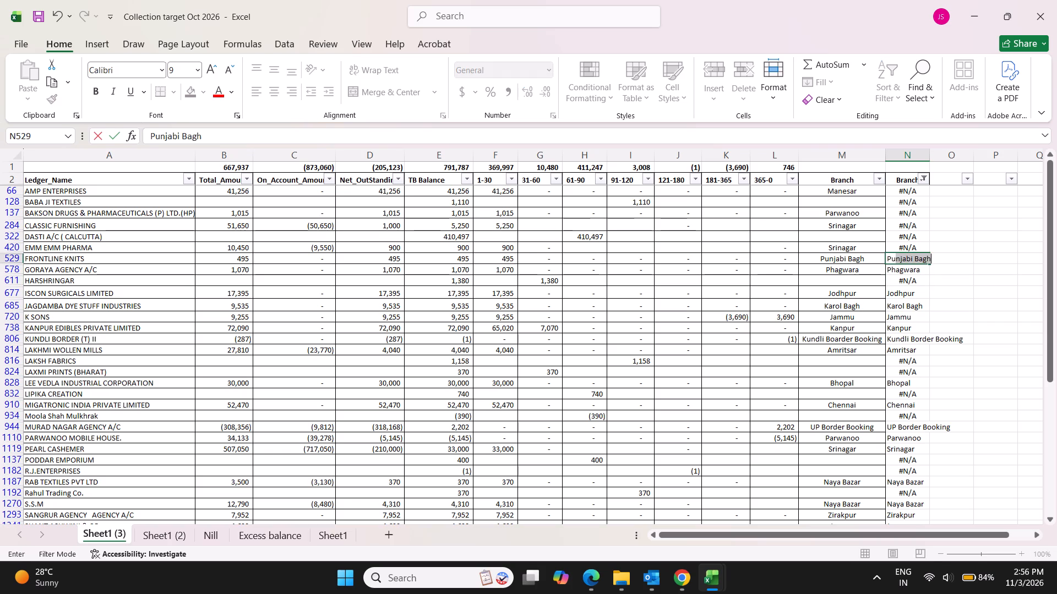
key("Return")
key("Up")
type("ri")
key("Return")
key("Up")
key("ctrl+c")
key("Up")
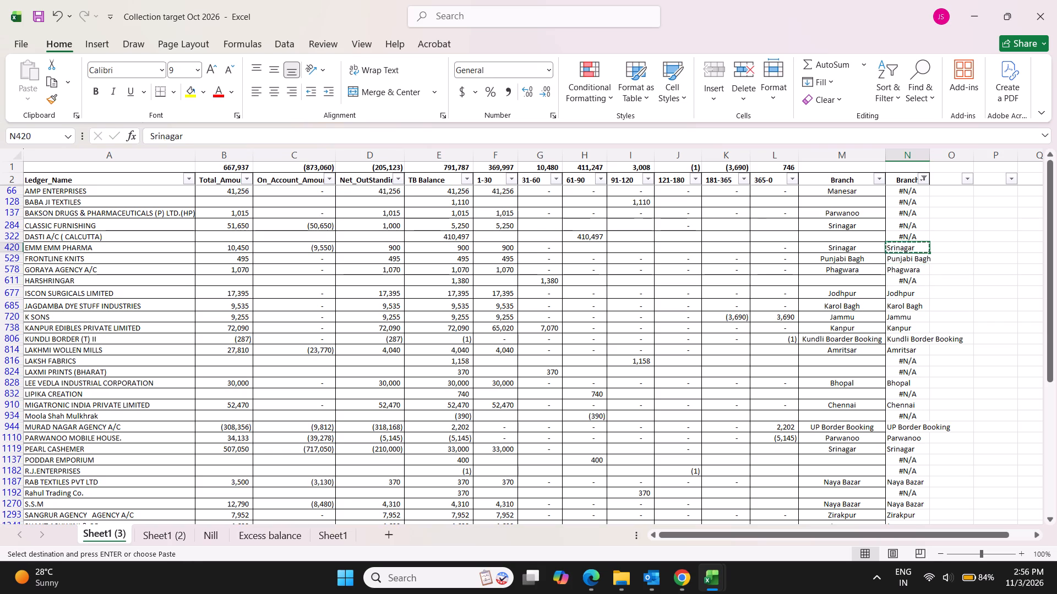
key("Up")
key("ctrl+v")
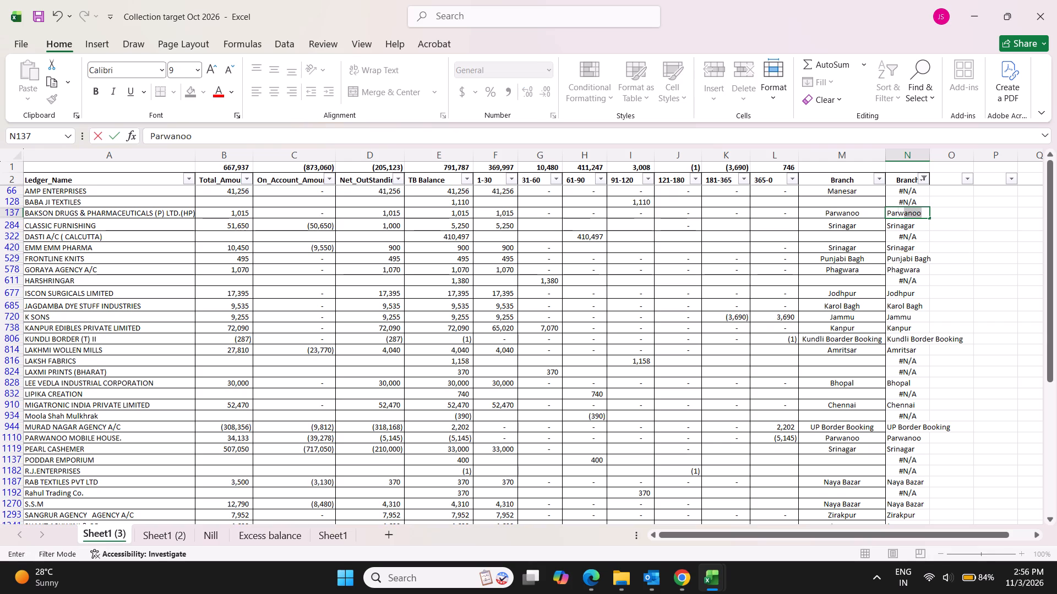
Enter Parwanoo for BAKSON DRUGS & PHARMACEUTICALS and Manesar for AMP ENTERPRISES in column N.
key("Return")
key("Up")
key("Up")
key("Up")
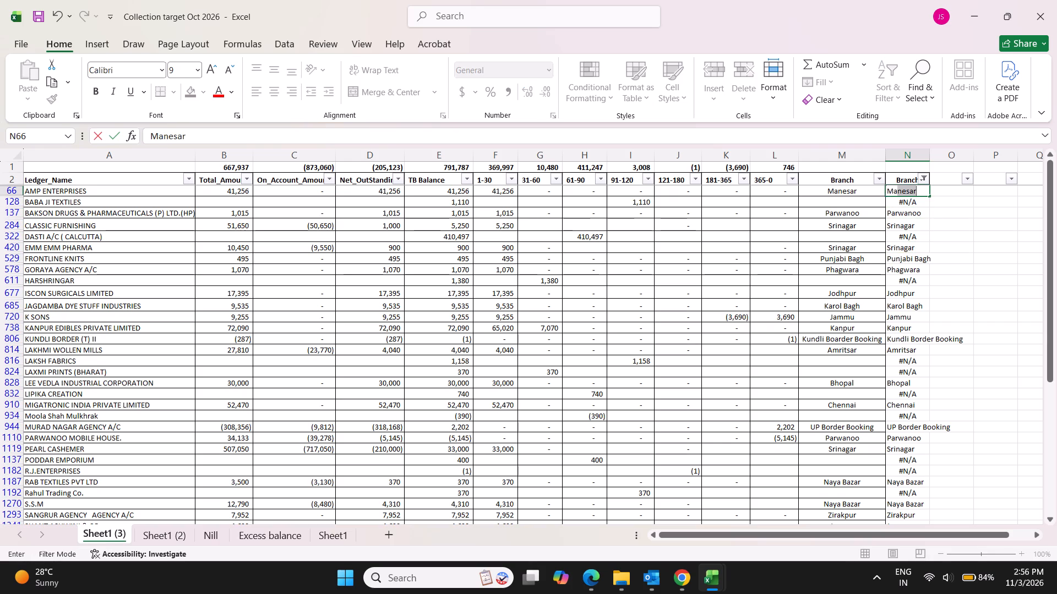
key("Return")
Reapply the column N Branch filter so only the rows still showing #N/A are listed.
scroll(942, 385, "up", 10)
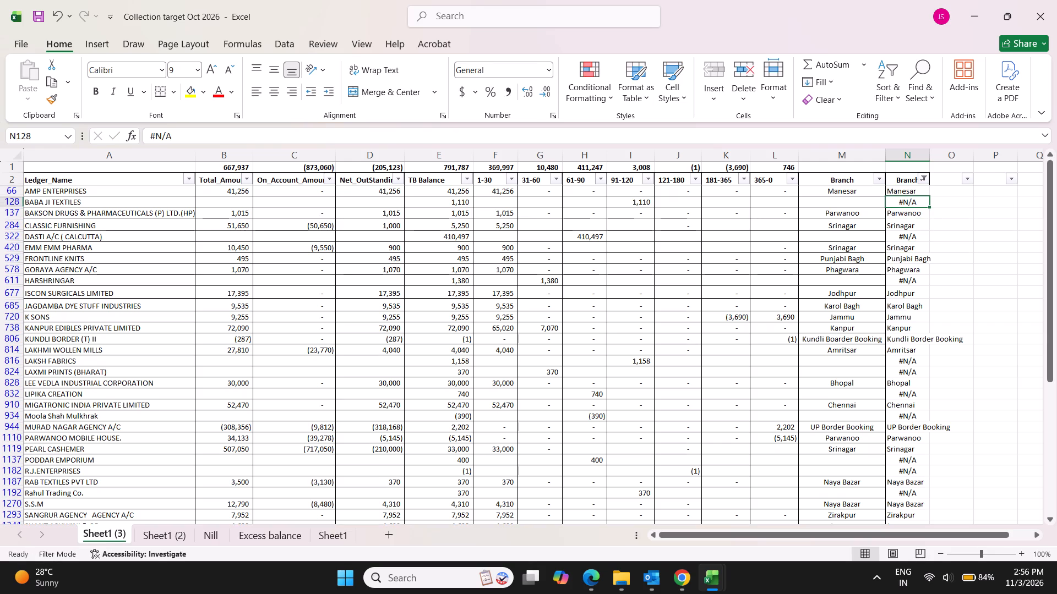
scroll(965, 365, "up", 2)
left_click(919, 178)
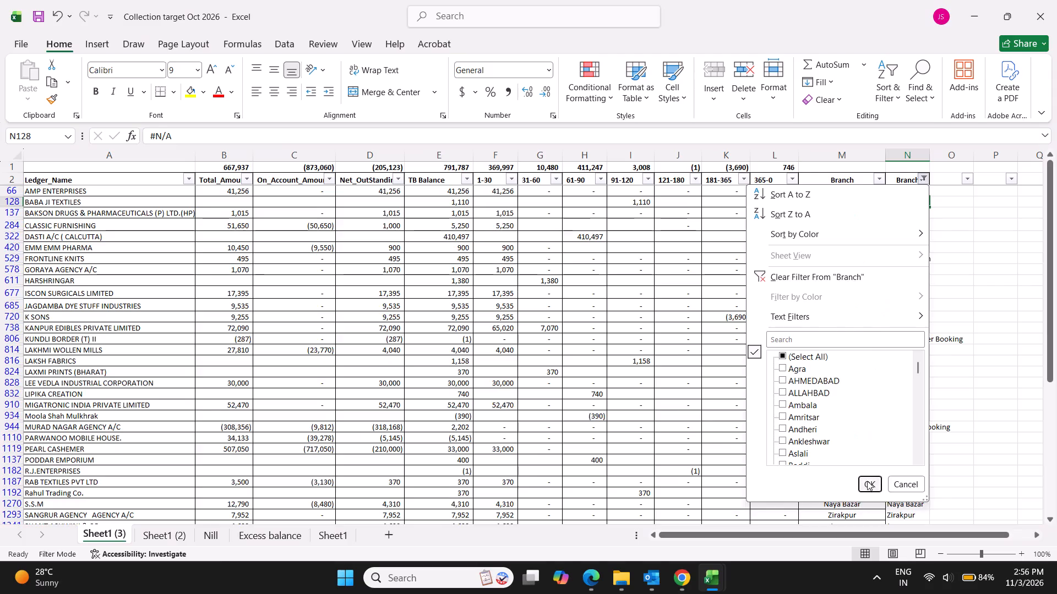
left_click(868, 480)
scroll(614, 361, "up", 16)
left_click(184, 263)
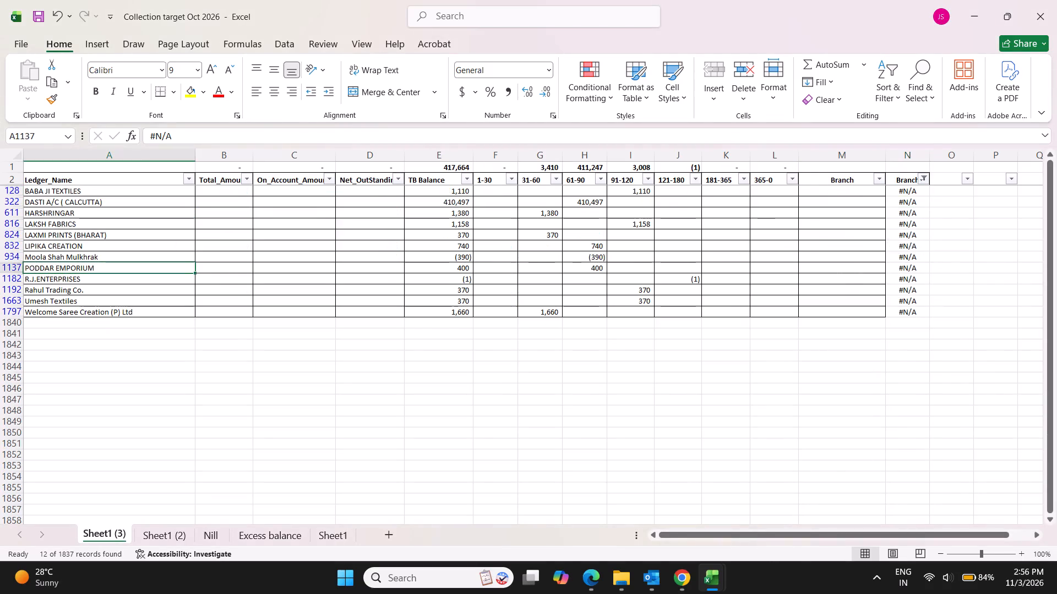
Search the Final Collection target Aug 2026 workbook for "baba ji", also trying it without the space.
key("alt+Tab")
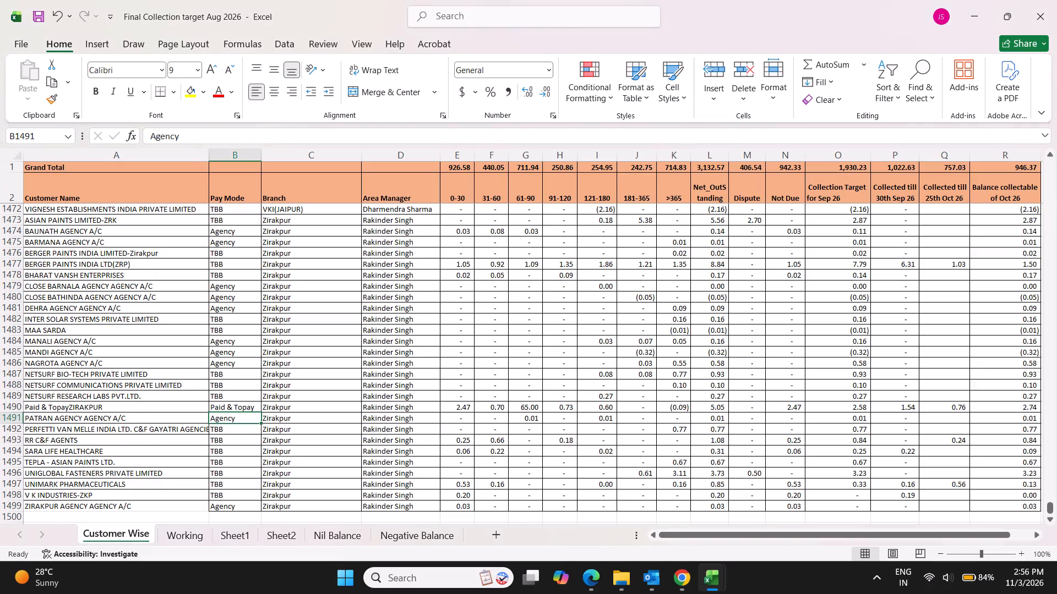
left_click(503, 313)
key("ctrl+f")
type("baba ji")
key("Return")
key("Return")
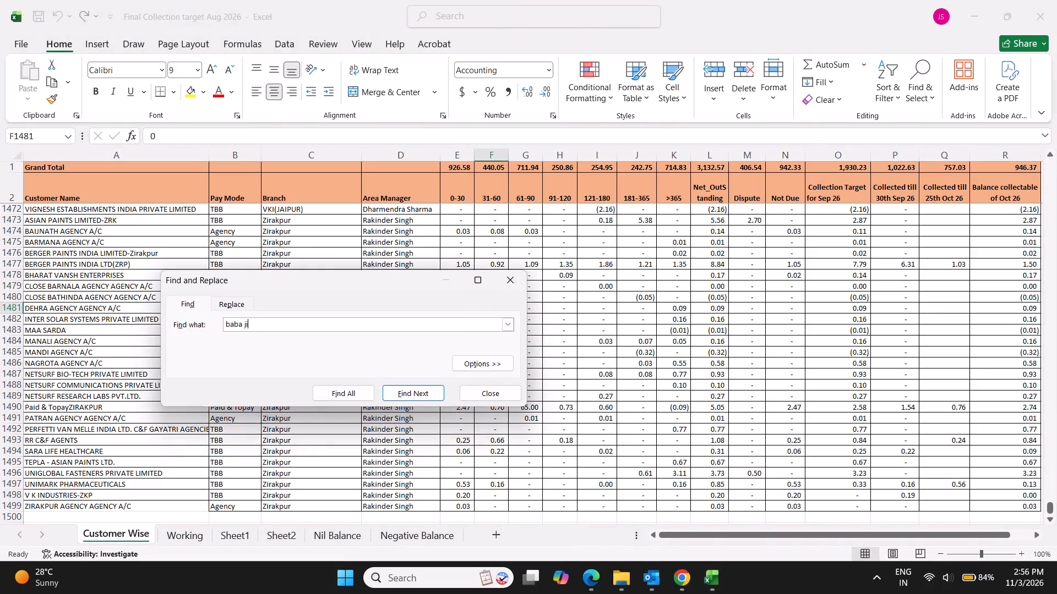
key("Left")
key("Left")
key("BackSpace")
key("Return")
key("Return")
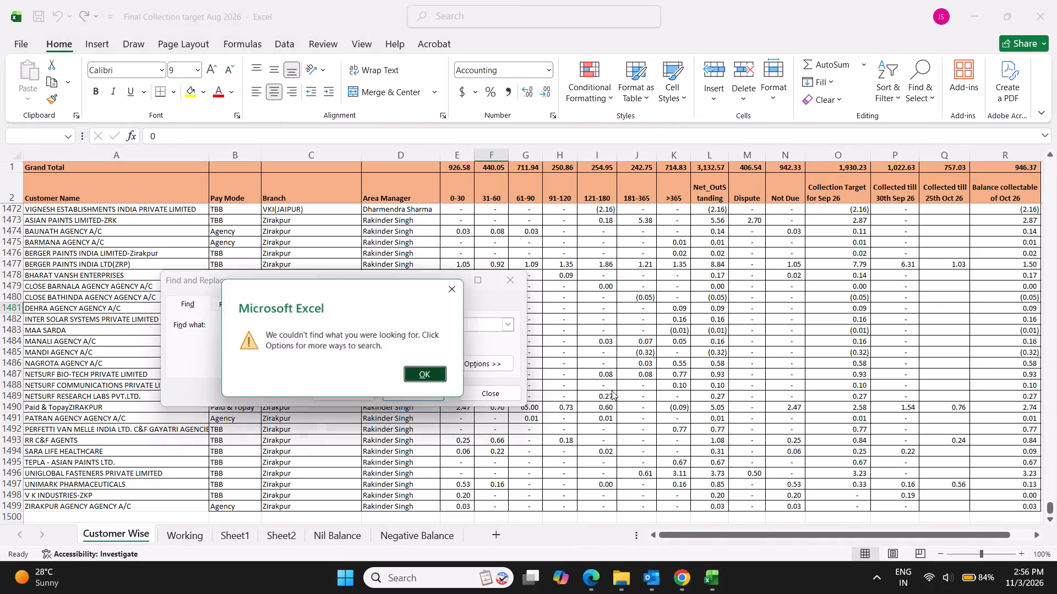
key("Escape")
key("Escape")
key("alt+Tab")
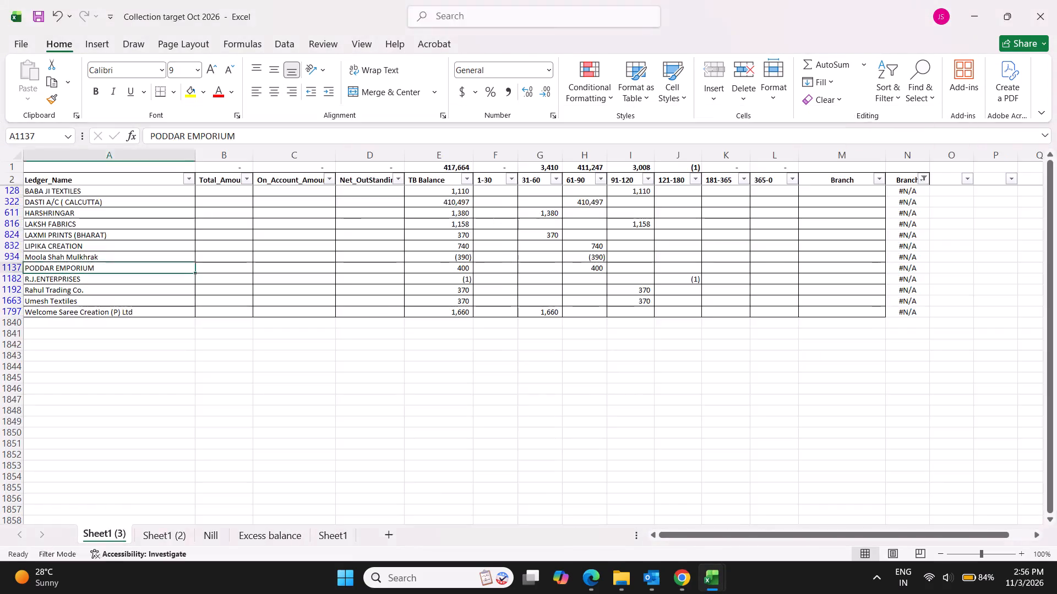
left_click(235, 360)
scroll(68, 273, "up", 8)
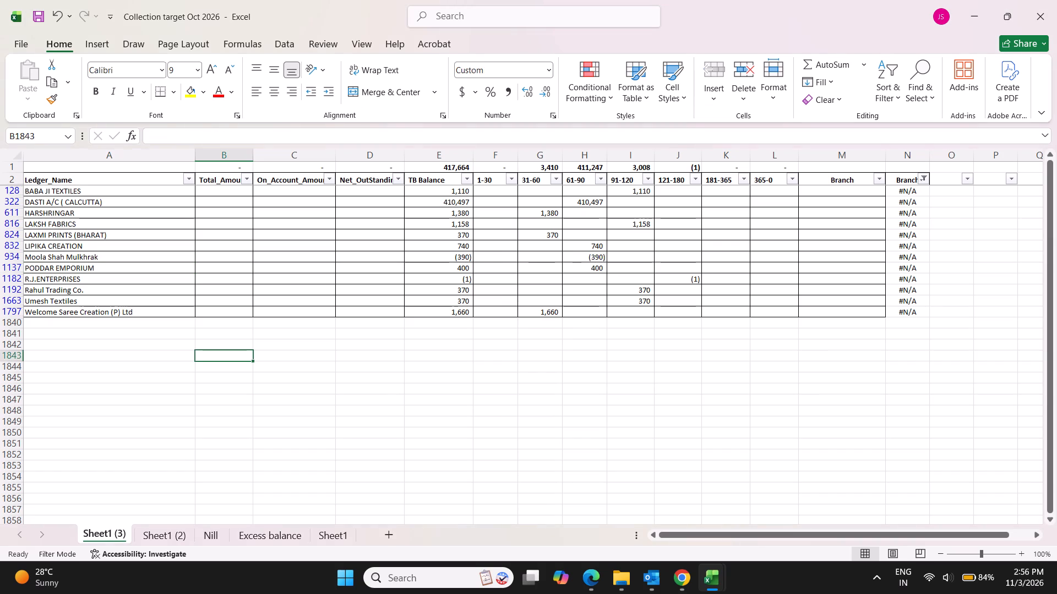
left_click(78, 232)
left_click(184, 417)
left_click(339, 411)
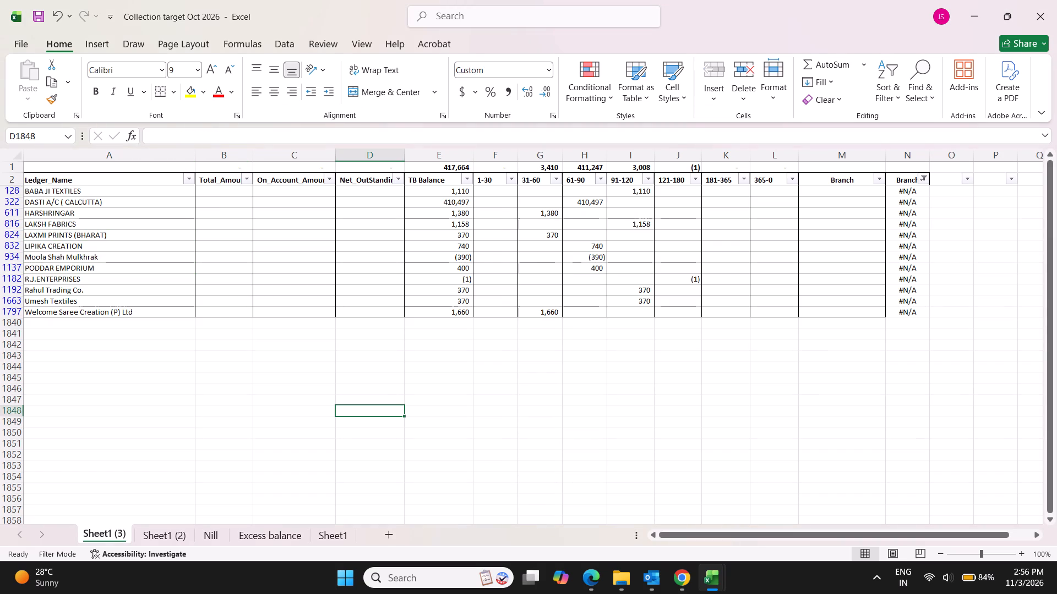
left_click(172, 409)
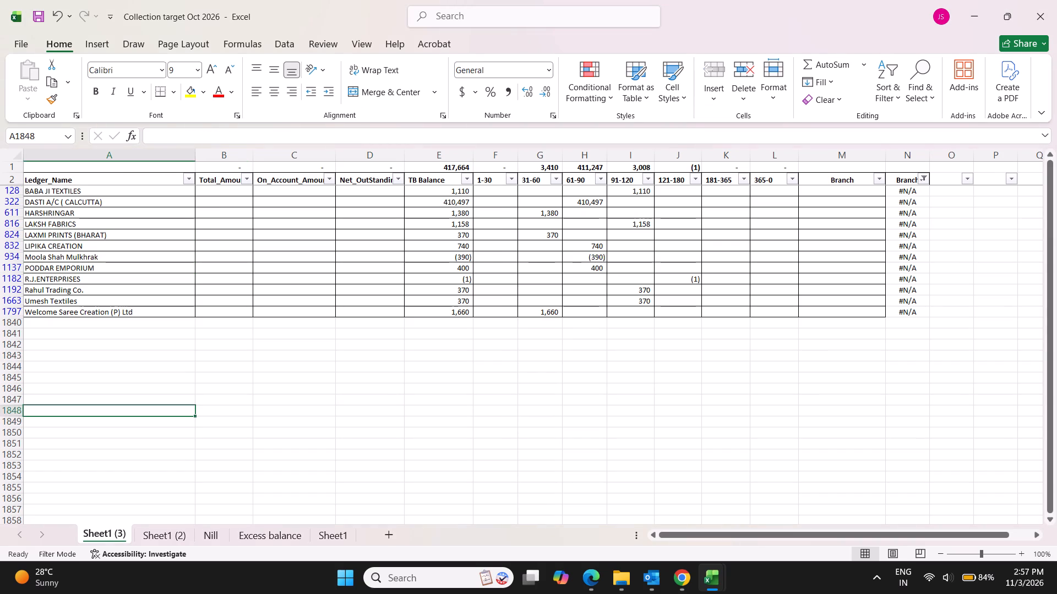
Enter Kolkata as the column N branch for DASTI A/C ( CALCUTTA) in the October workbook.
left_click(905, 204)
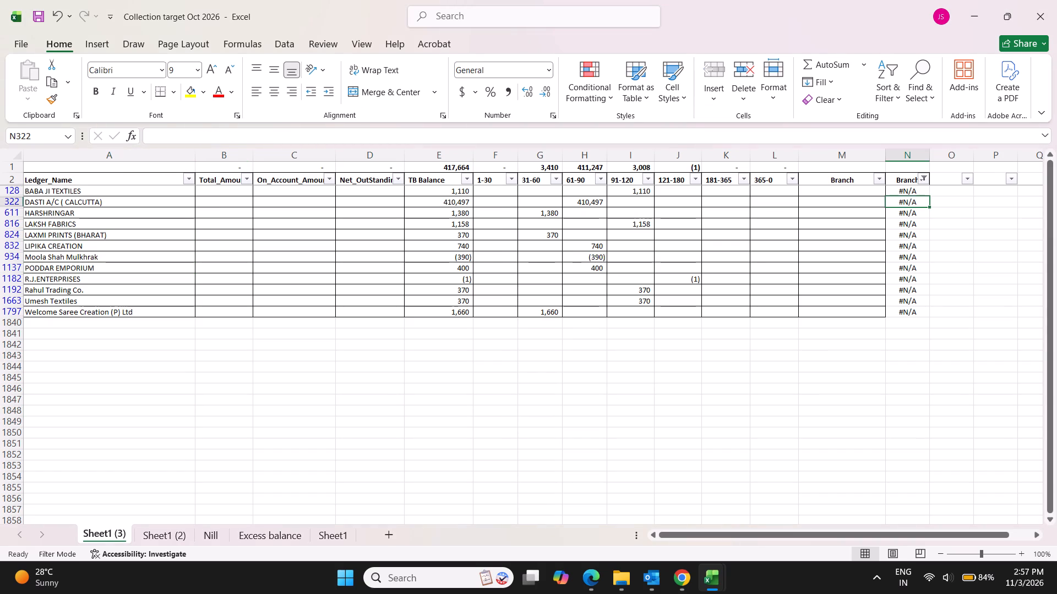
key("Return")
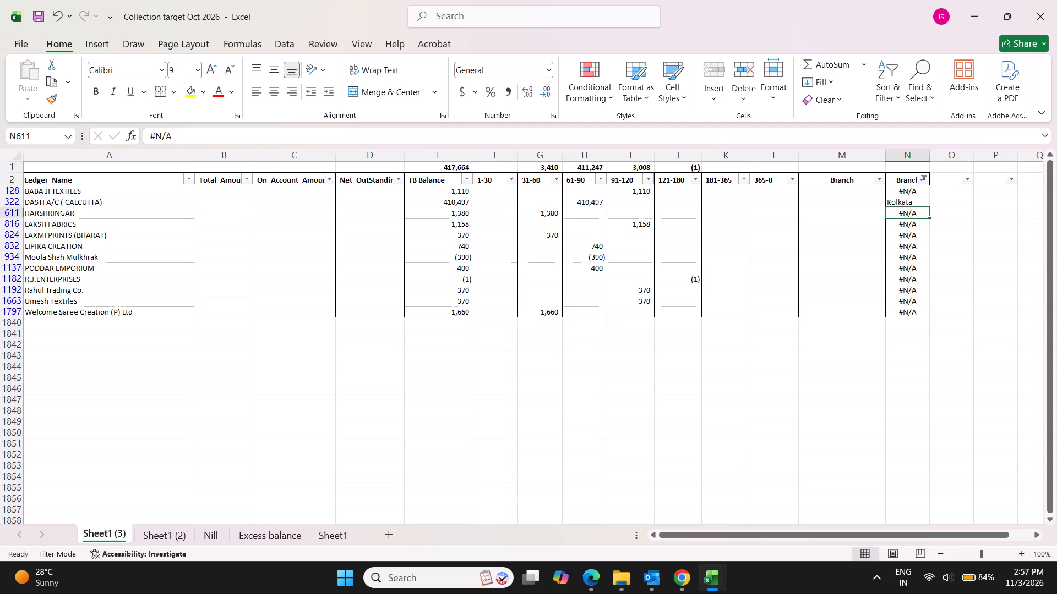
Search the Final Collection target Aug 2026 workbook for the ledger name HARSHRINGAR copied from the October sheet.
left_click(68, 211)
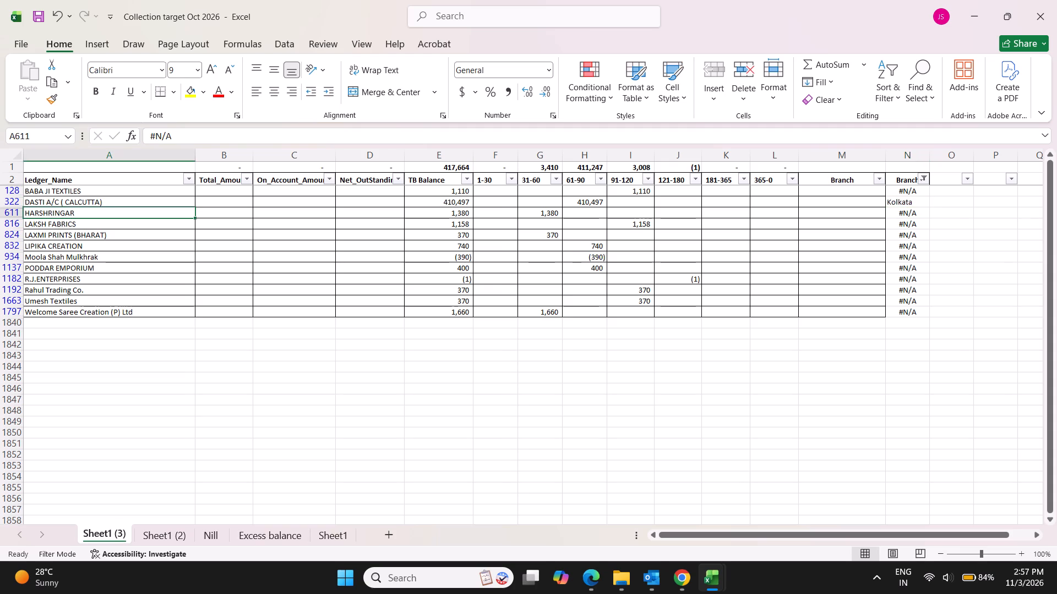
left_click_drag(217, 137, 45, 135)
key("ctrl+c")
key("alt+Tab")
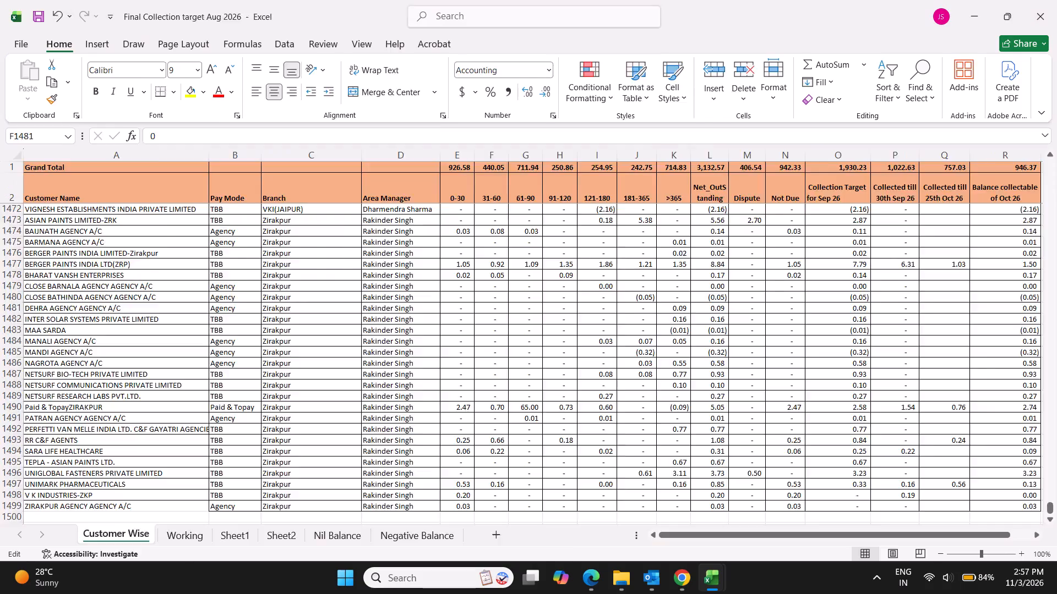
key("ctrl+f")
key("ctrl+v")
key("Return")
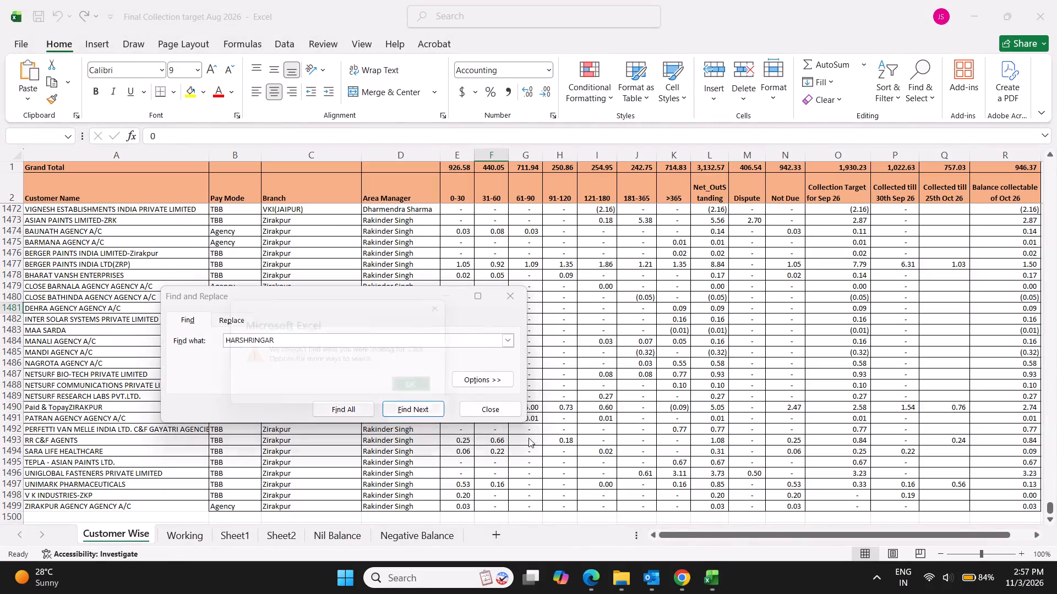
key("Return")
key("Return")
key("Return")
key("Escape")
key("Escape")
key("Escape")
Open the Collection target Jun 2026 workbook from the Collection Target folder in File Explorer.
key("alt+Tab")
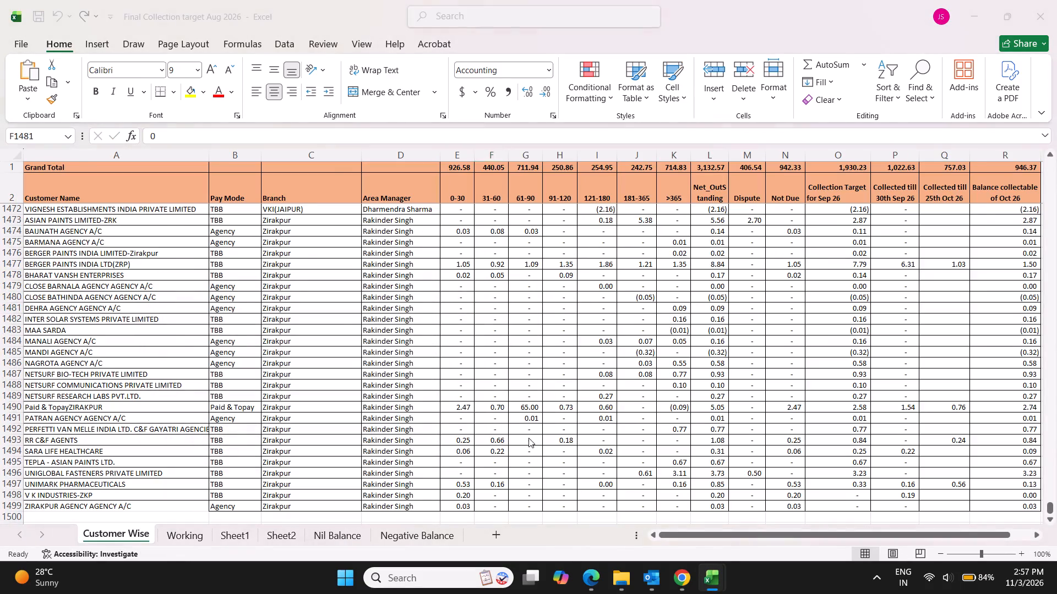
key("alt+Tab")
key("alt+Tab")
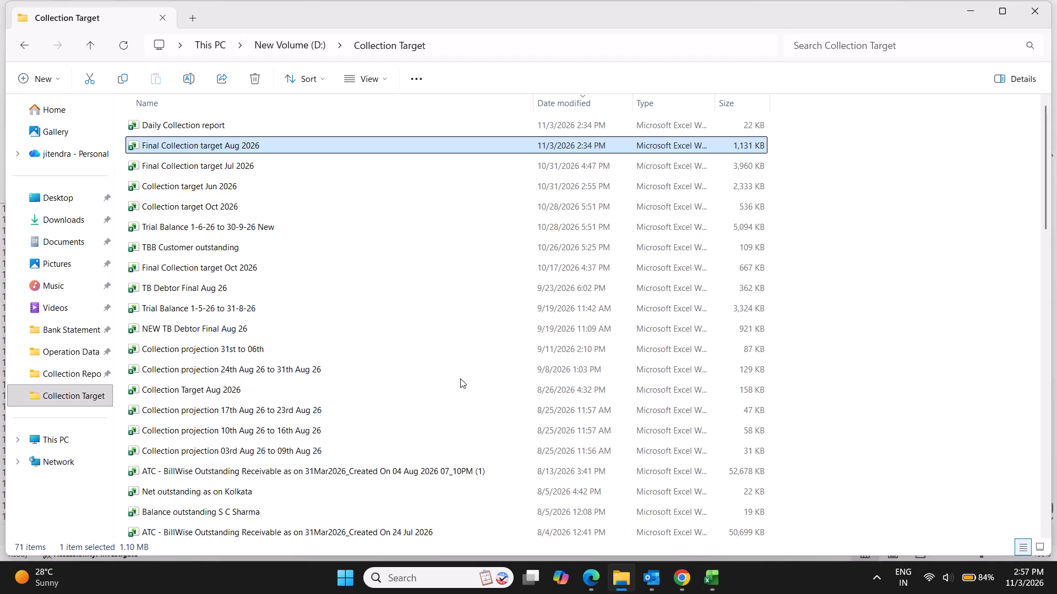
double_click(223, 188)
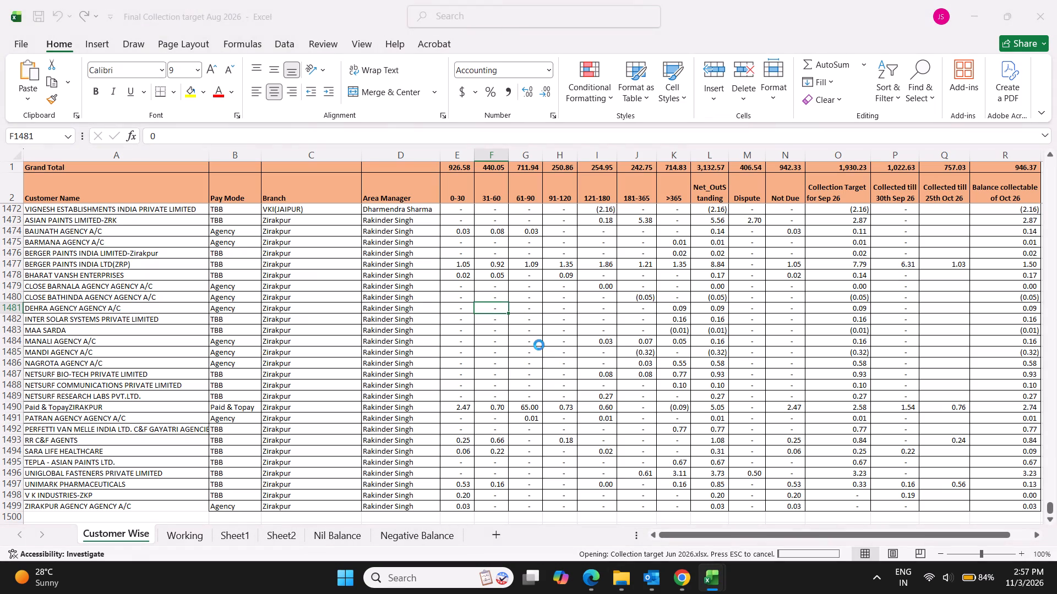
left_click(545, 337)
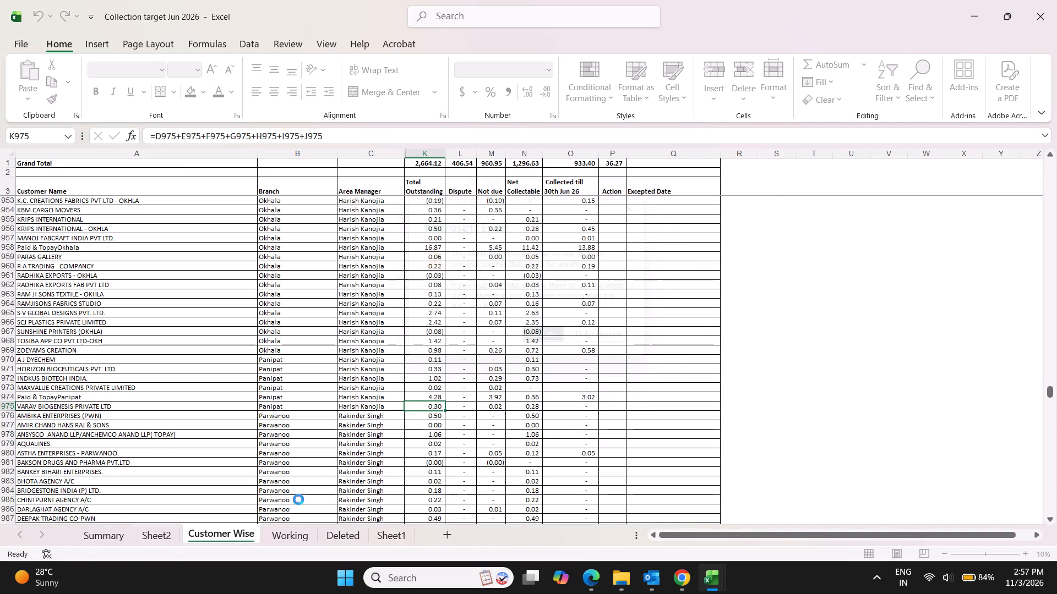
Search the June workbook's Customer Wise sheet for HARSHRINGAR.
left_click(339, 366)
key("ctrl+f")
key("ctrl+v")
key("Return")
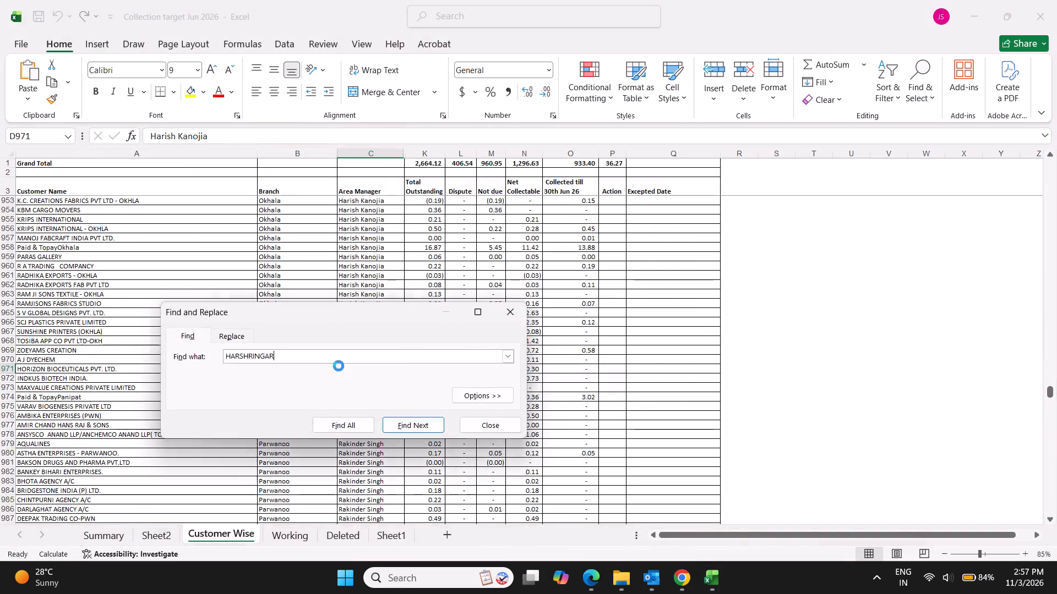
key("Escape")
Enter Naya Bazar as the column N branch for HARSHRINGAR in the October workbook.
key("alt+Tab")
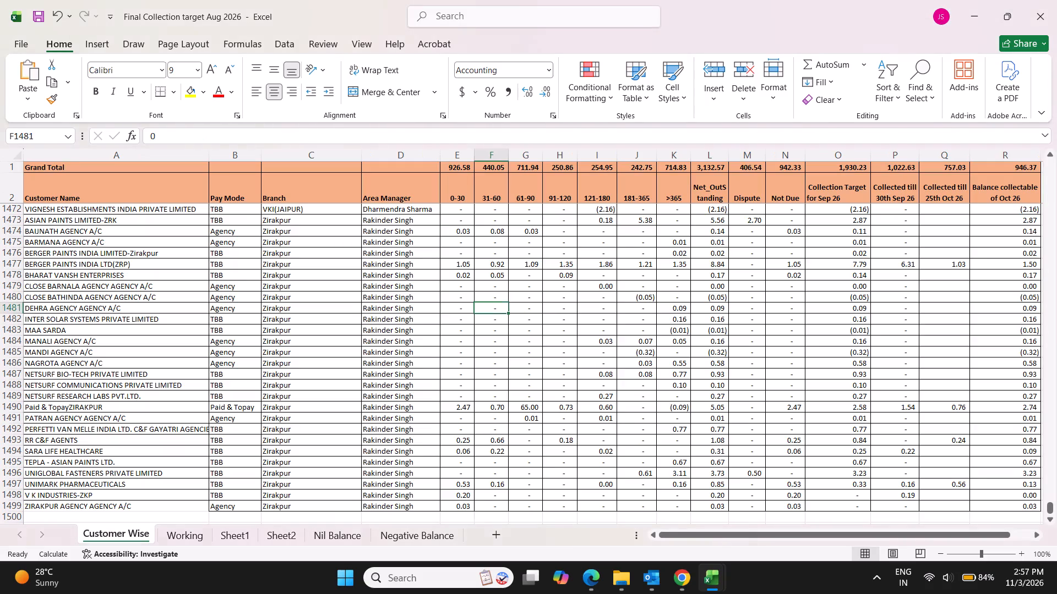
key("alt+Tab")
key("alt+Tab")
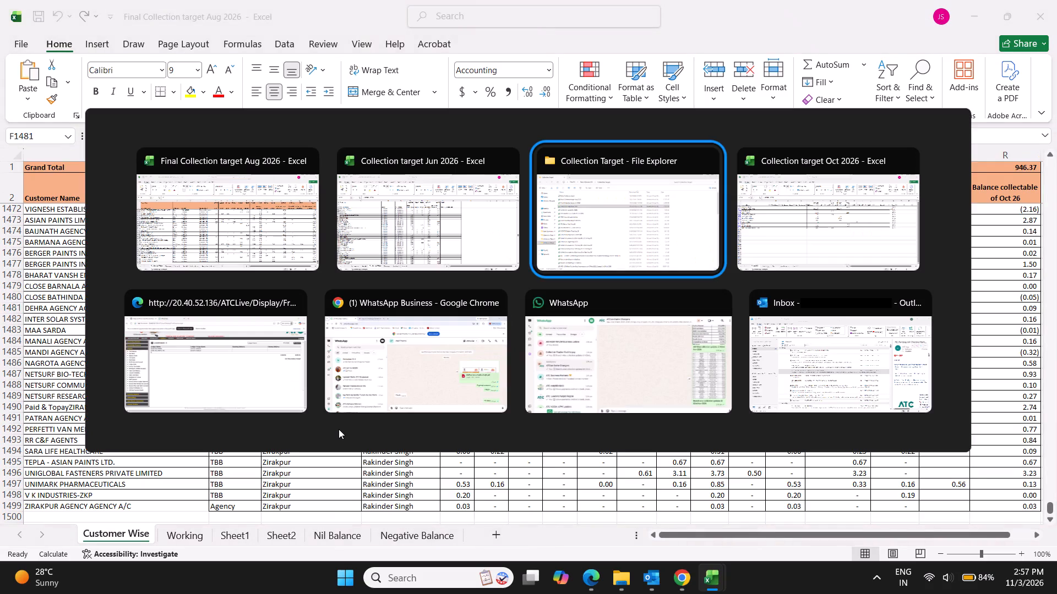
key("alt+Tab")
key("Right")
key("Right")
key("Right")
key("Right")
key("Right")
key("Right")
key("Right")
key("Right")
key("Right")
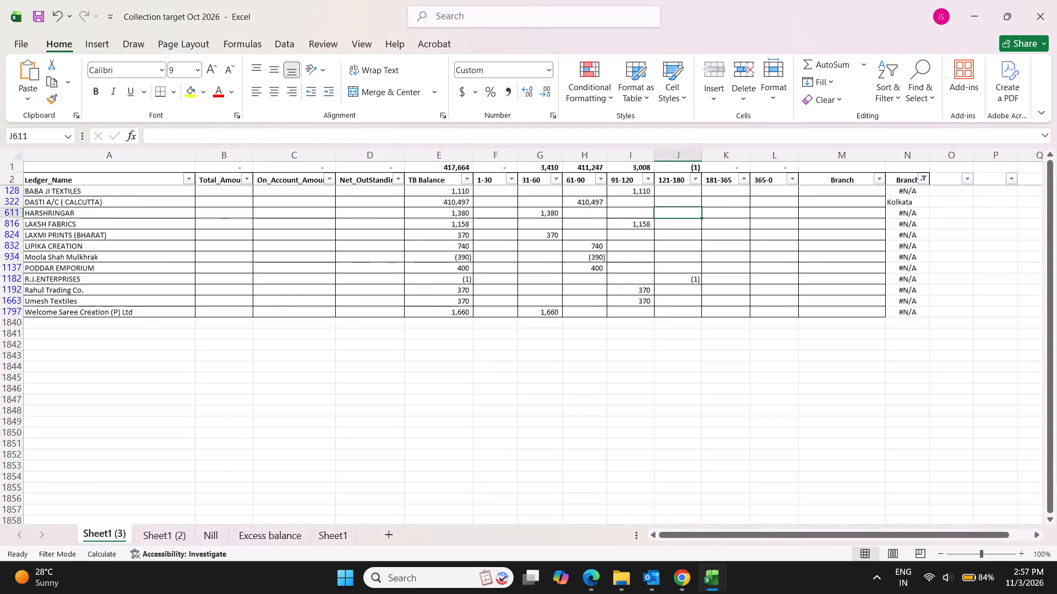
key("Right")
key("Right")
key("Right")
key("Right")
key("Right")
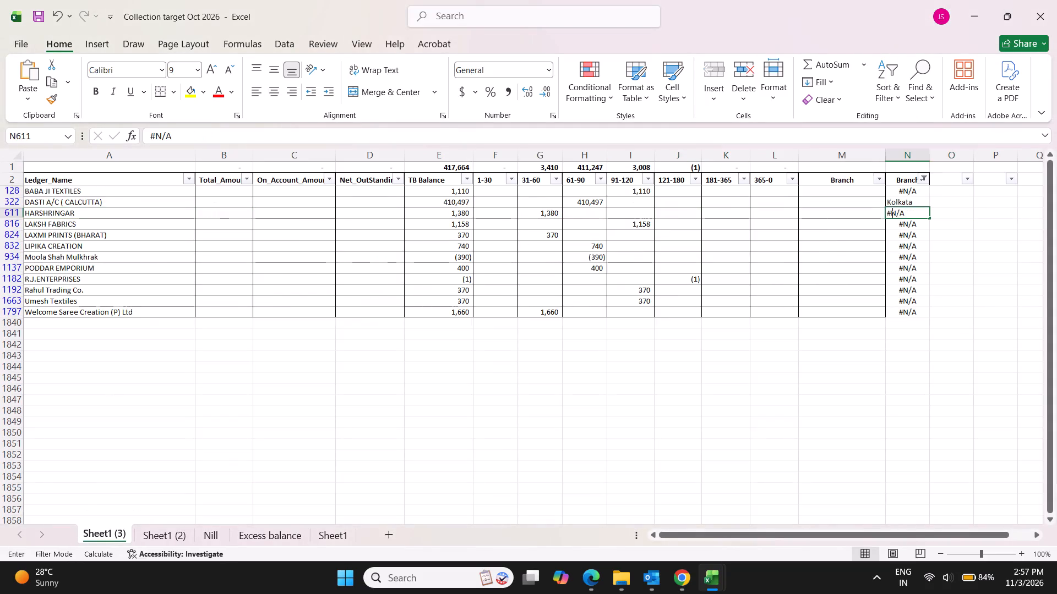
key("Return")
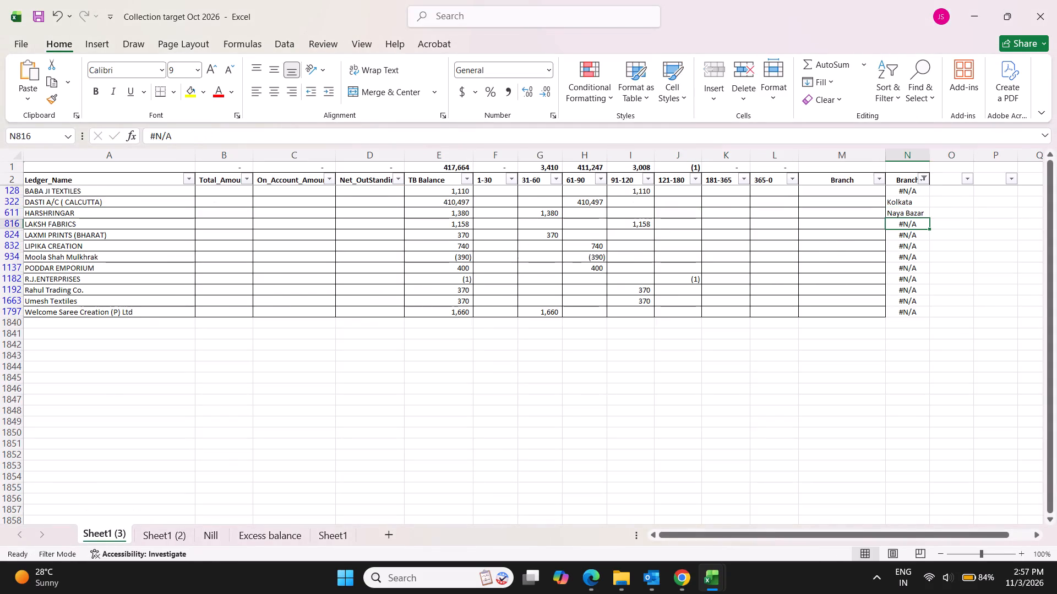
Search the Final Collection target Aug 2026 workbook for LAKSH FABRICS, copied from the October sheet.
left_click(78, 224)
key("ctrl+c")
key("alt+Tab")
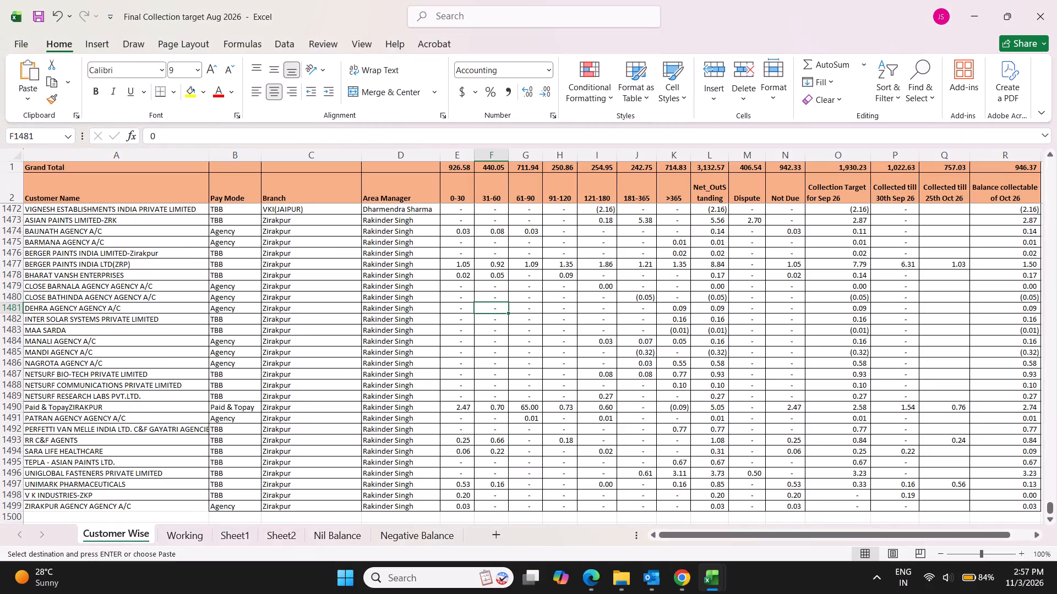
key("ctrl+f")
key("ctrl+v")
key("Return")
key("Return")
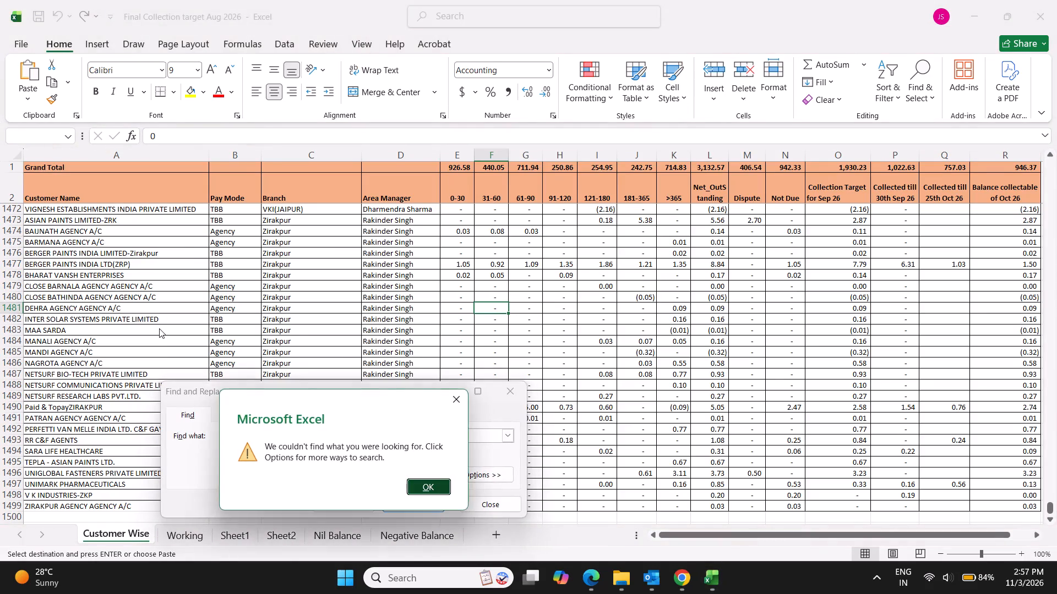
key("Escape")
key("Escape")
Find LAKSH FABRICS in the Collection target Jun 2026 workbook and copy its branch, Punjabi Bagh.
key("alt+Tab")
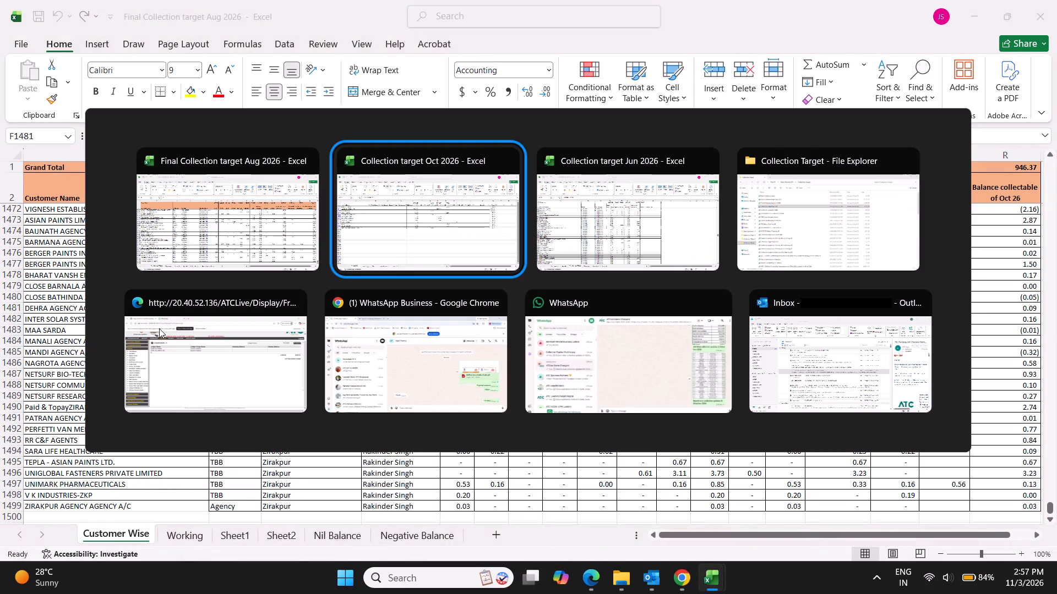
key("alt+Right")
key("ctrl+f")
key("ctrl+v")
key("Return")
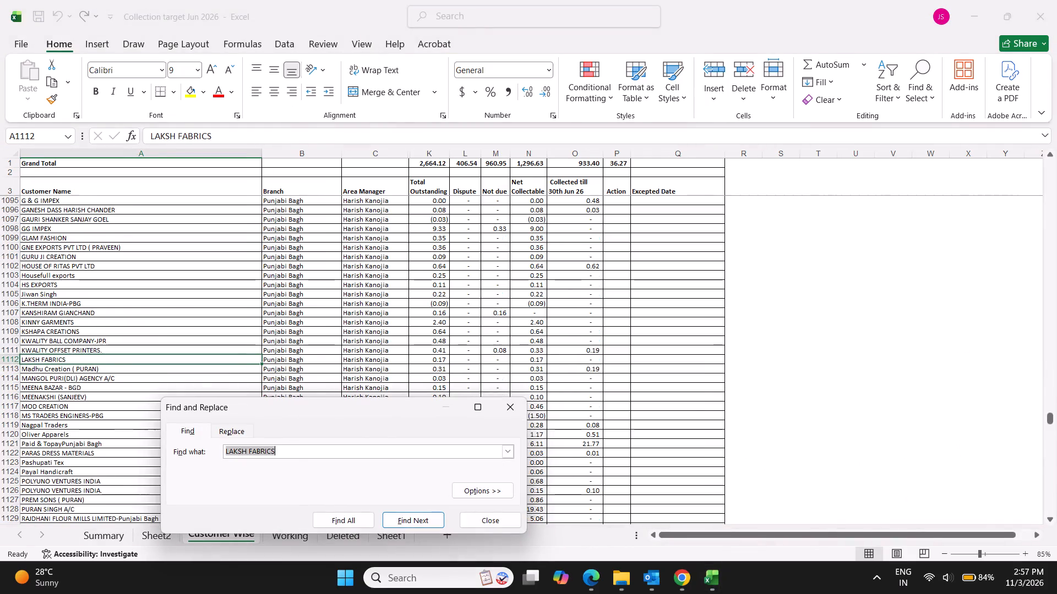
key("Escape")
key("Right")
key("ctrl+c")
Paste the copied branch Punjabi Bagh into column N for LAKSH FABRICS in the October workbook.
key("alt+Tab")
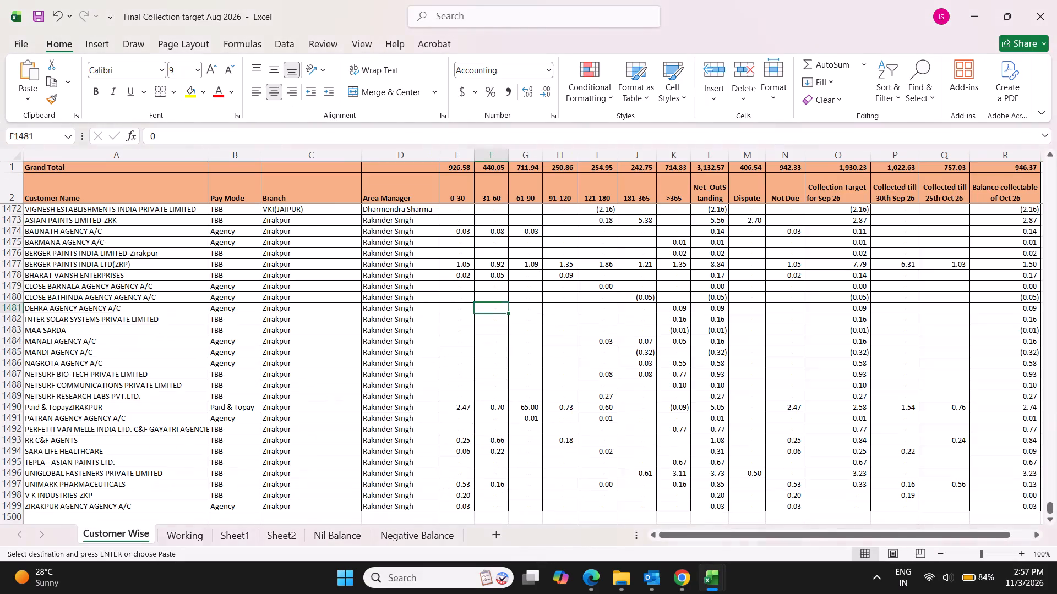
key("alt+Tab")
key("alt+Tab")
key("alt+Tab")
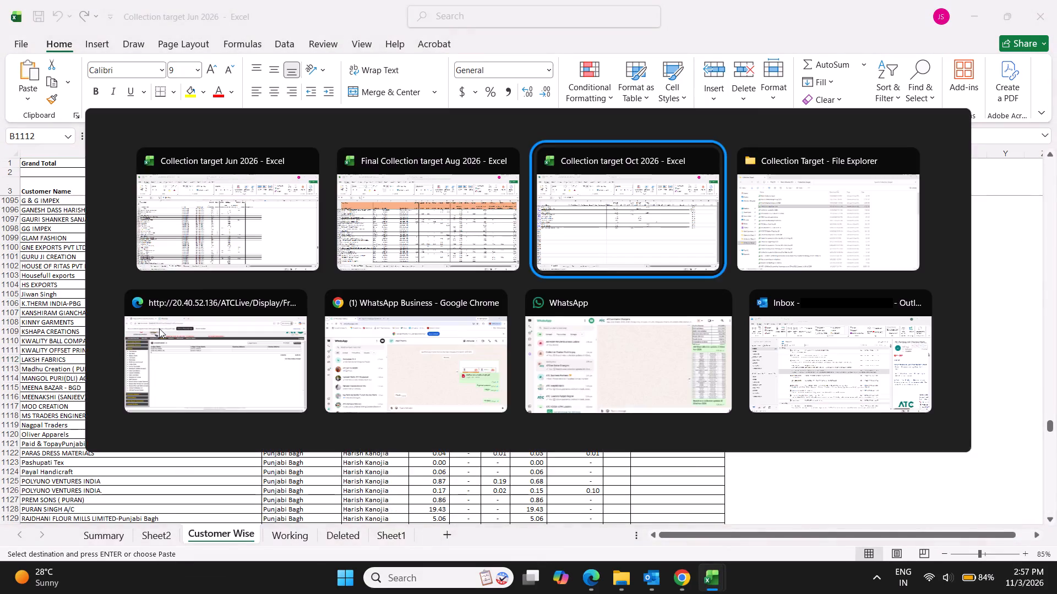
key("Right")
key("Right")
key("Right")
key("Right")
key("Right")
key("Right")
key("Right")
key("Right")
key("Right")
key("Right")
key("Right")
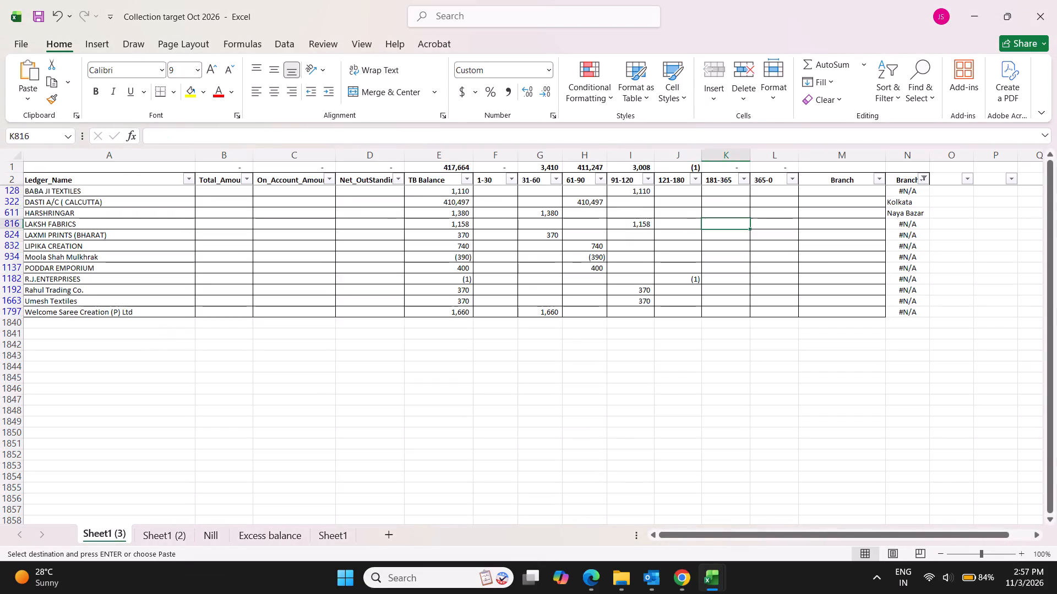
key("Right")
key("Right")
key("ctrl+v")
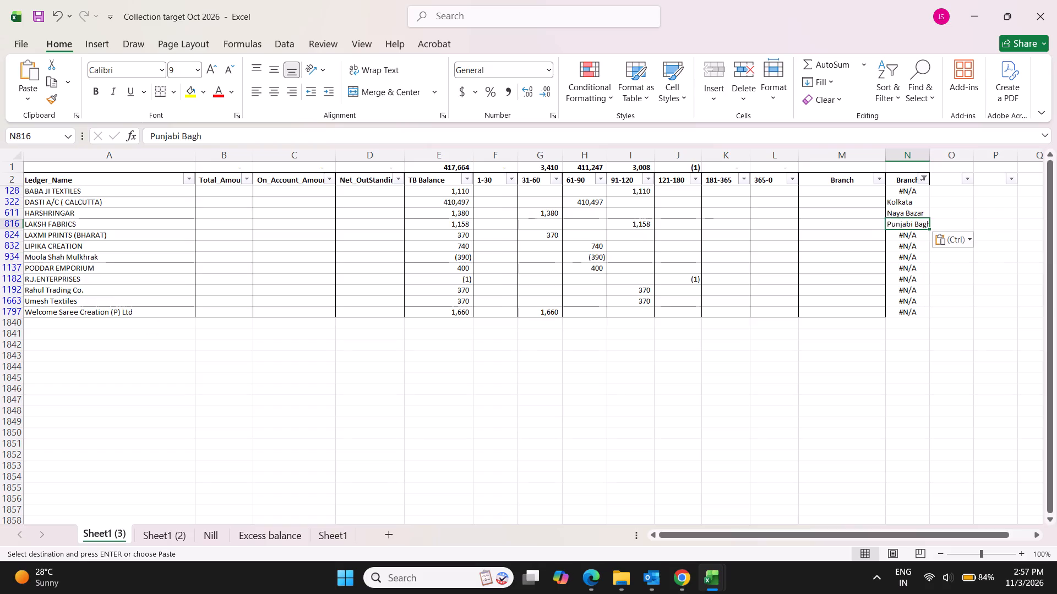
Search the Collection target Jun 2026 workbook for BABA JI TEXTILES, copied from the October sheet, and return to the October workbook.
left_click(63, 192)
key("ctrl+c")
key("alt+Tab")
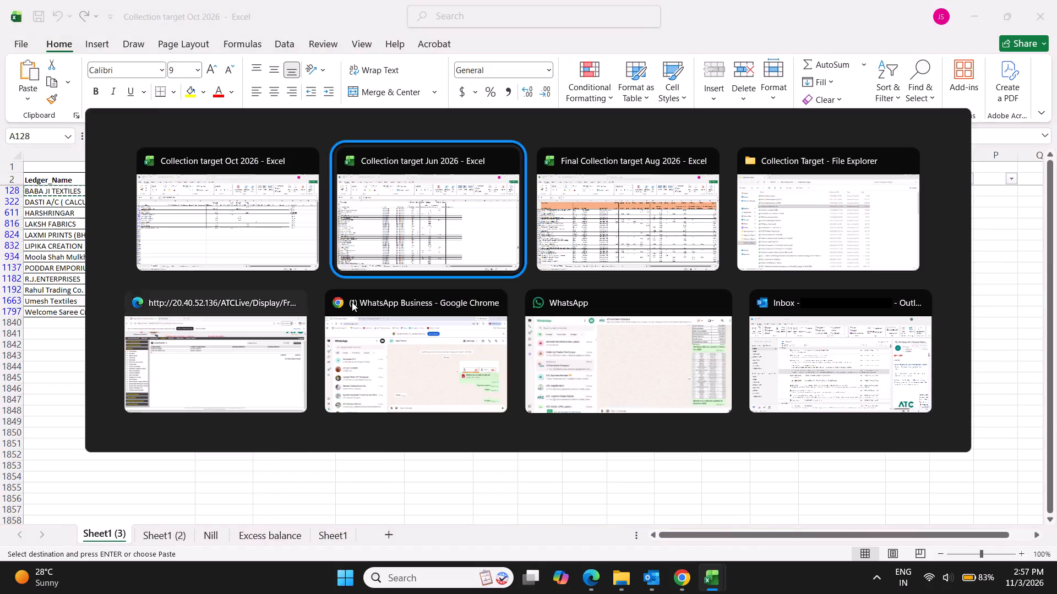
key("ctrl+f")
key("ctrl+v")
key("Return")
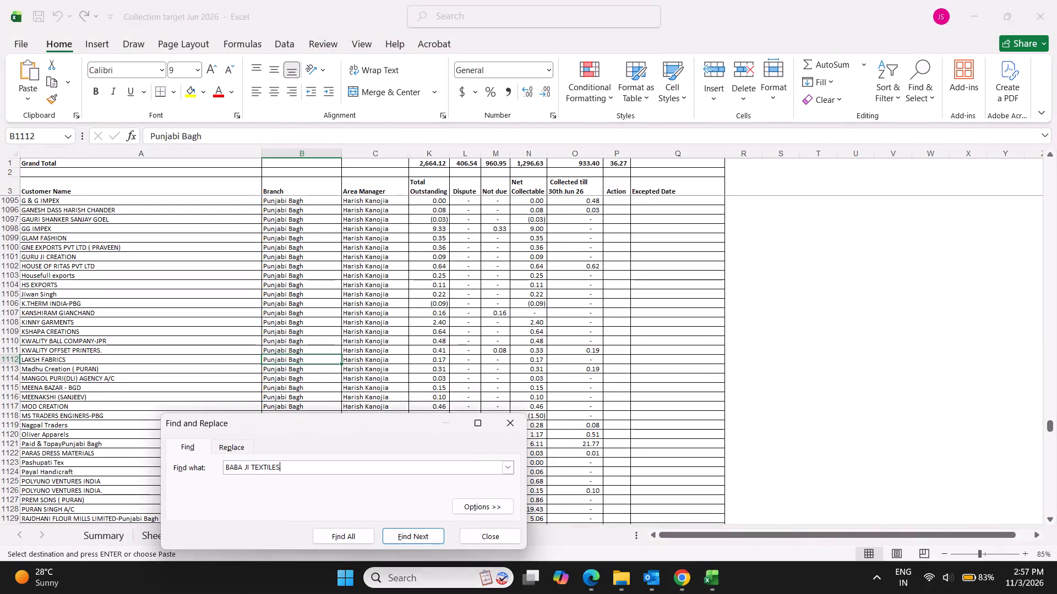
key("Return")
key("Escape")
key("Escape")
key("alt+Tab")
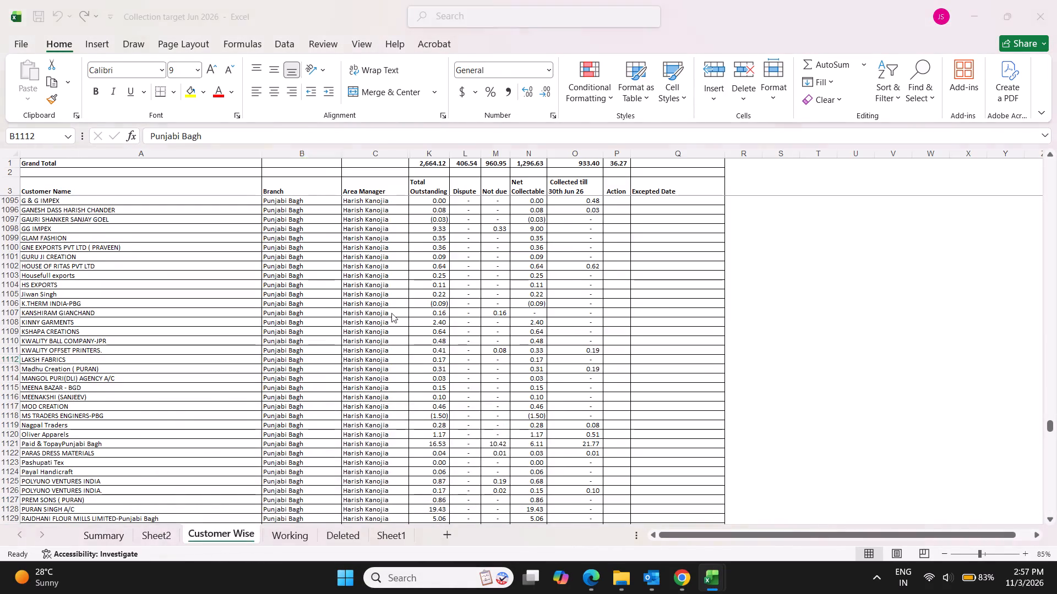
Search the June workbook for LAXMI PRINTS (BHARAT), copied from the October sheet, and again with the shortened name LAXMI PRINTS.
key("Down")
key("Down")
key("Down")
key("Down")
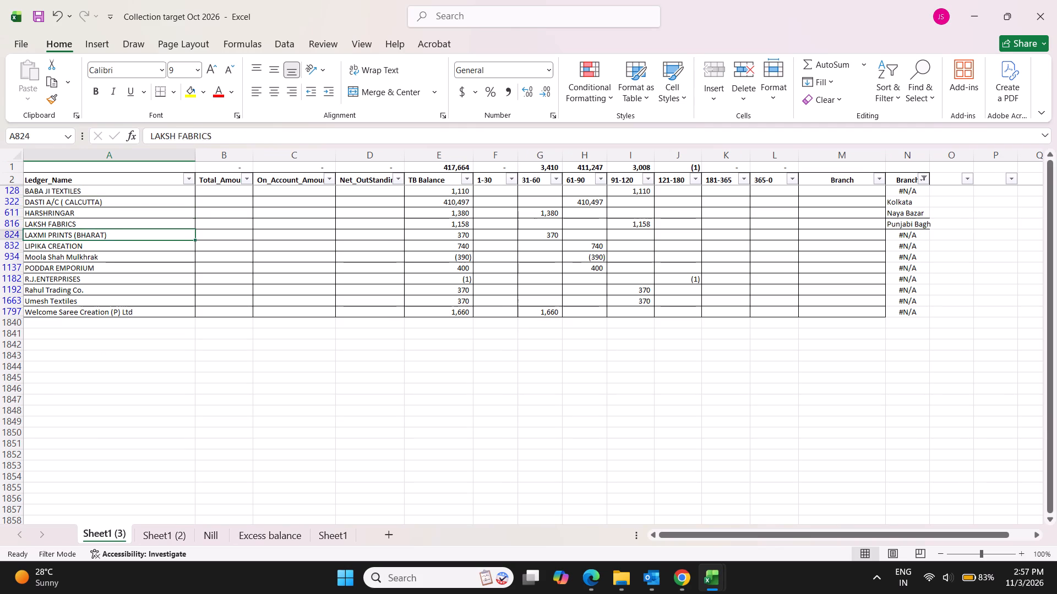
key("ctrl+c")
key("alt+Tab")
key("ctrl+f")
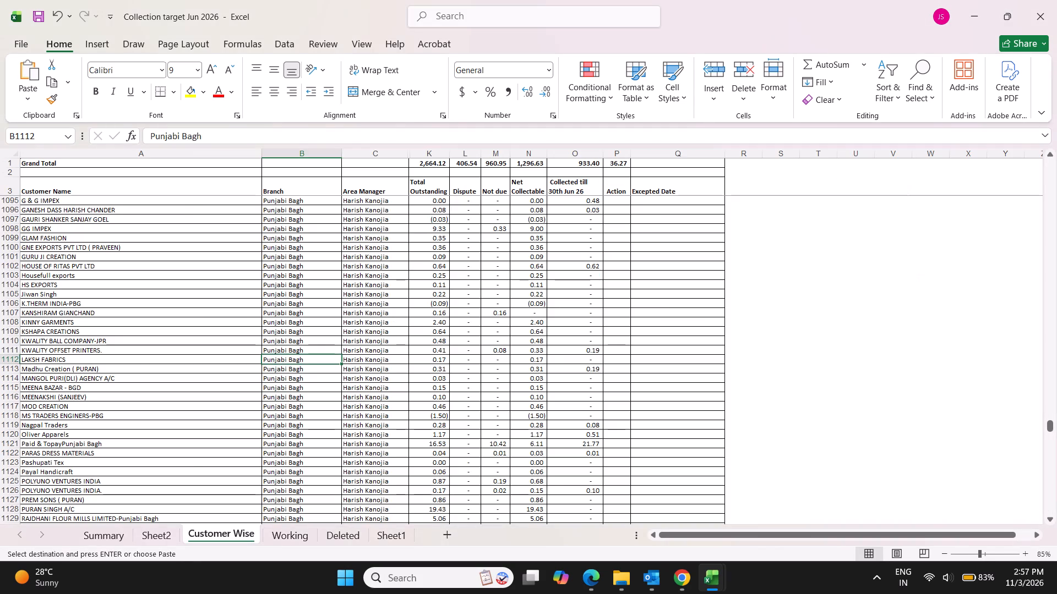
key("ctrl+v")
key("Return")
key("Return")
key("BackSpace")
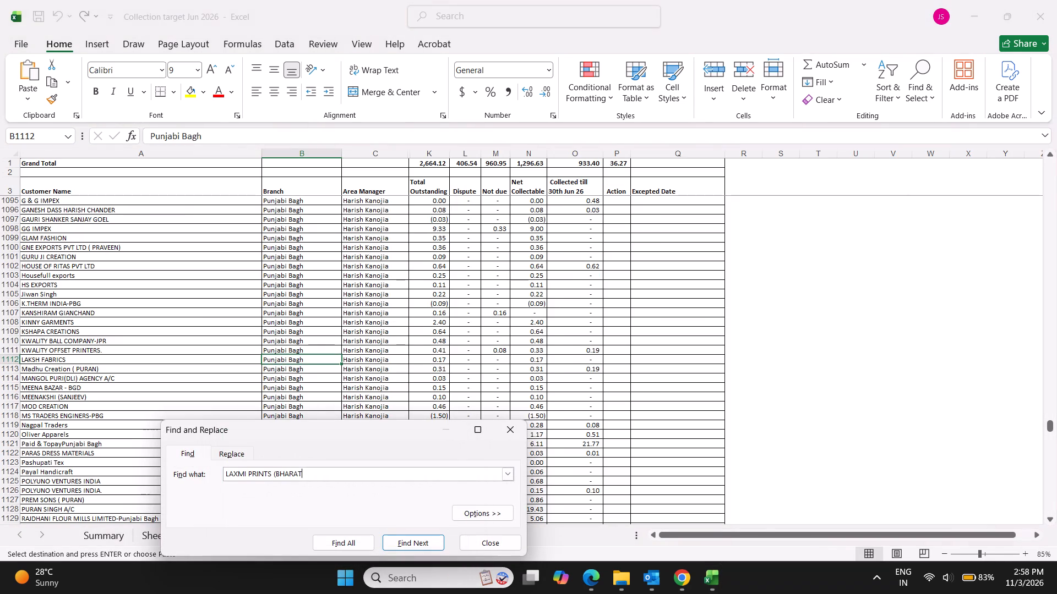
key("BackSpace")
key("BackSpace")
key("BackSpace")
key("BackSpace")
key("BackSpace")
key("BackSpace")
key("BackSpace")
key("Return")
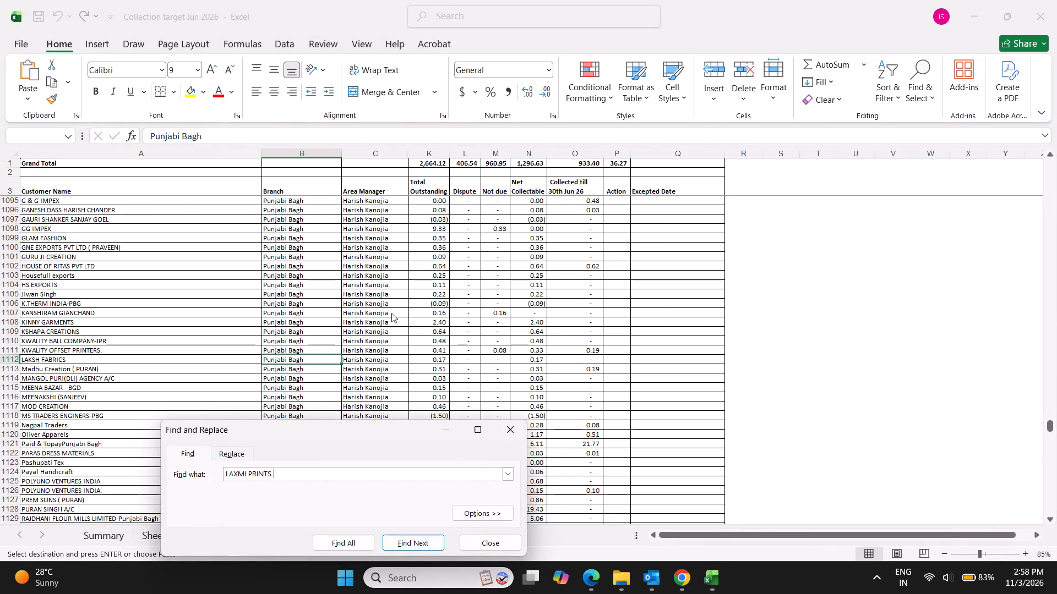
key("Return")
key("Escape")
key("Escape")
key("alt+Tab")
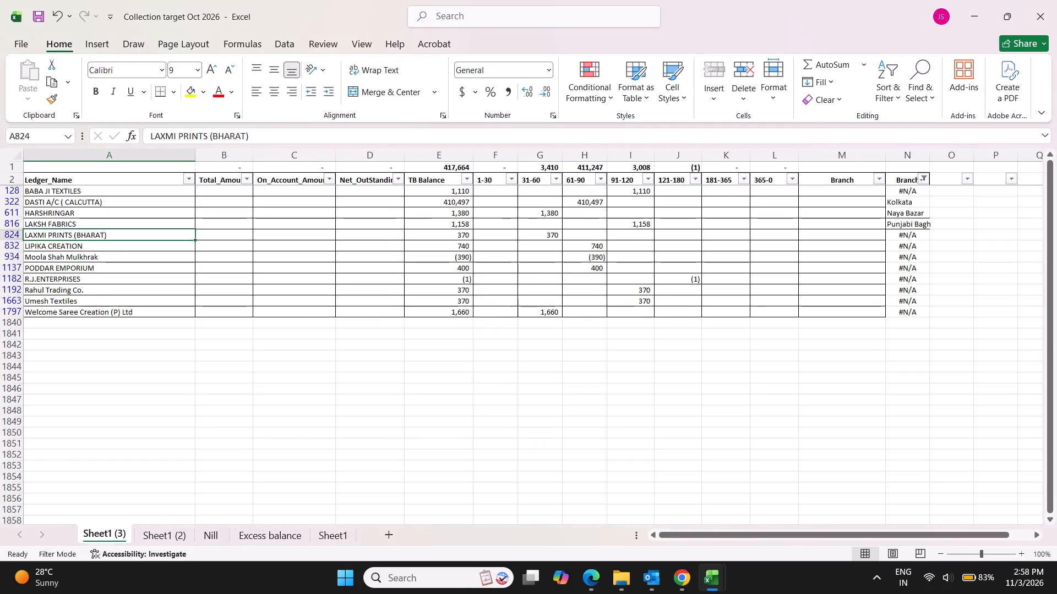
Search the June workbook for LIPIKA CREATION, copied from the October sheet, and return to the October workbook.
key("Down")
key("ctrl+c")
key("alt+Tab")
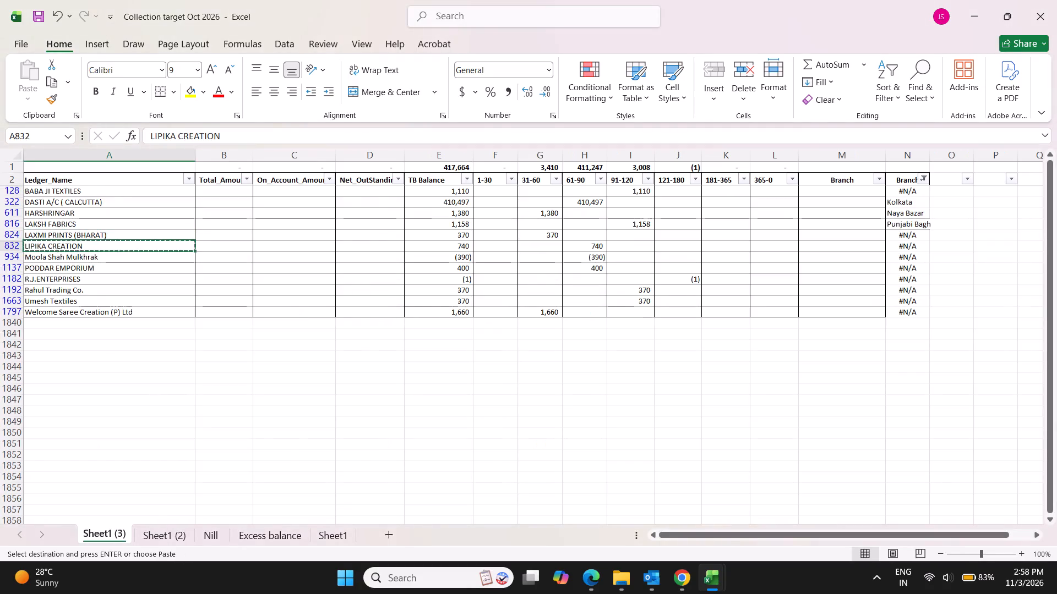
key("ctrl+f")
key("ctrl+v")
key("Return")
key("Return")
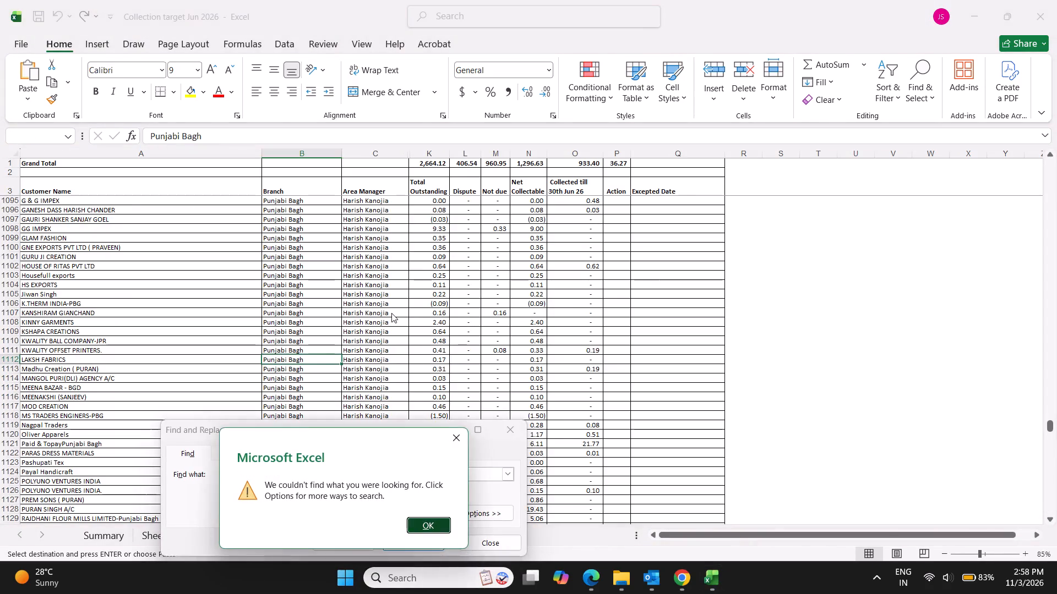
key("Escape")
key("Escape")
key("alt+Tab")
Copy the ledger name in row 934 of the October sheet and find that customer in the June workbook.
key("Down")
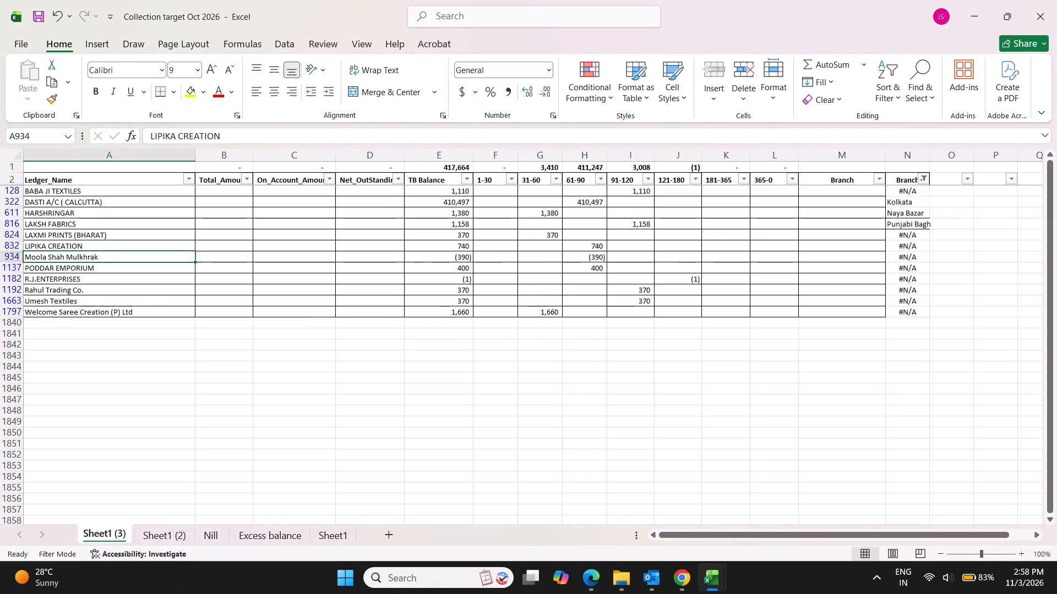
key("alt+Tab")
key("alt+Tab")
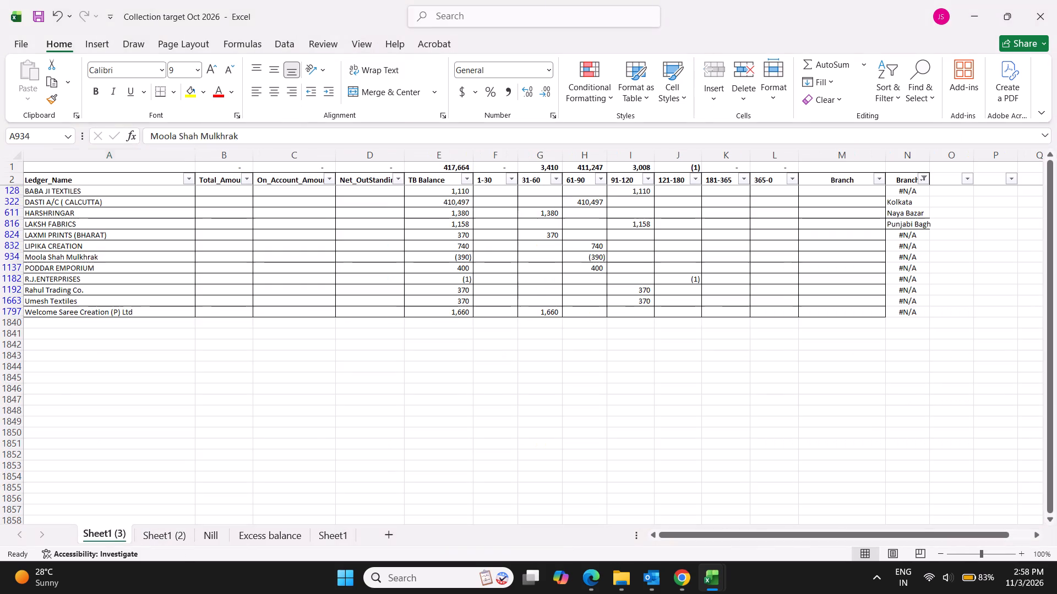
key("ctrl+c")
key("alt+Tab")
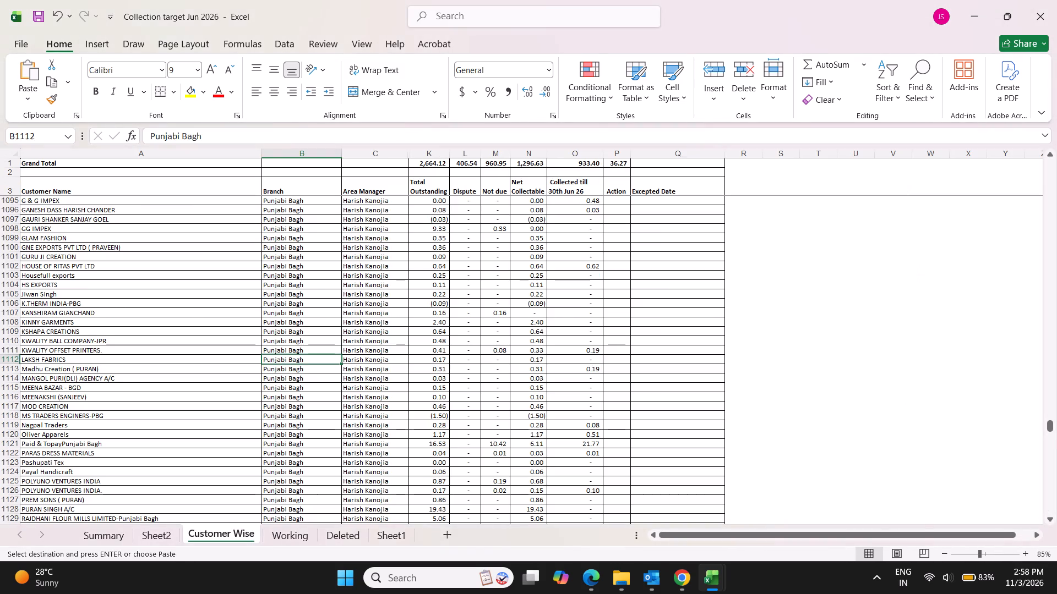
key("ctrl+f")
key("ctrl+v")
key("Return")
key("Escape")
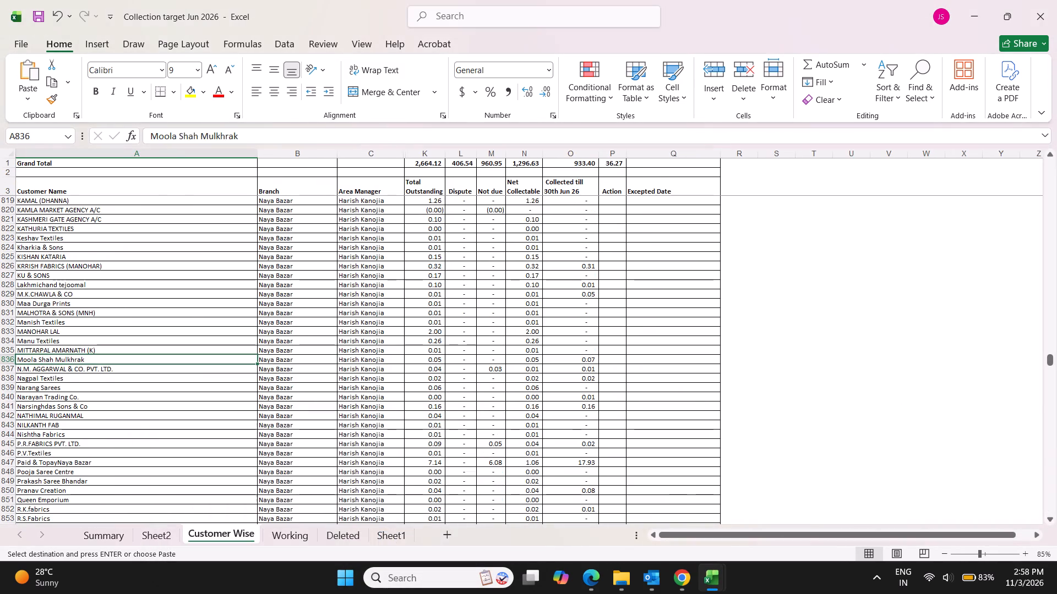
Enter Naya Bazar as the column N branch for the row 934 ledger in the October workbook.
key("alt+Tab")
key("Right")
key("Right")
key("Right")
key("Right")
key("Right")
key("Right")
key("Right")
key("Right")
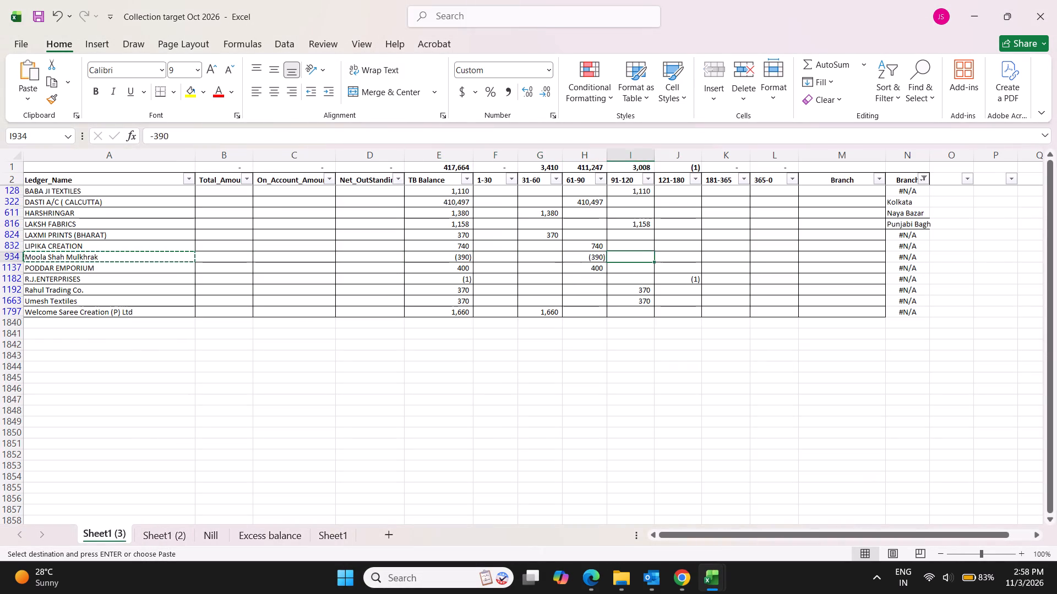
key("Right")
key("Right")
key("Right")
key("Right")
key("Right")
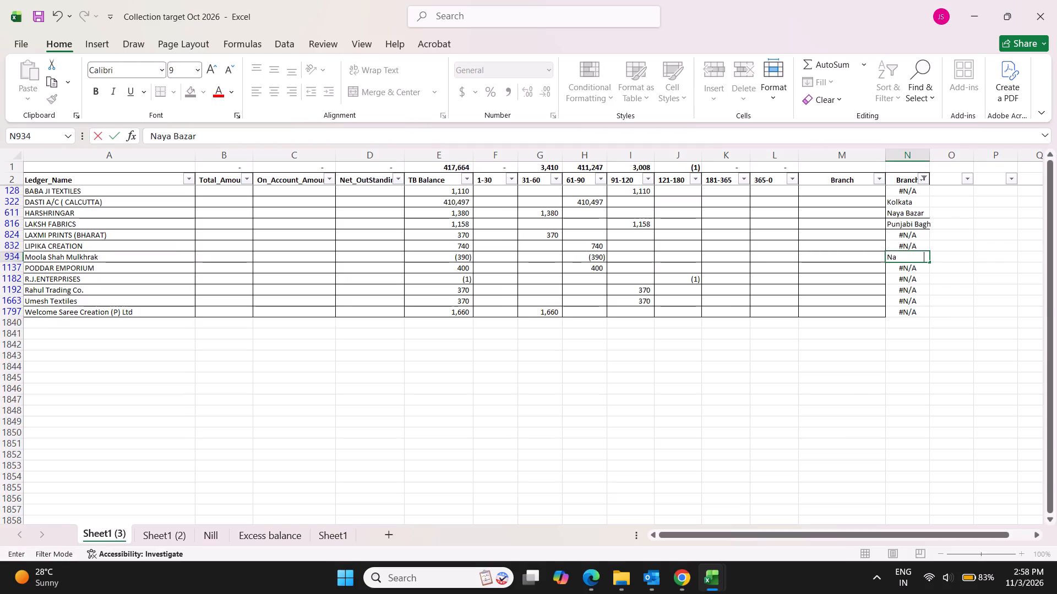
key("Return")
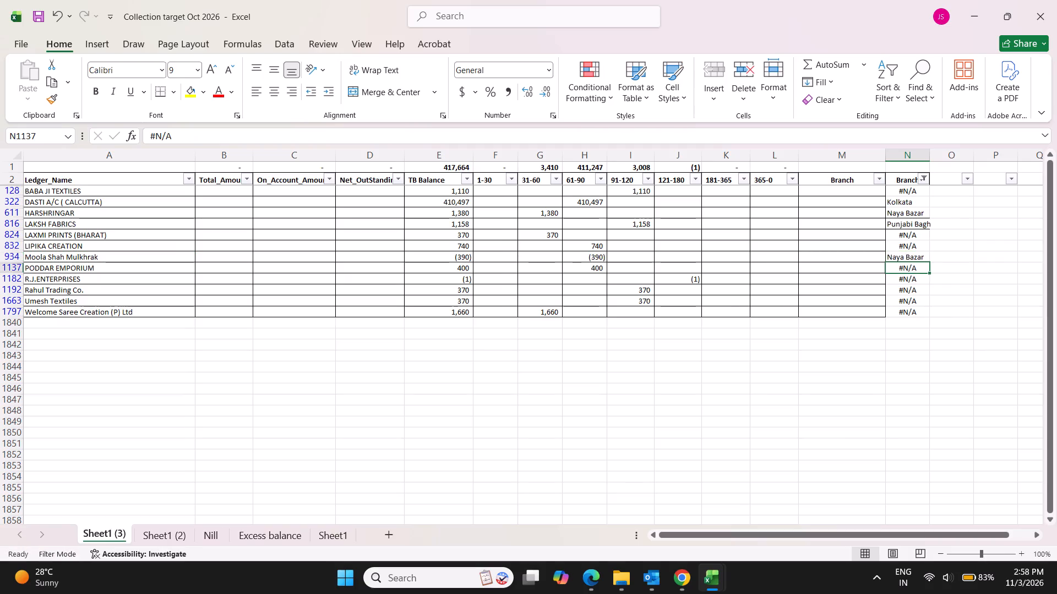
Search the June workbook for PODDAR EMPORIUM, copied from the October sheet, and again with the name shortened to PODDAR EM.
left_click(83, 270)
left_click_drag(146, 136, 341, 144)
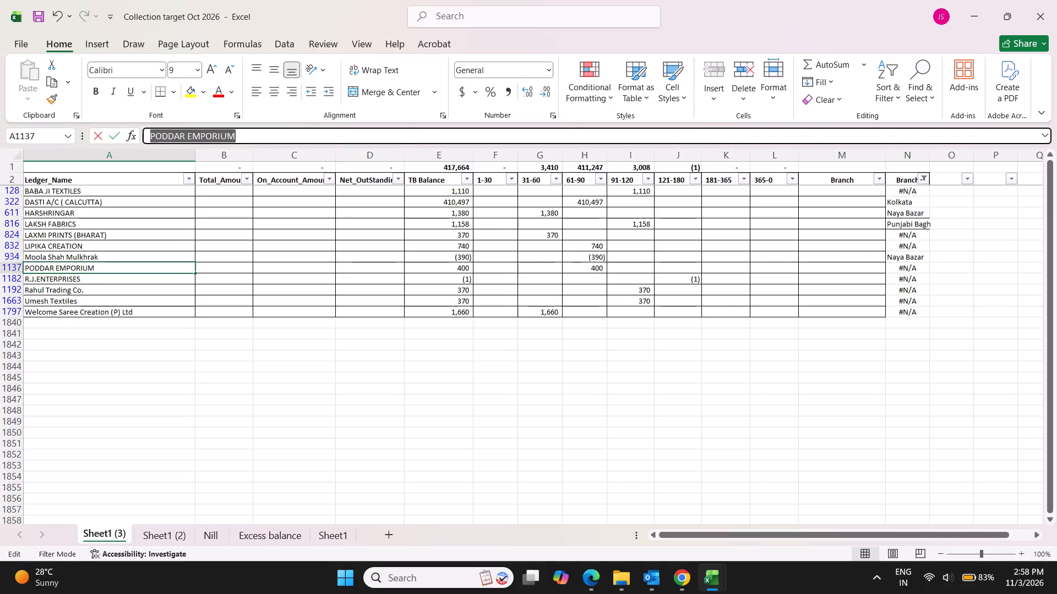
key("ctrl+c")
key("alt+Tab")
key("ctrl+f")
key("ctrl+v")
key("Return")
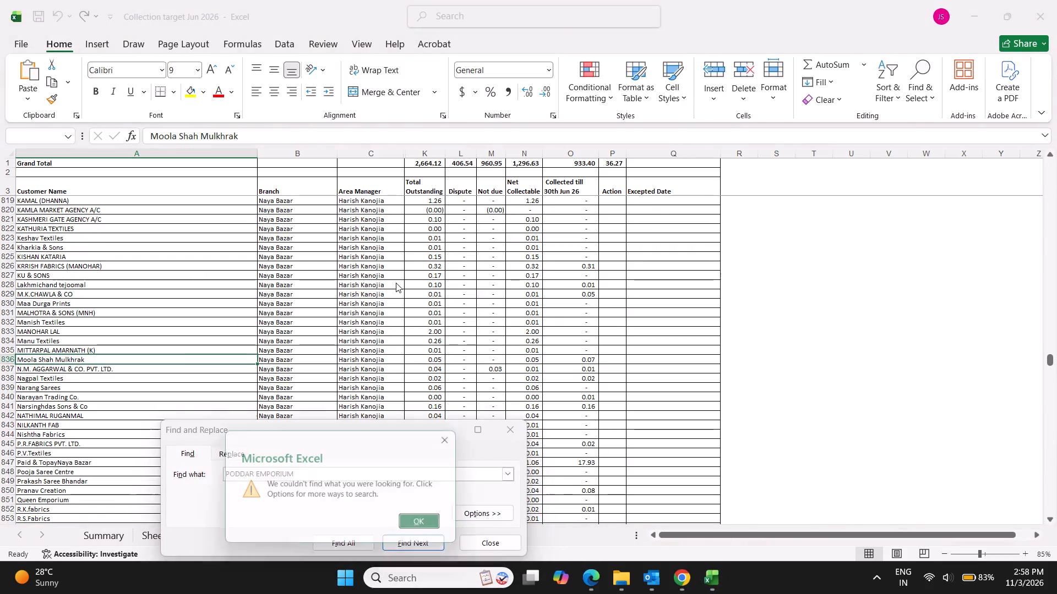
key("Return")
key("BackSpace")
key("BackSpace")
key("BackSpace")
key("BackSpace")
key("BackSpace")
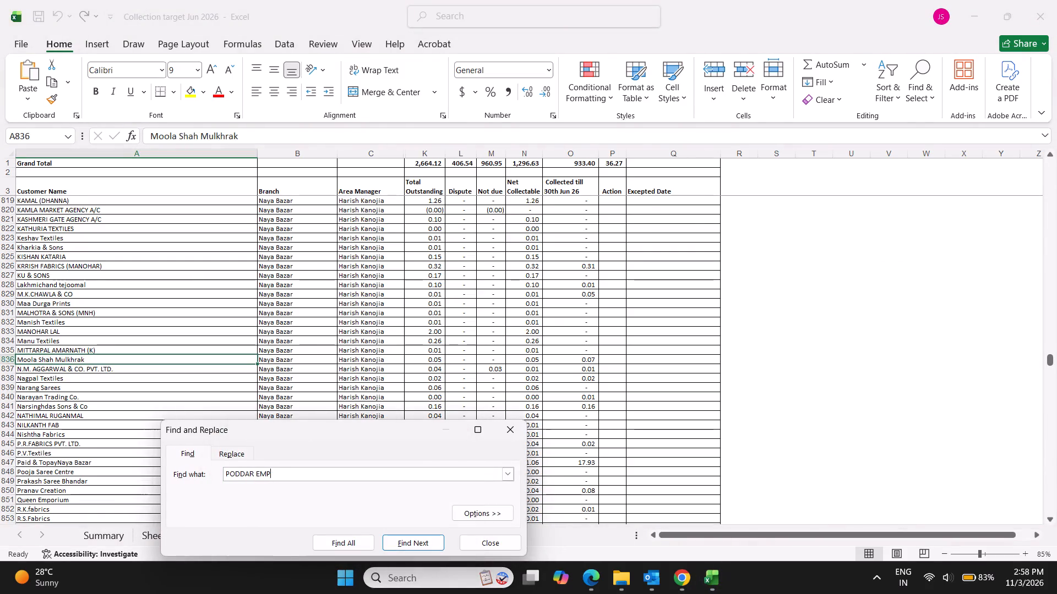
key("BackSpace")
key("Return")
key("Return")
key("Escape")
key("Escape")
key("alt+Tab")
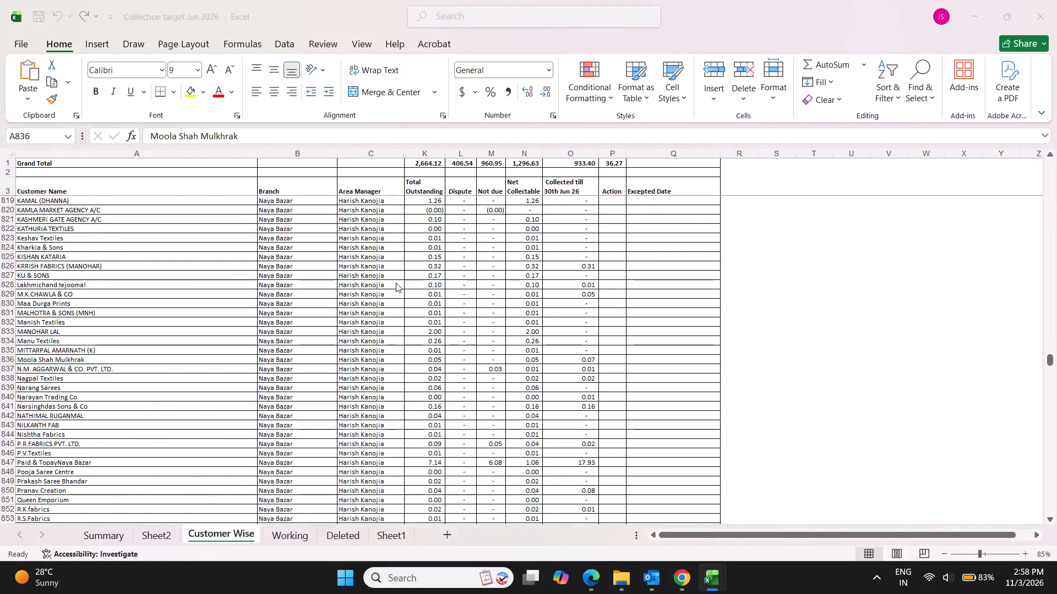
Search the June workbook for R.J.ENTERPRISES, copied from the October sheet, and return to the October workbook.
key("Down")
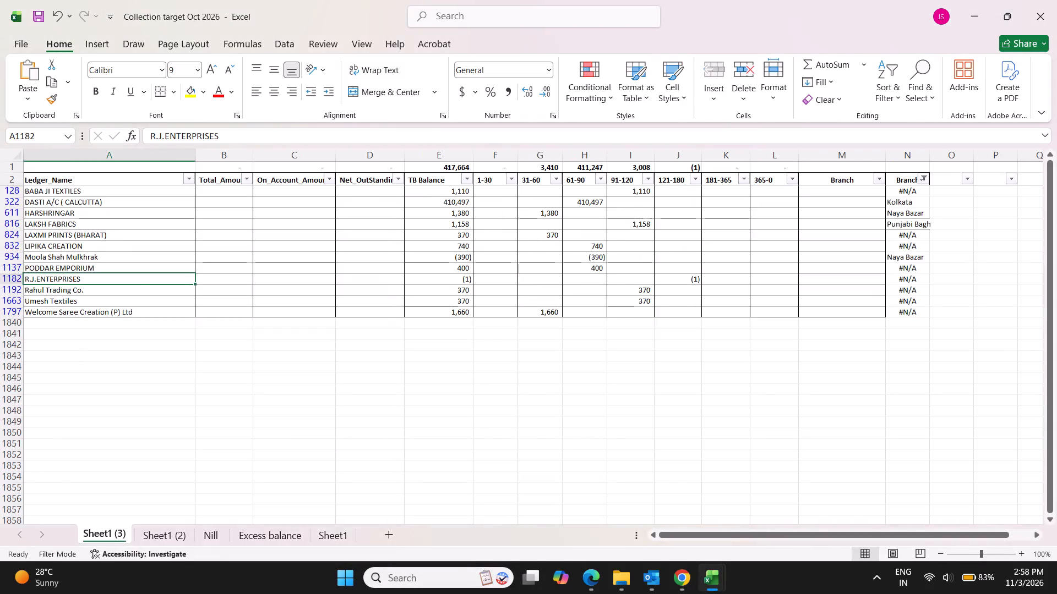
key("ctrl+c")
key("alt+Tab")
key("ctrl+f")
key("ctrl+v")
key("Return")
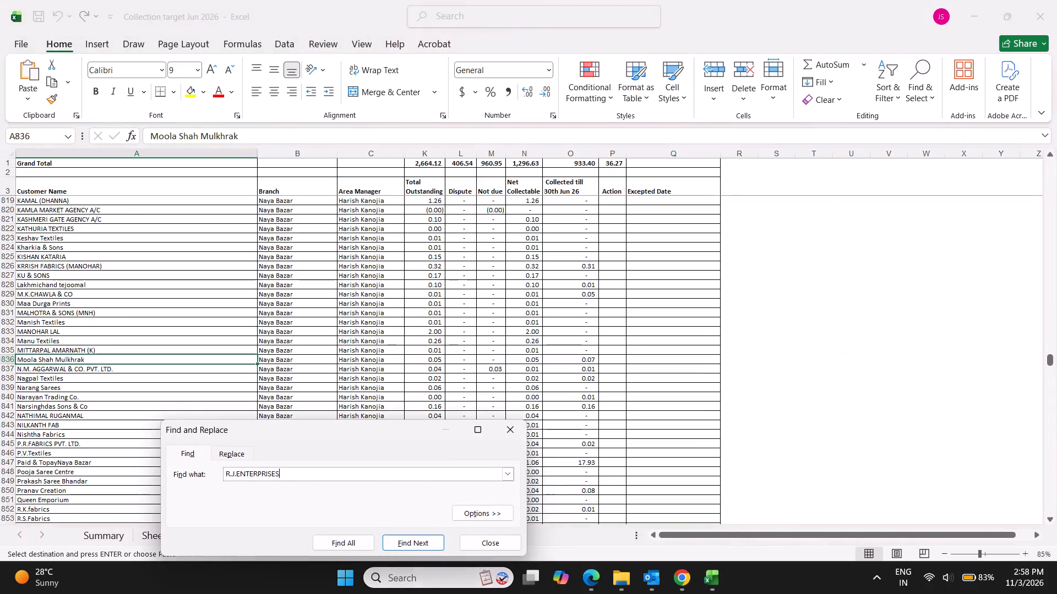
key("Return")
key("Escape")
key("Escape")
key("alt+Tab")
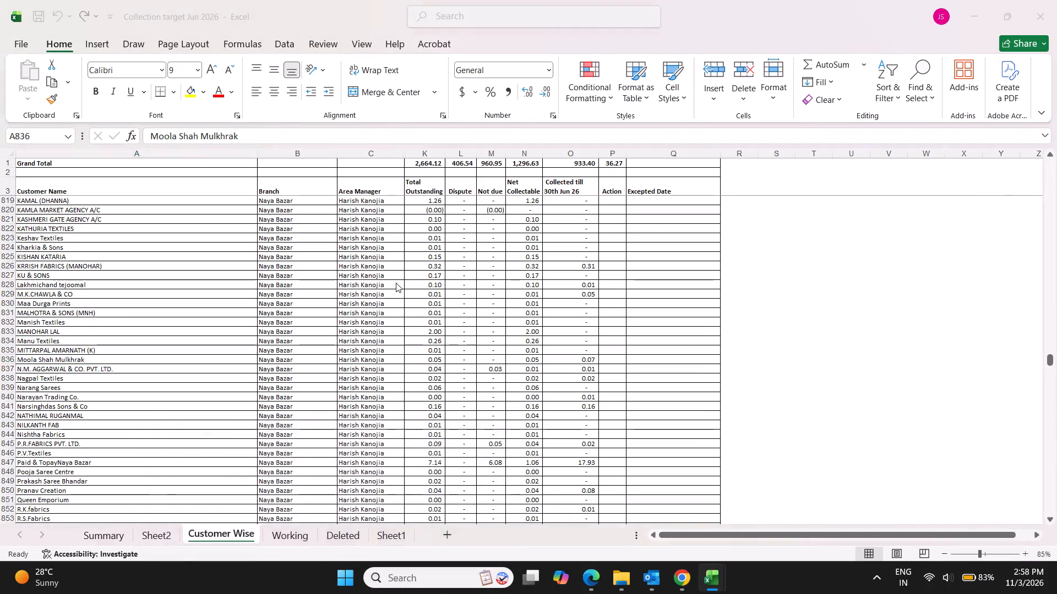
Search the June workbook for Rahul Trading Co., copied from the October sheet, and return to the October workbook.
key("Down")
key("ctrl+c")
key("alt+Tab")
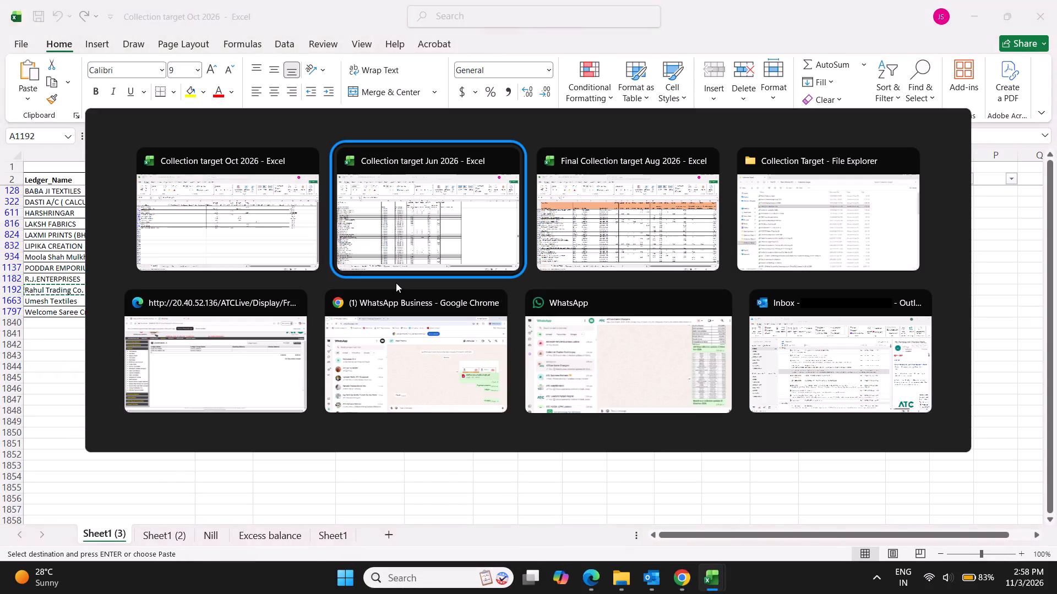
key("Return")
key("ctrl+f")
key("ctrl+v")
key("Return")
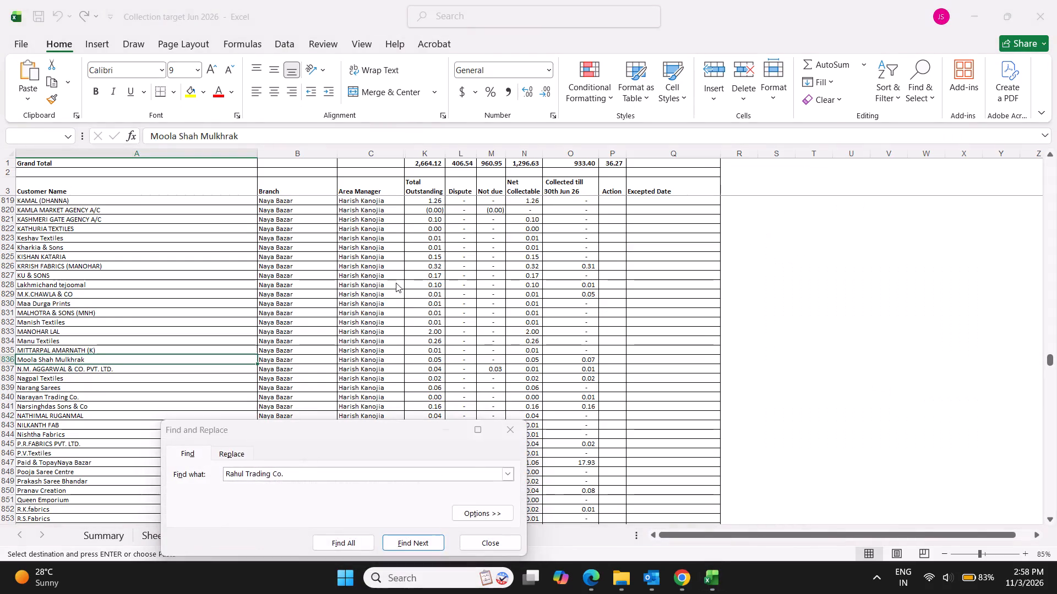
key("Return")
key("Escape")
key("Escape")
key("alt+Tab")
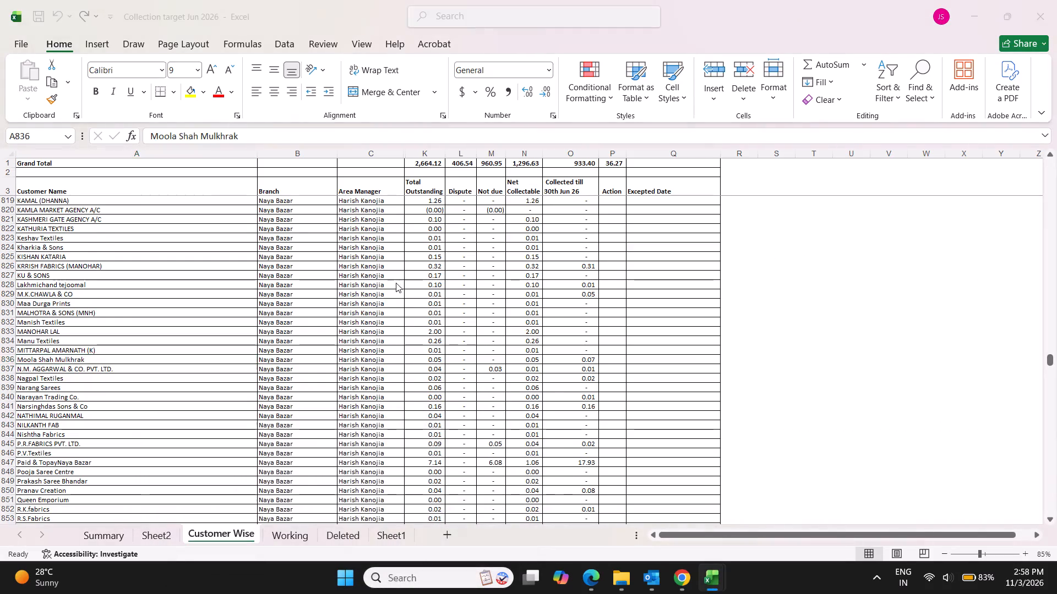
Copy Umesh Textiles from the October sheet and find that customer in the June workbook.
key("Down")
key("ctrl+c")
key("alt+Tab")
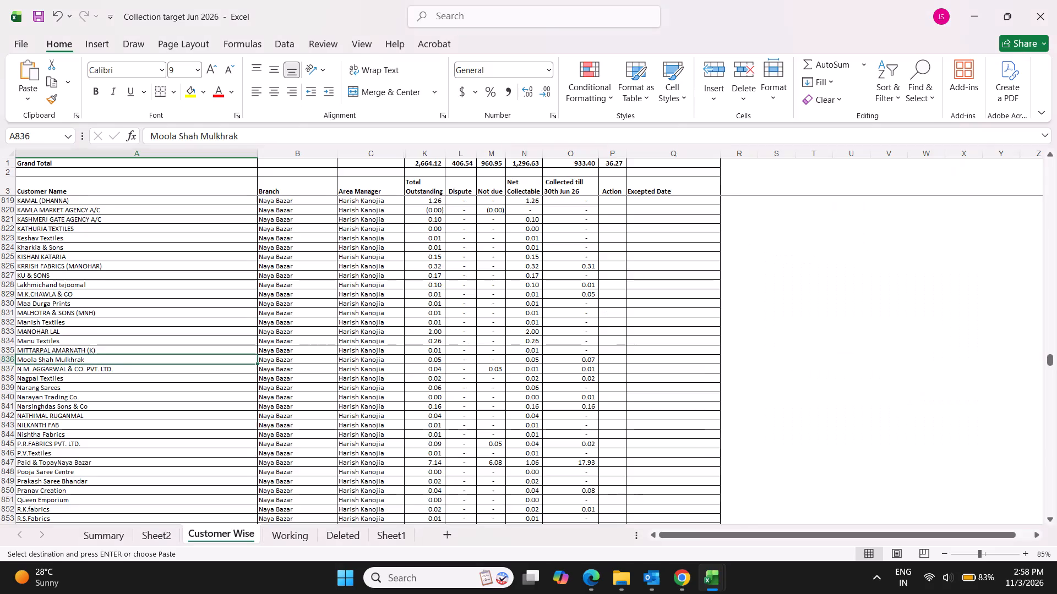
key("ctrl+f")
key("ctrl+v")
key("Return")
key("Escape")
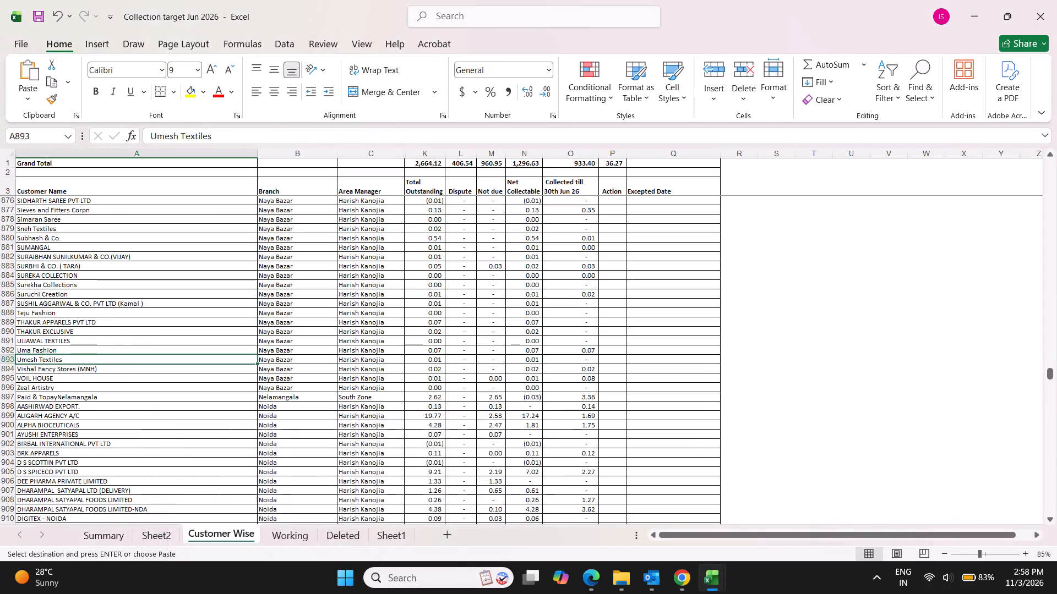
Enter Naya Bazar as the column N branch for Umesh Textiles in the October workbook.
key("alt+Tab")
key("Right")
key("Right")
key("Right")
key("Right")
key("Right")
key("Right")
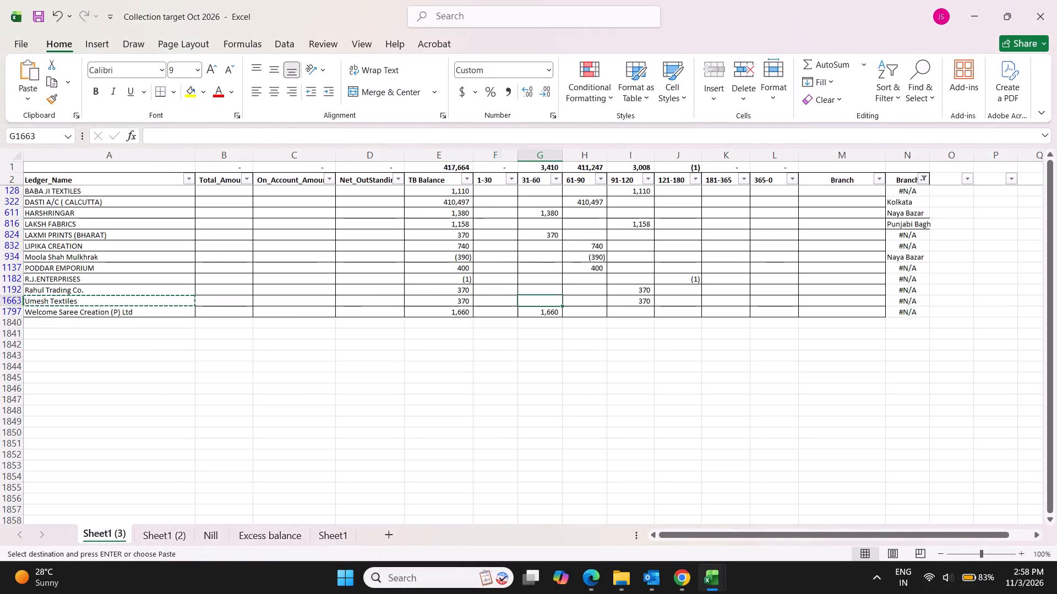
key("Right")
key("Right")
key("Right")
key("Right")
key("Right")
key("Right")
key("Right")
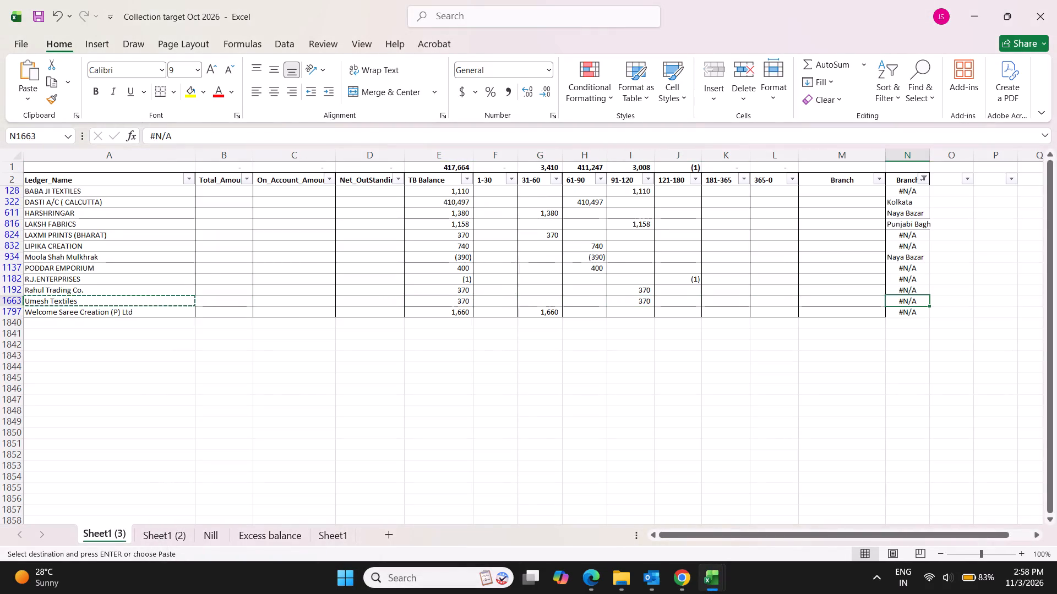
key("Return")
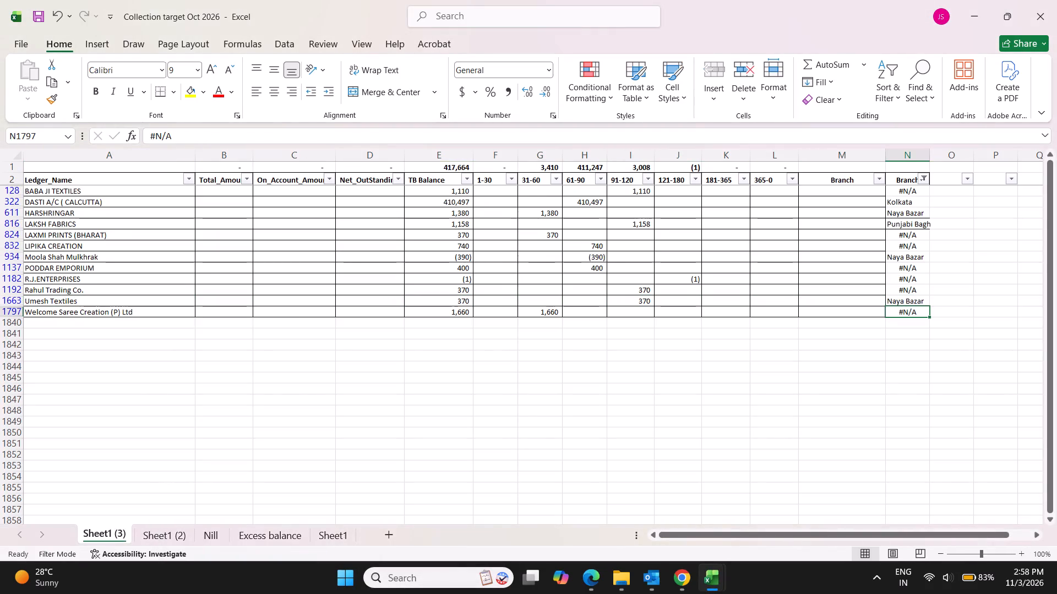
Search the June workbook for "welcome" to look up Welcome Saree Creation (P) Ltd from the October sheet.
left_click(57, 315)
key("alt+Tab")
key("ctrl+f")
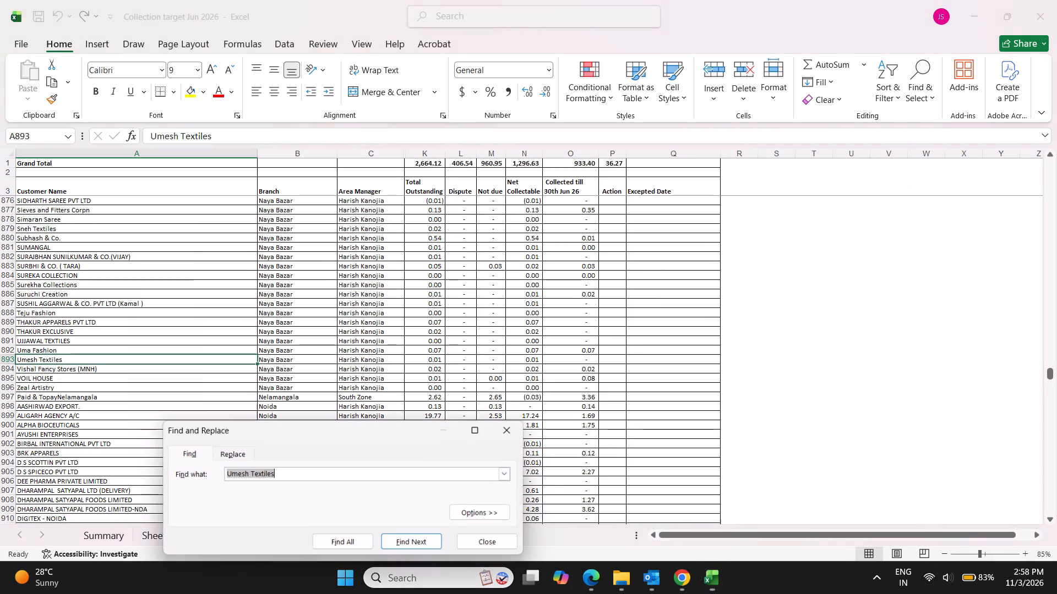
type("welcome")
key("Return")
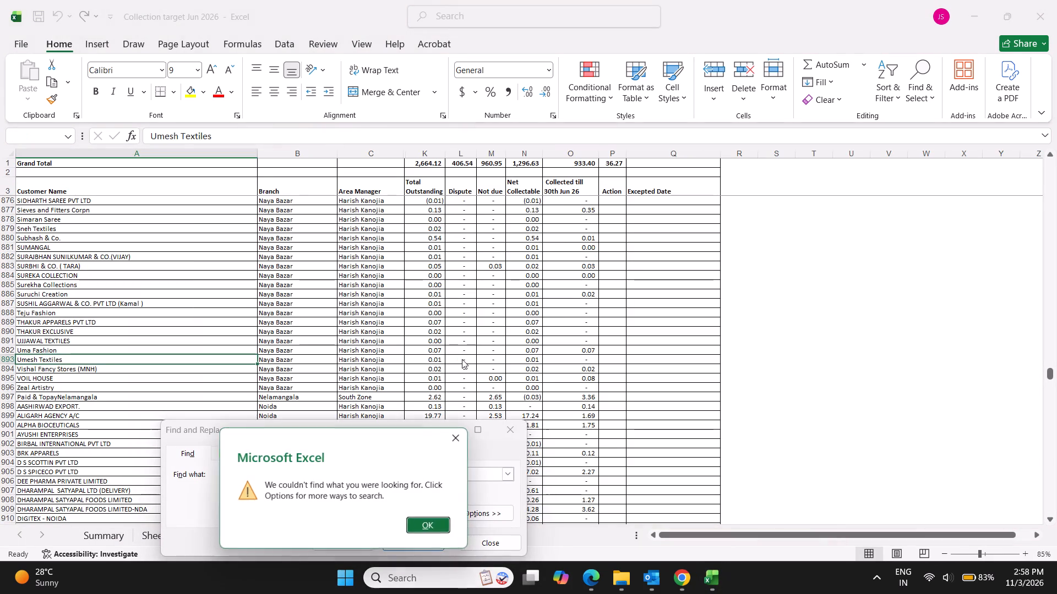
key("Return")
key("Escape")
key("Escape")
key("Escape")
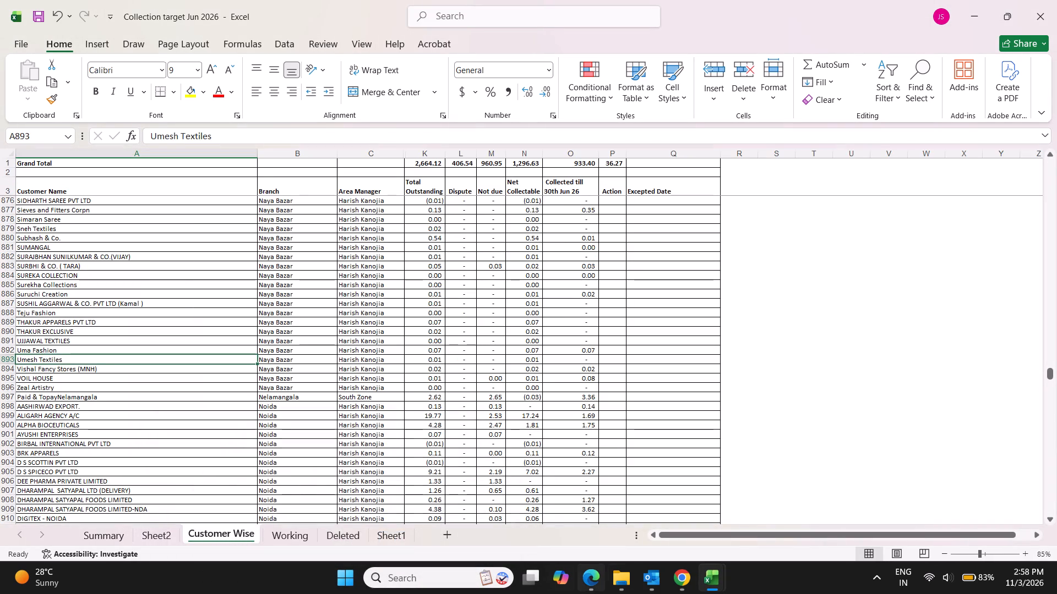
Open the ERP Ledger Book report at branch level for Naya Bazar, covering all ledger groups.
left_click(591, 581)
left_click(444, 350)
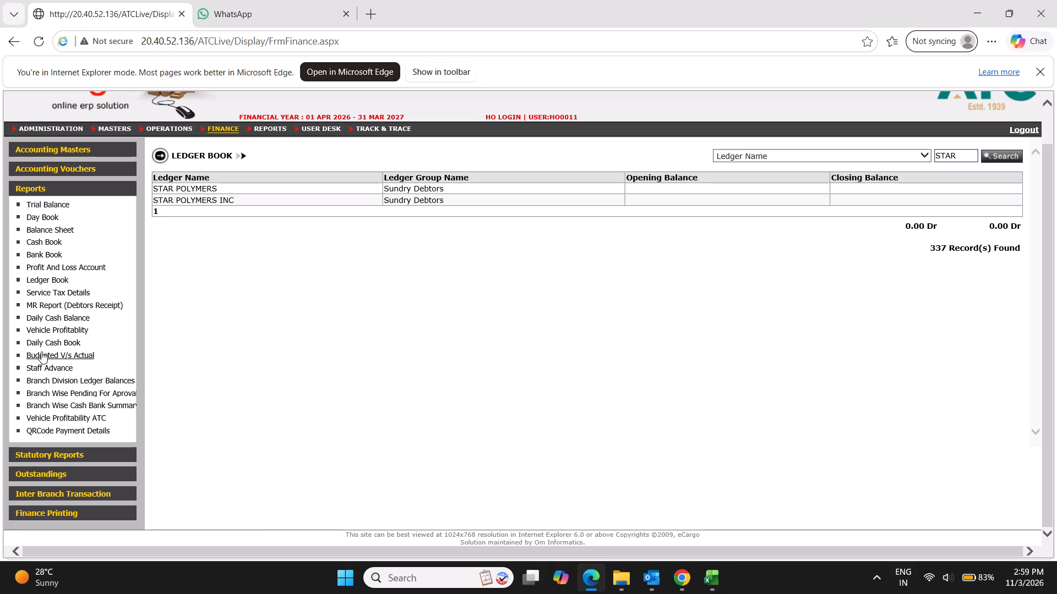
left_click(58, 282)
left_click(658, 174)
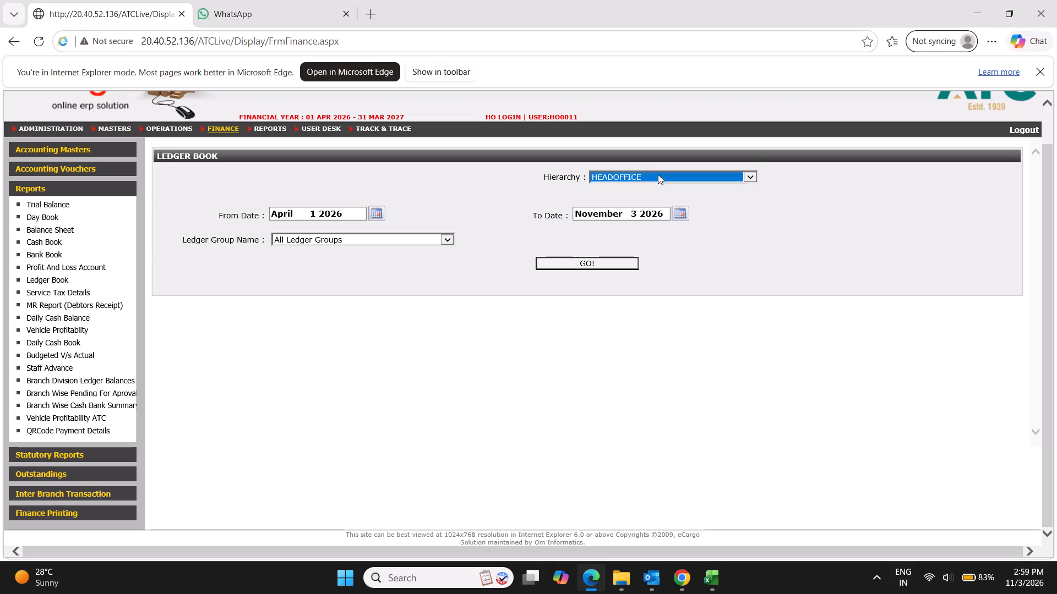
left_click(639, 204)
key("Tab")
type("naya")
key("Tab")
left_click(584, 271)
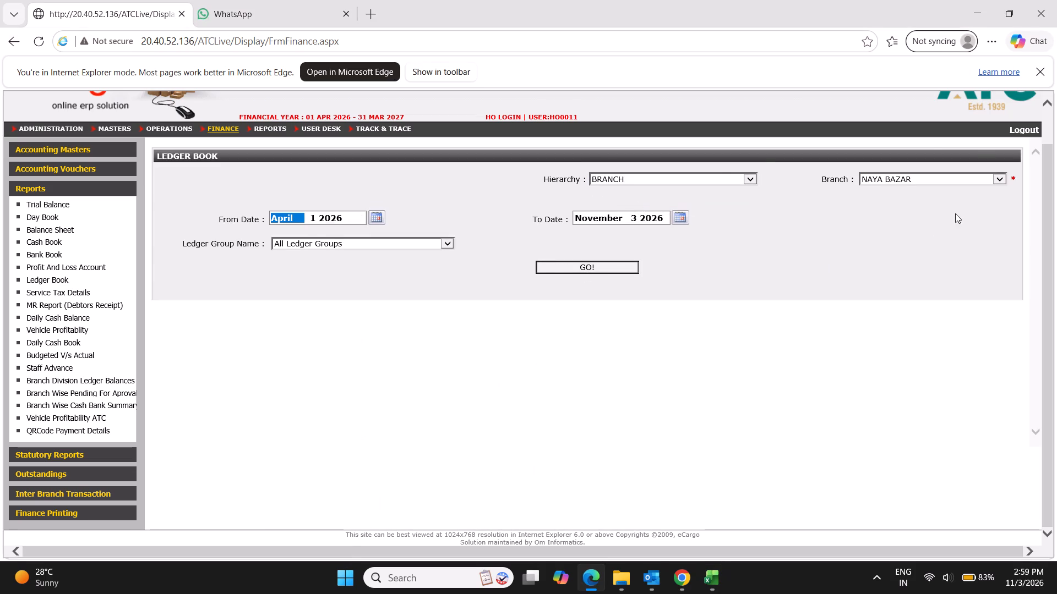
Search the Naya Bazar ledger book for "welcom" and open the monthly ledger of Welcome Saree Creation (P) Ltd.
left_click(957, 157)
type("welcom")
key("Return")
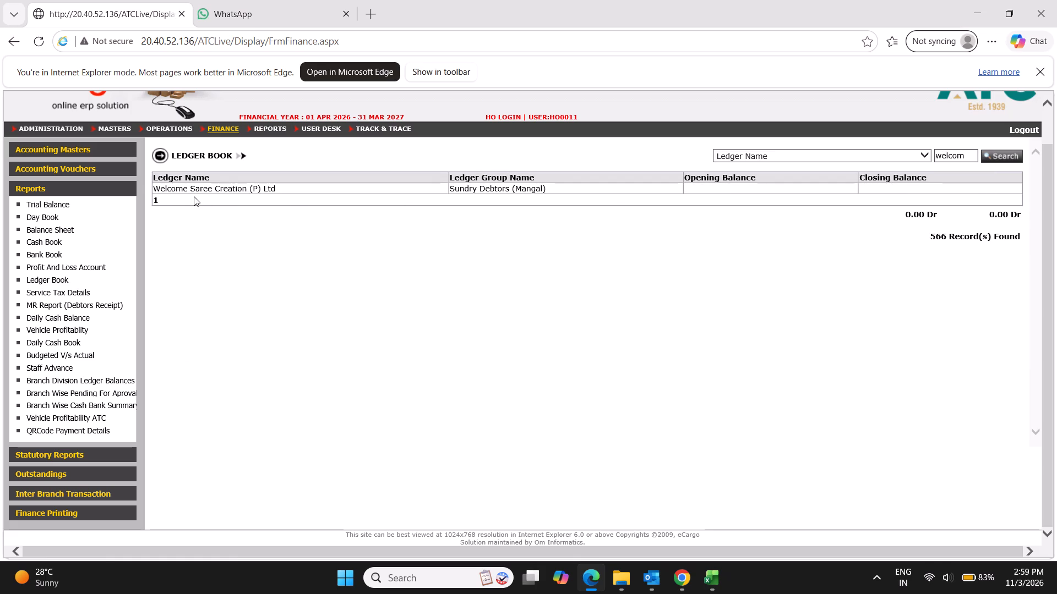
left_click(208, 188)
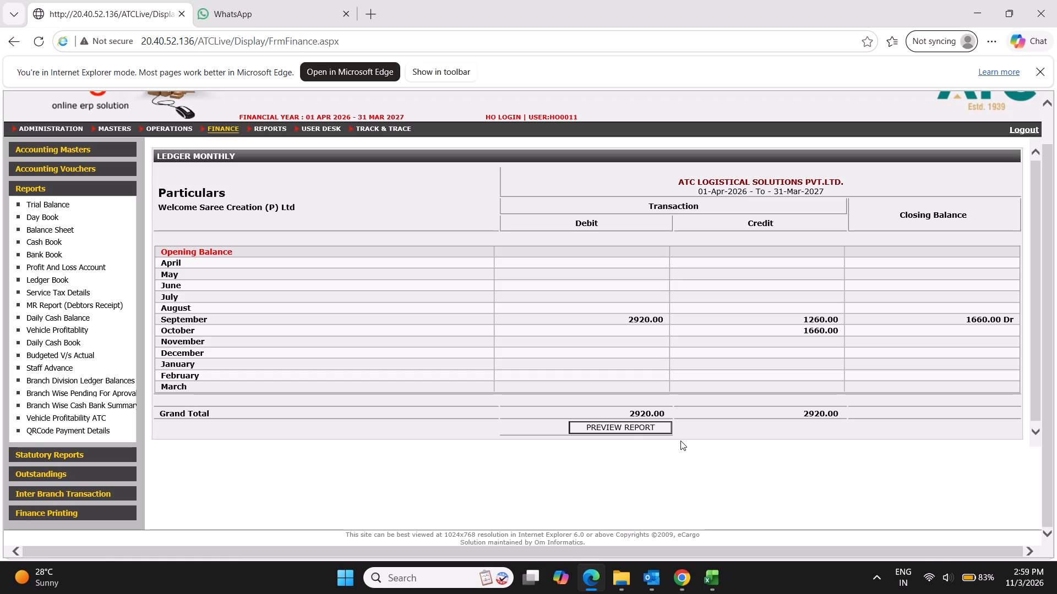
Paste Naya Bazar as the column N branch for Welcome Saree Creation (P) Ltd in the October workbook.
key("alt+Tab")
key("alt+Tab")
key("alt+Tab")
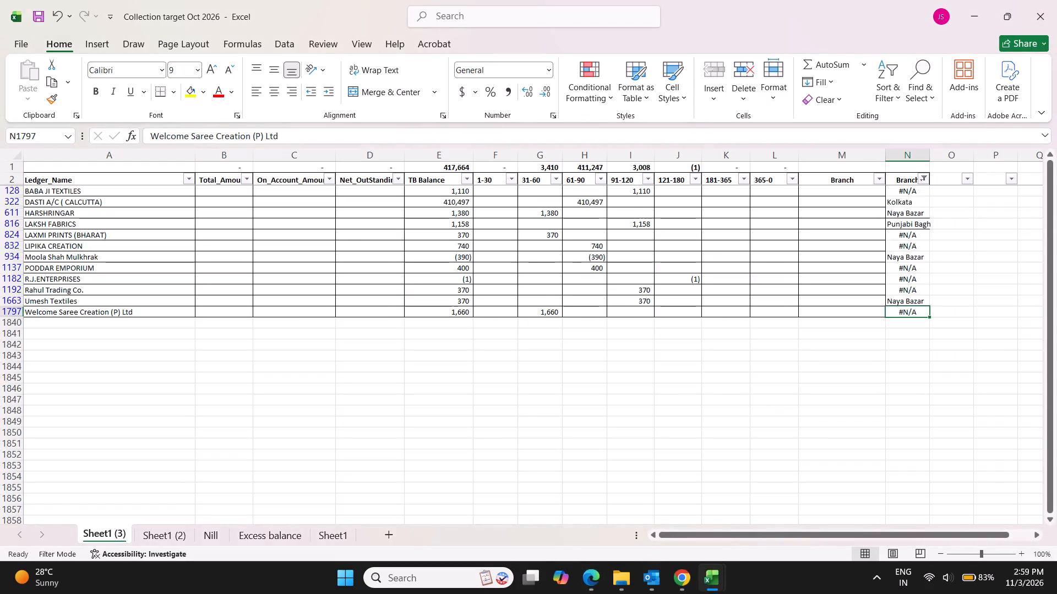
key("Return")
Examine the September vouchers of Welcome Saree Creation (P) Ltd in the ERP ledger and return to the October workbook.
key("alt+Tab")
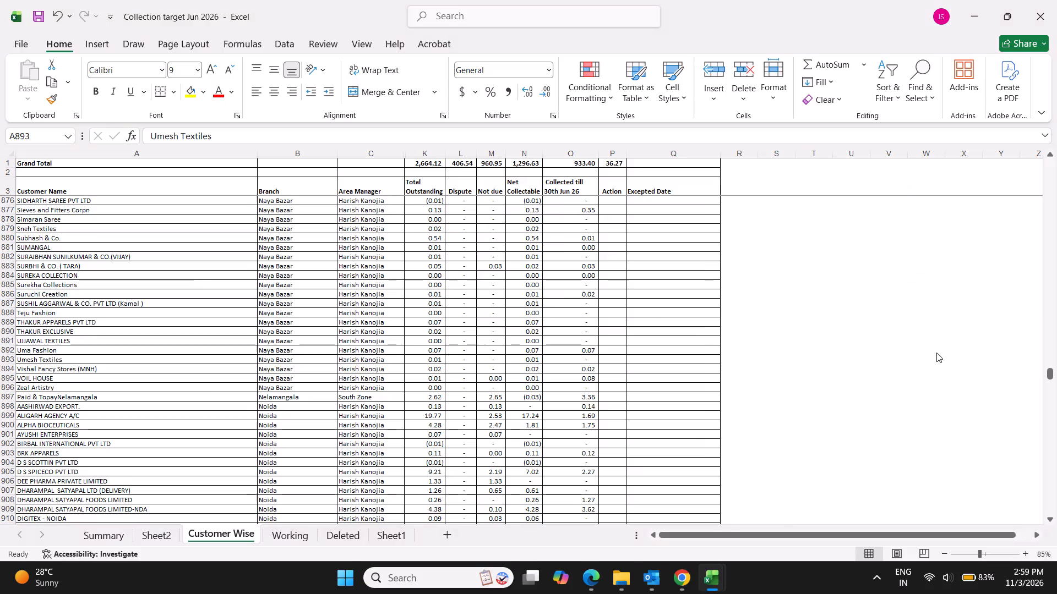
key("alt+Tab")
key("alt+Tab")
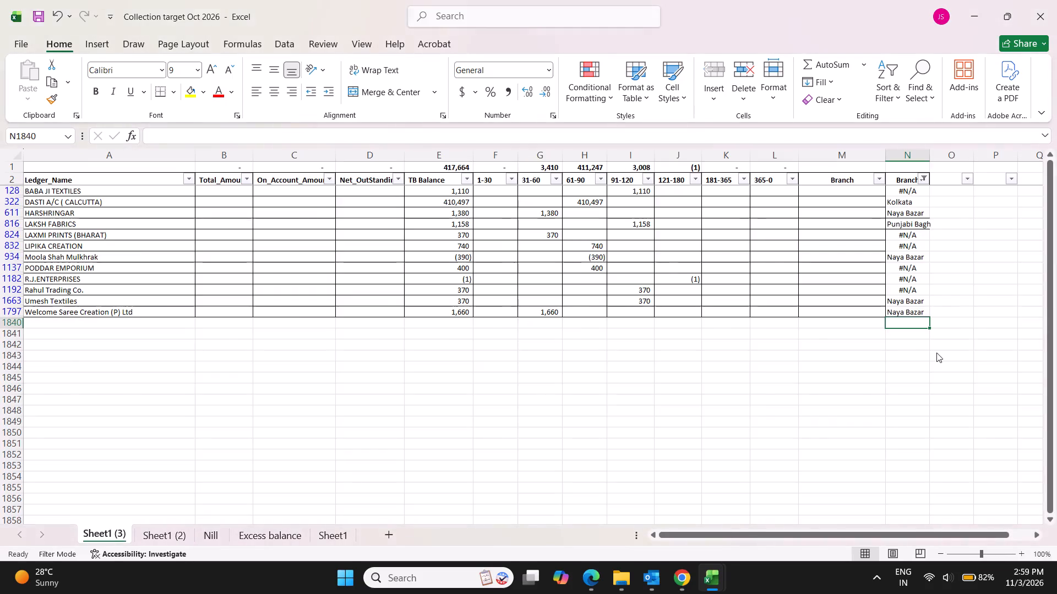
key("alt+Tab")
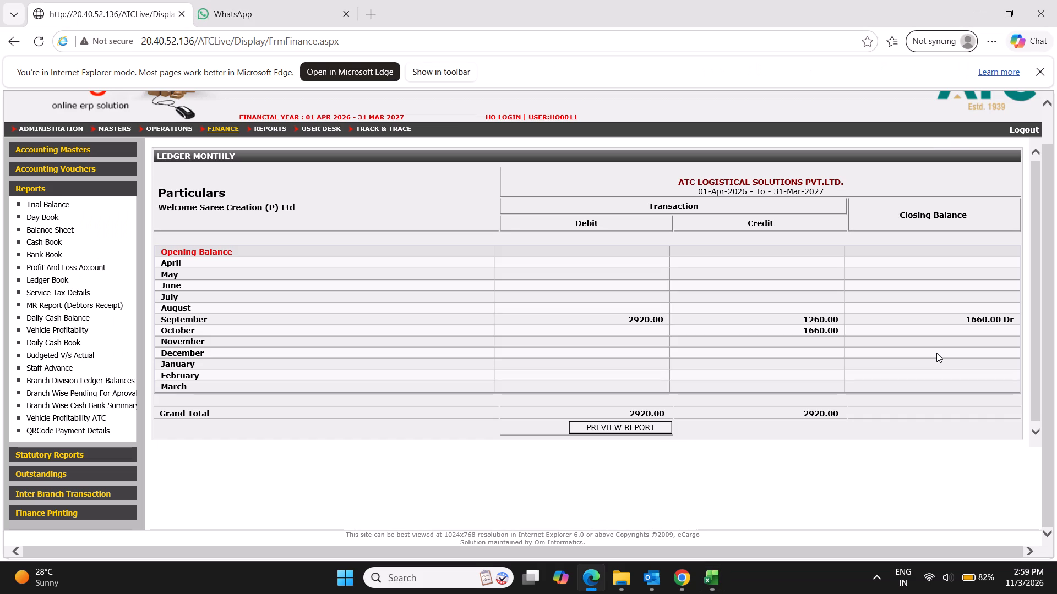
key("alt+Tab")
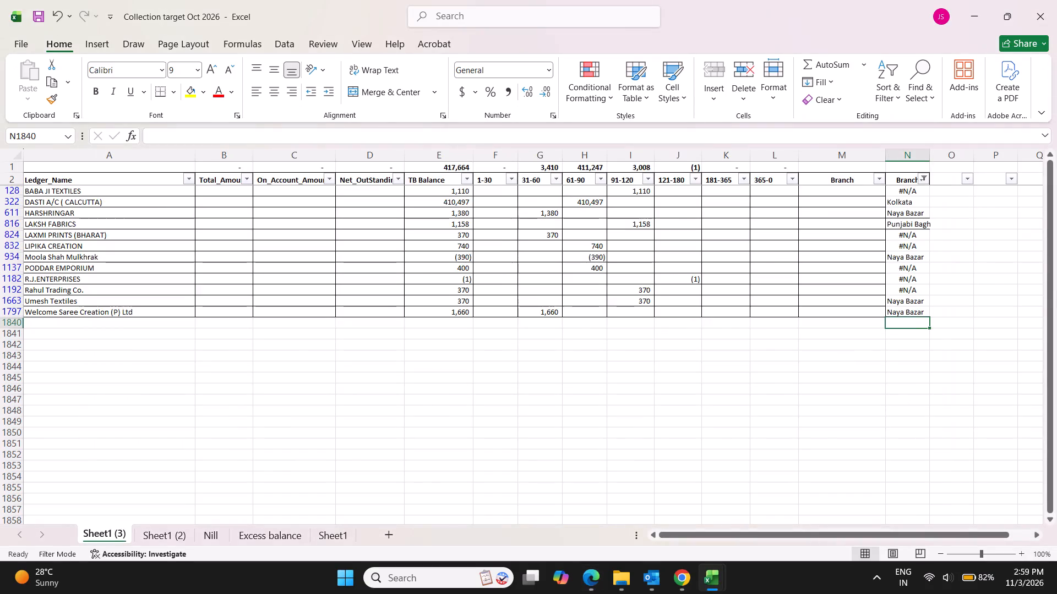
left_click(613, 363)
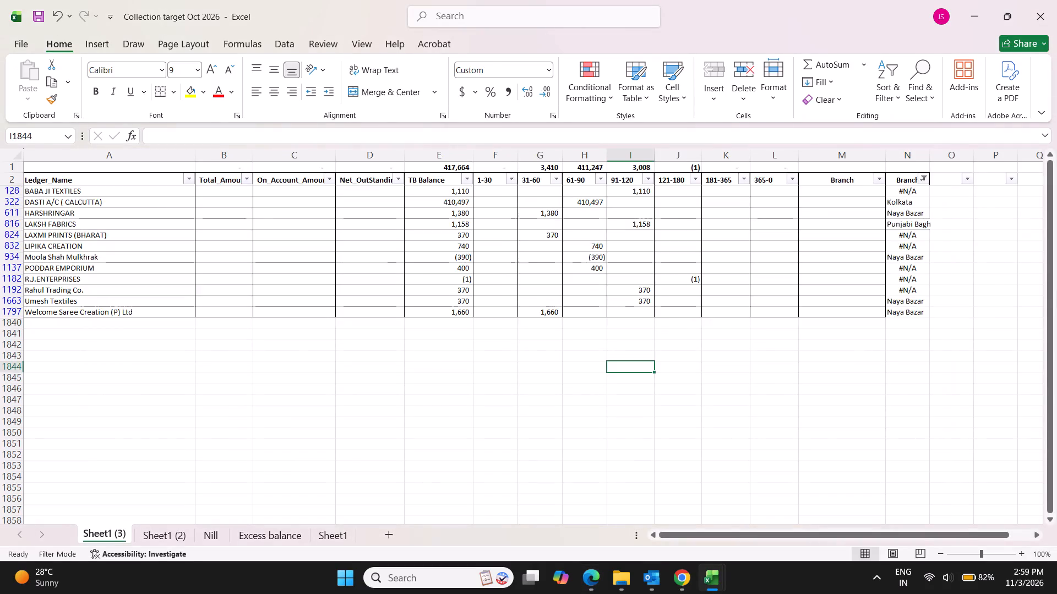
key("alt+Tab")
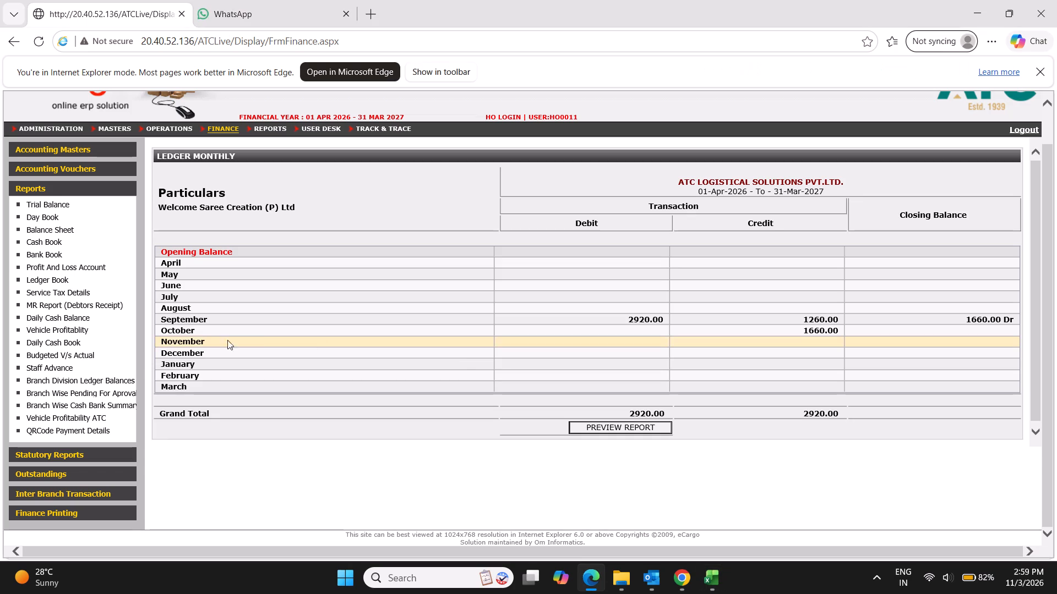
left_click(184, 321)
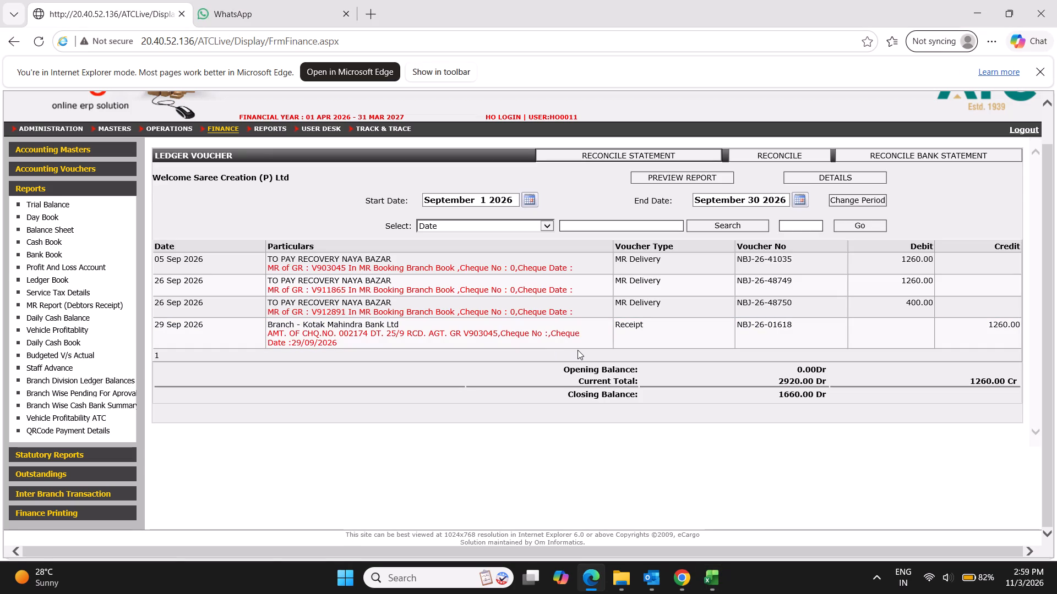
key("BackSpace")
key("alt+Tab")
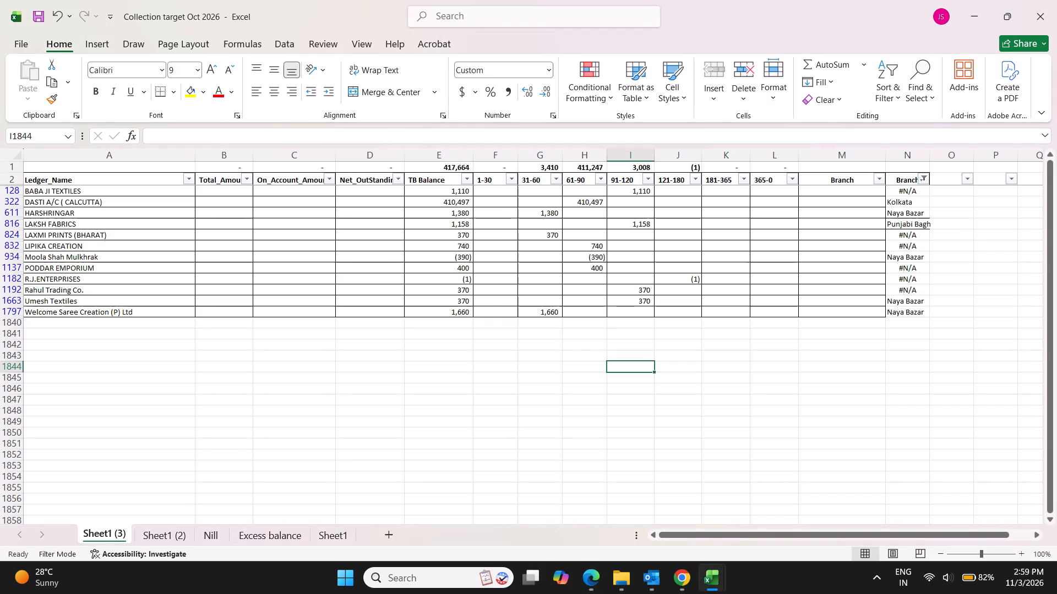
Look up Rahul Trading Co. from the October sheet by searching the ERP Naya Bazar ledger book for "rahul".
left_click(772, 345)
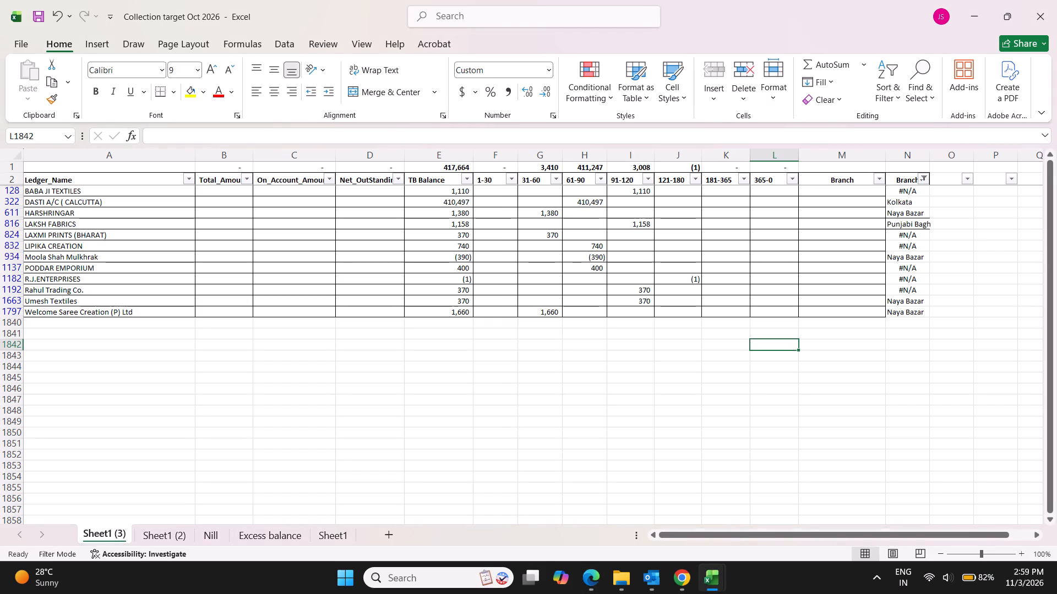
left_click(101, 293)
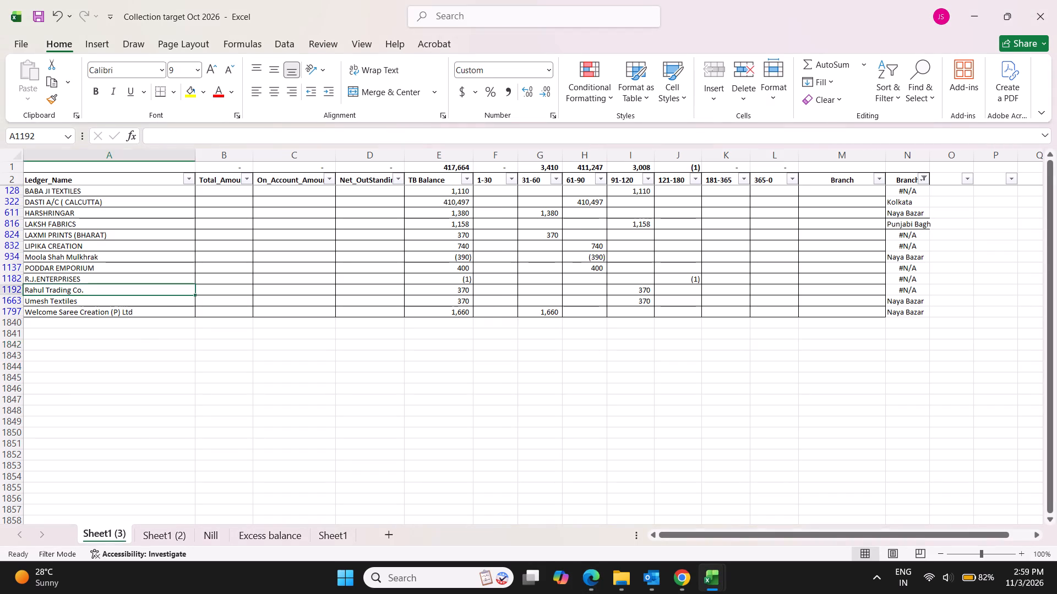
key("alt+Tab")
key("BackSpace")
key("BackSpace")
key("BackSpace")
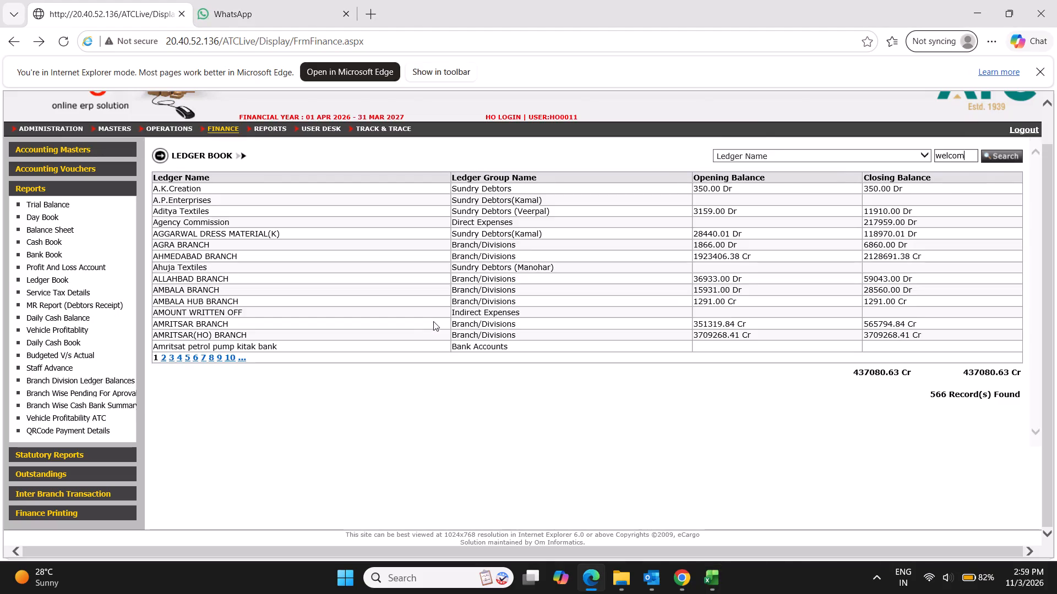
key("BackSpace")
key("BackSpace")
key("BackSpace")
key("BackSpace")
key("BackSpace")
key("BackSpace")
type("rahul")
key("Return")
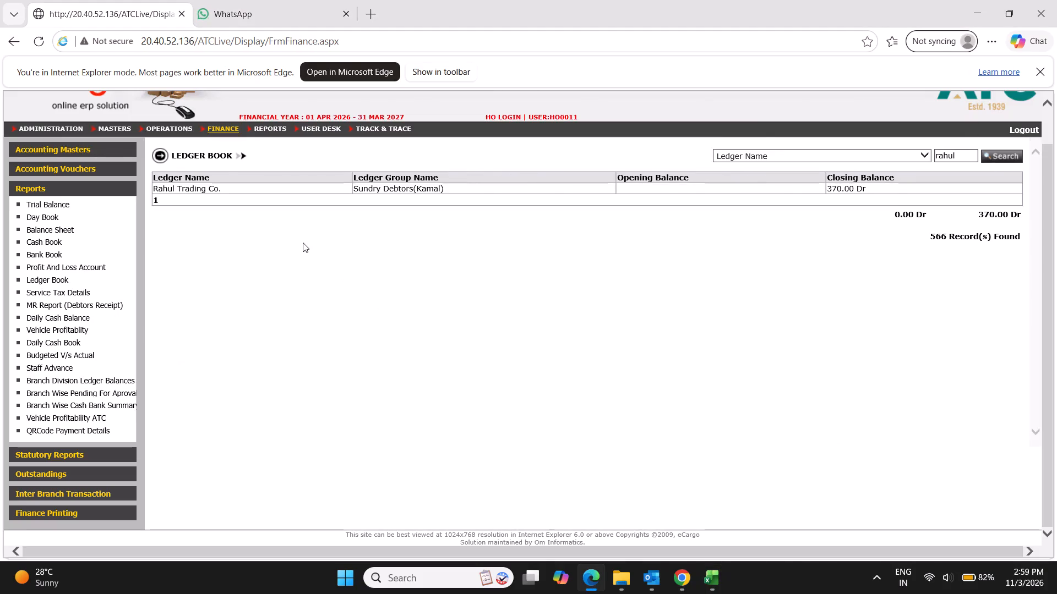
Copy the Naya Bazar branch from Umesh Textiles to Rahul Trading Co. in column N of the October workbook.
key("alt+Tab")
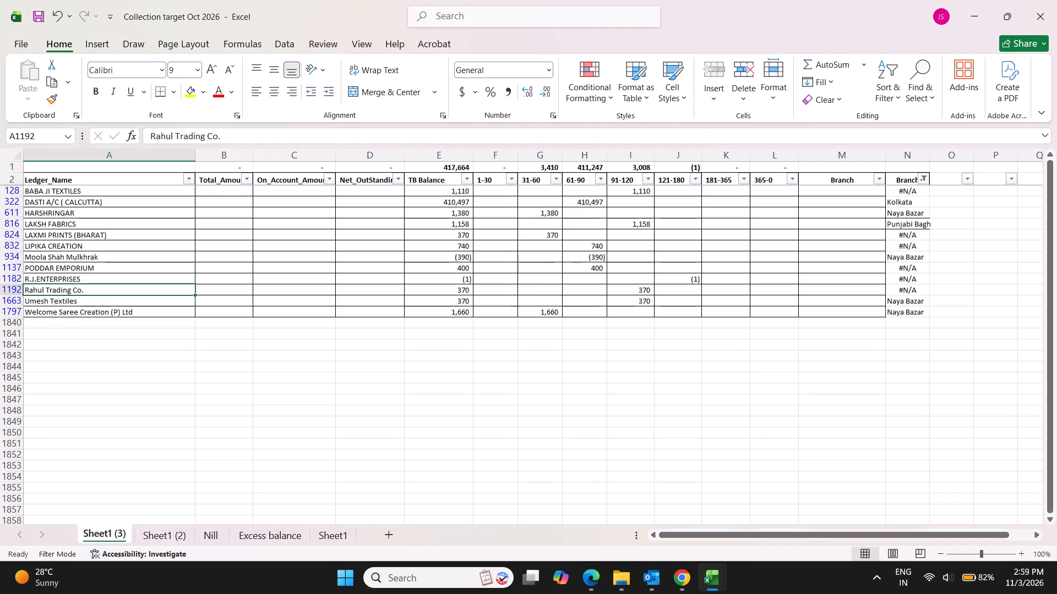
left_click(925, 290)
key("Down")
key("ctrl+c")
key("Up")
key("ctrl+v")
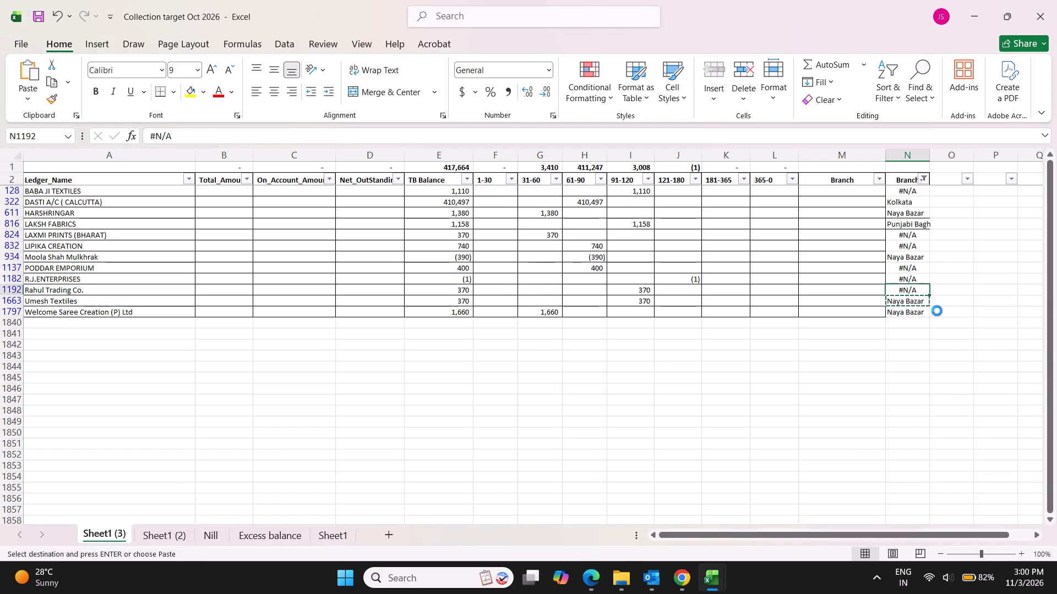
Search the ERP Naya Bazar ledger book for "r.j" to look up R.J.ENTERPRISES, and return to the October workbook.
key("Up")
key("Up")
key("Down")
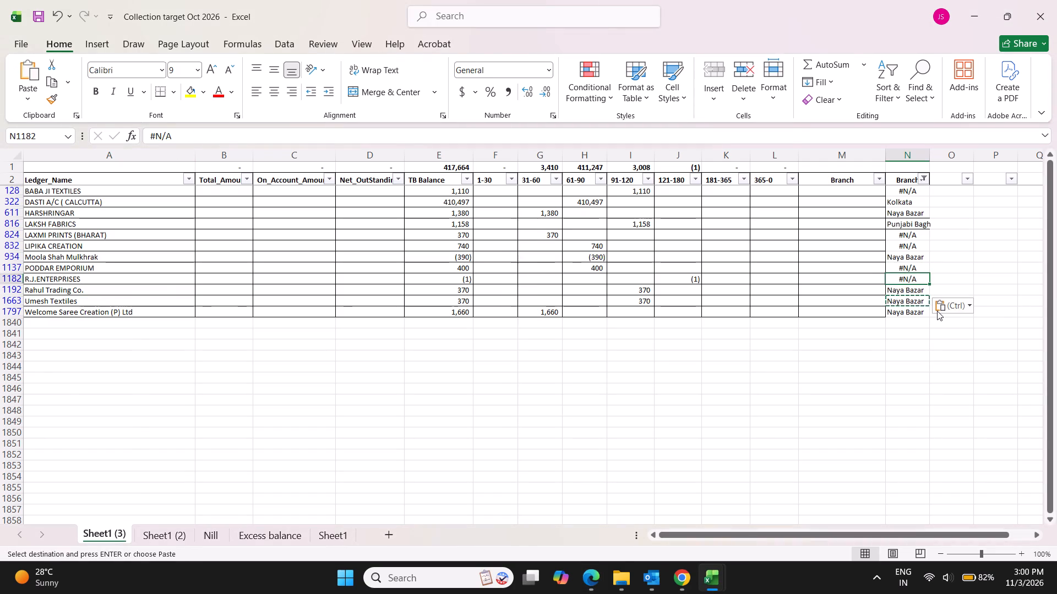
key("alt+Tab")
key("BackSpace")
key("BackSpace")
key("BackSpace")
key("BackSpace")
key("BackSpace")
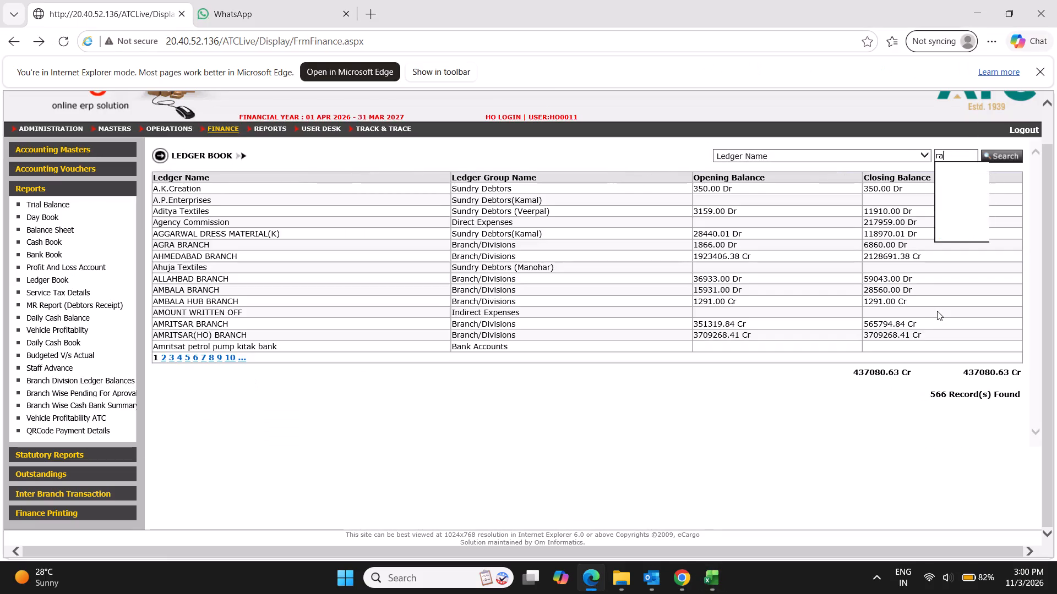
type("..")
key("BackSpace")
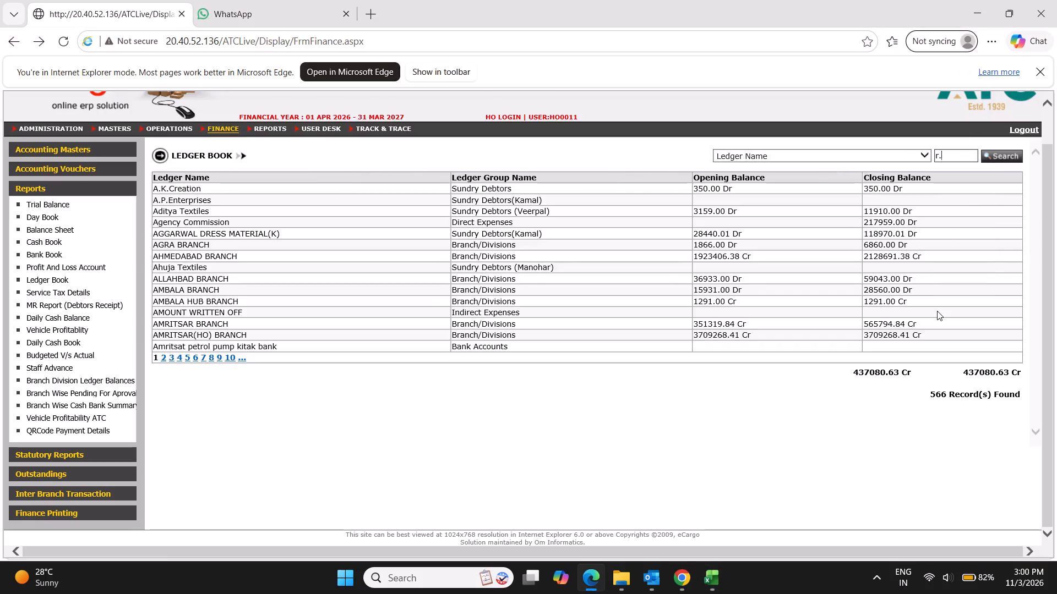
key("j")
key("Return")
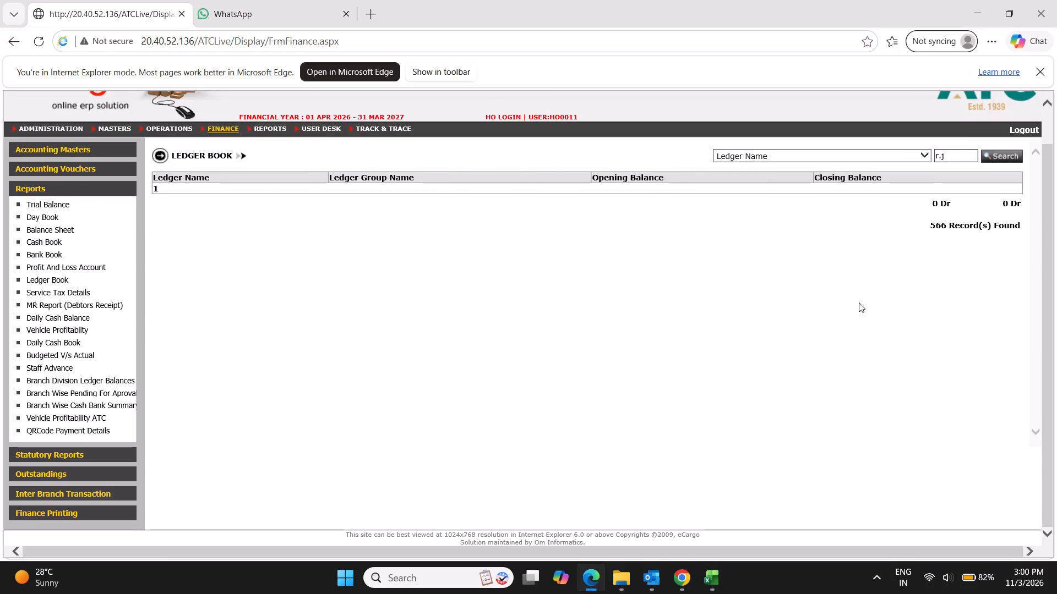
key("alt+Tab")
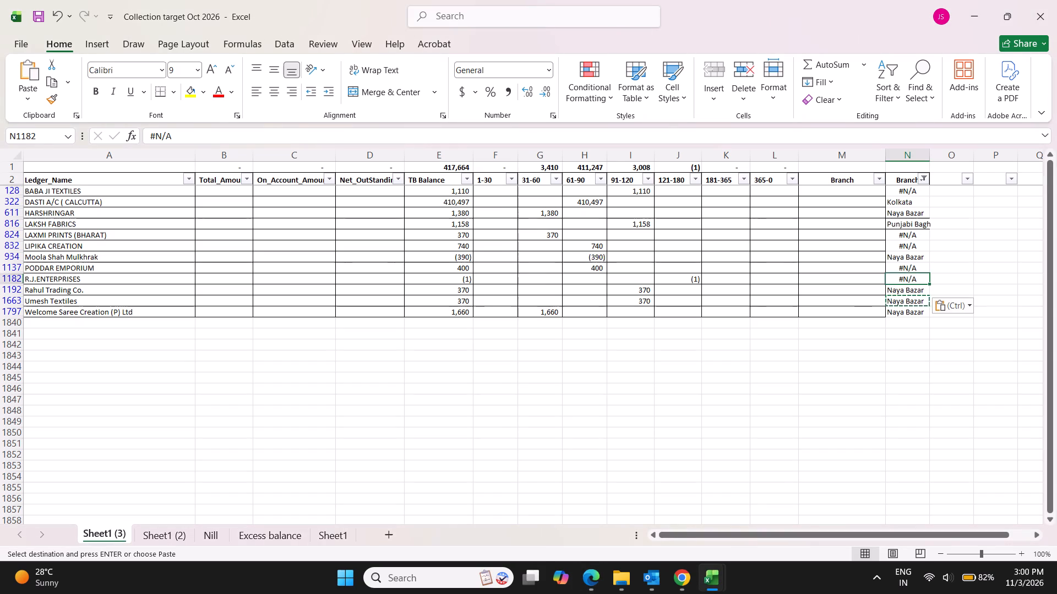
key("alt+Tab")
key("alt+Tab")
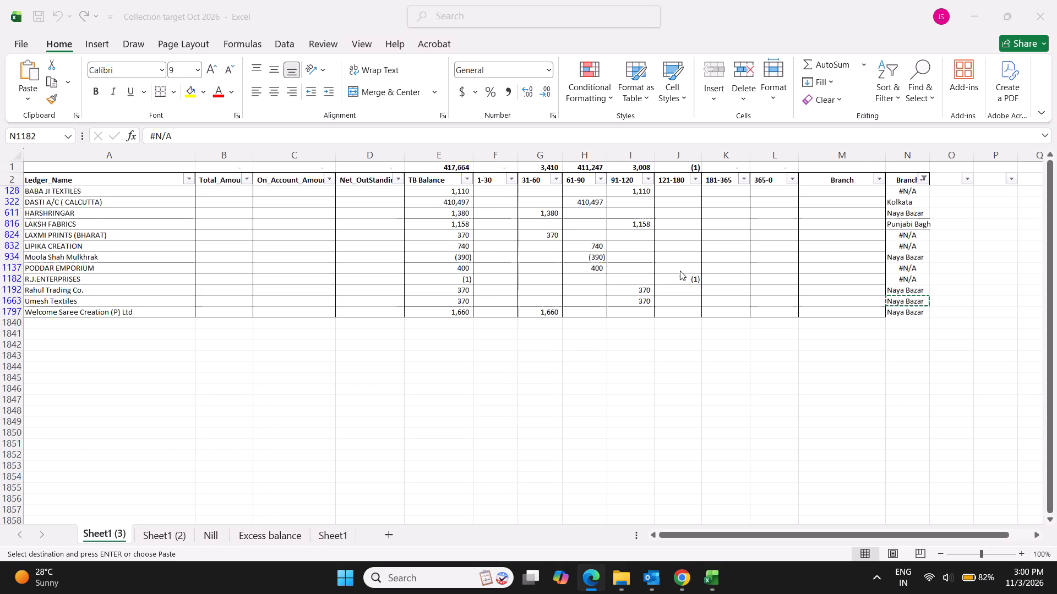
Search the ERP Naya Bazar ledger book for "podd" and view the monthly ledger of PODDAR EMPORIUM.
left_click(46, 271)
key("alt+Tab")
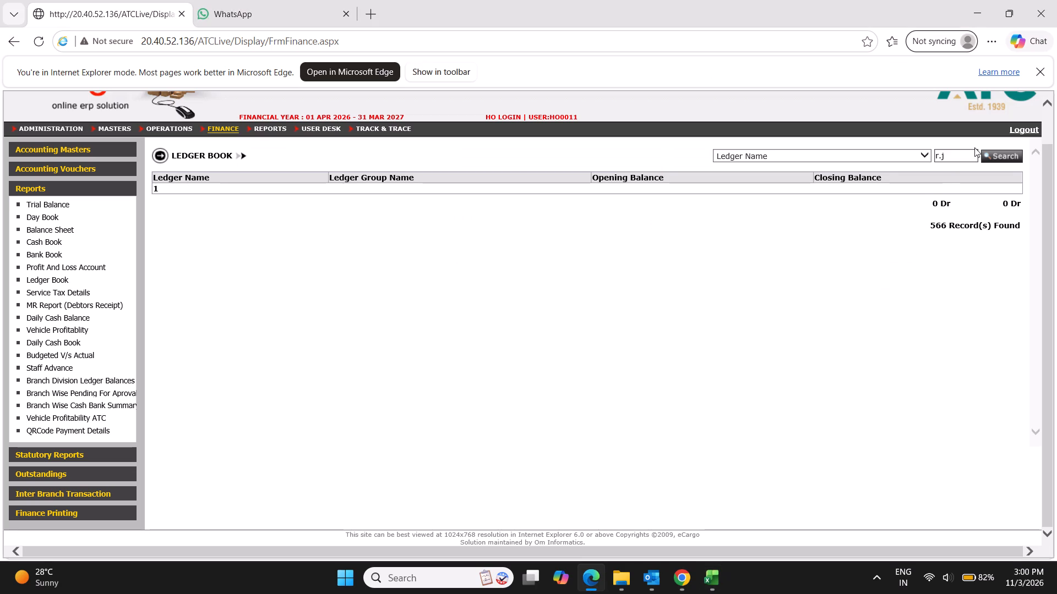
left_click_drag(962, 158, 743, 168)
type("podd")
key("Return")
left_click(206, 185)
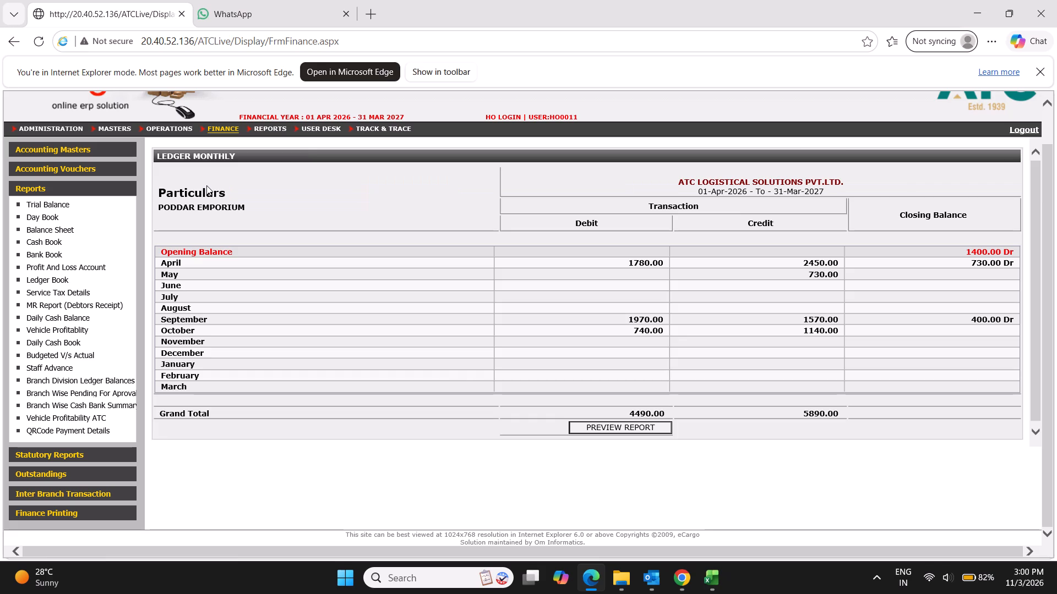
key("BackSpace")
Copy the Naya Bazar branch from the row above to PODDAR EMPORIUM in column N of the October workbook.
key("alt+Tab")
key("Right")
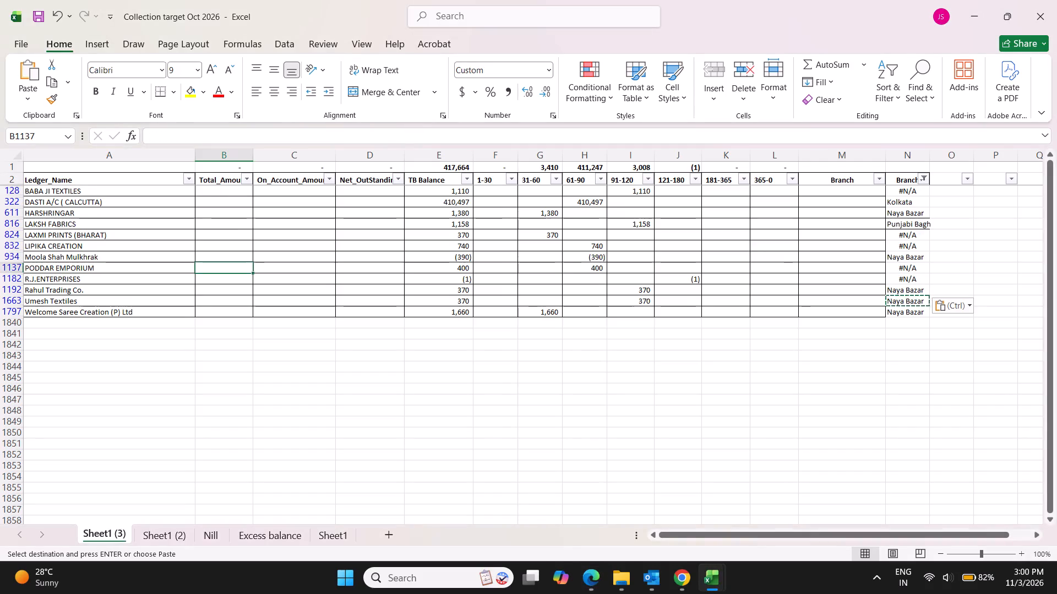
key("Right")
key("Right")
key("Right")
key("Right")
key("Right")
key("Right")
key("Right")
key("Right")
key("Right")
key("Right")
key("Right")
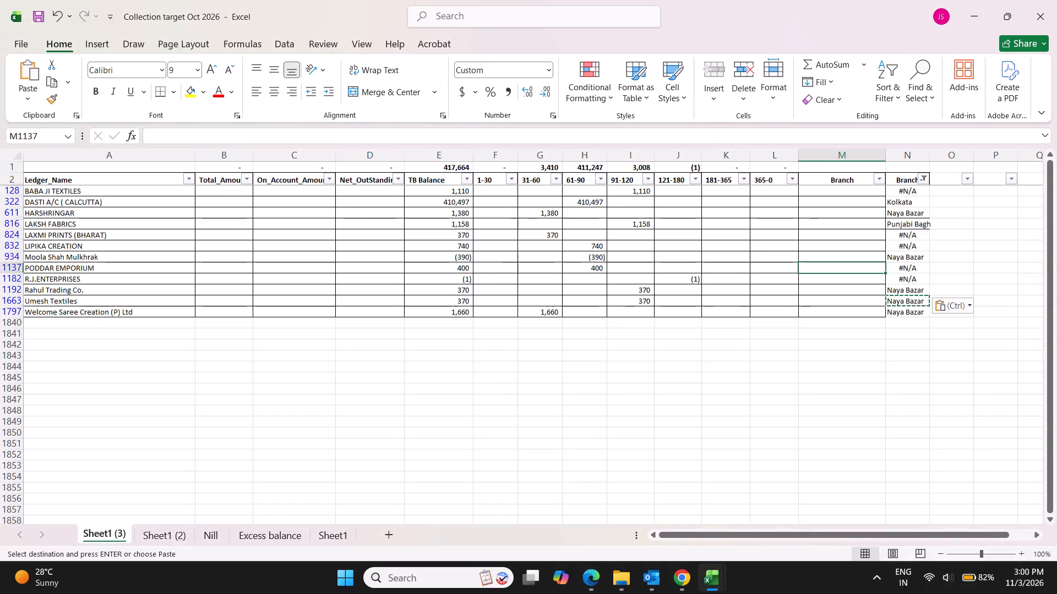
key("Right")
key("Up")
key("ctrl+c")
key("Down")
key("ctrl+v")
Search the ERP Naya Bazar ledger book for "lipi" to look up LIPIKA CREATION.
key("Up")
key("Up")
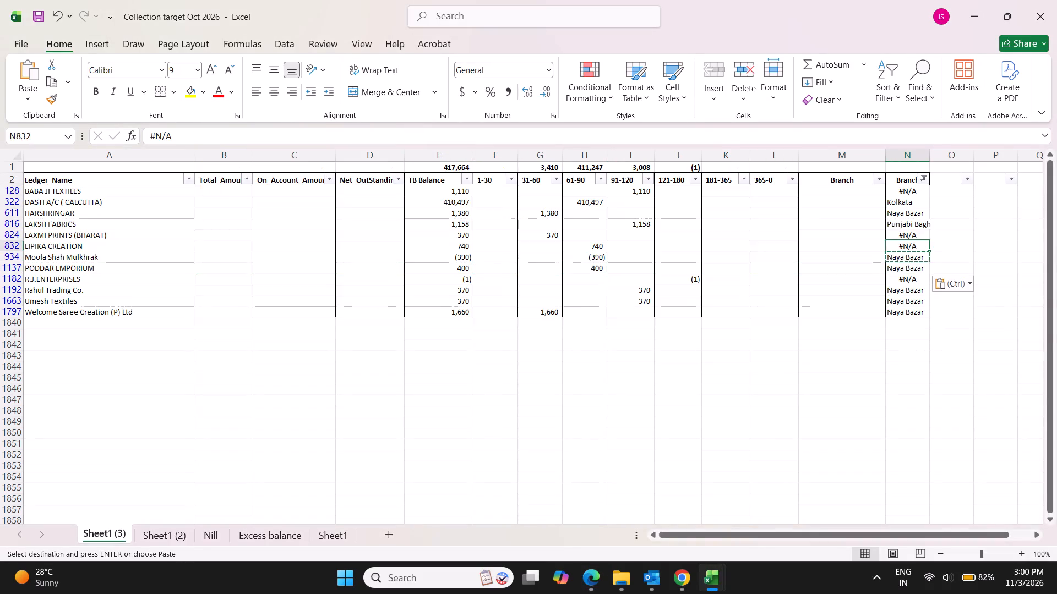
key("Left")
key("alt+Tab")
key("BackSpace")
key("BackSpace")
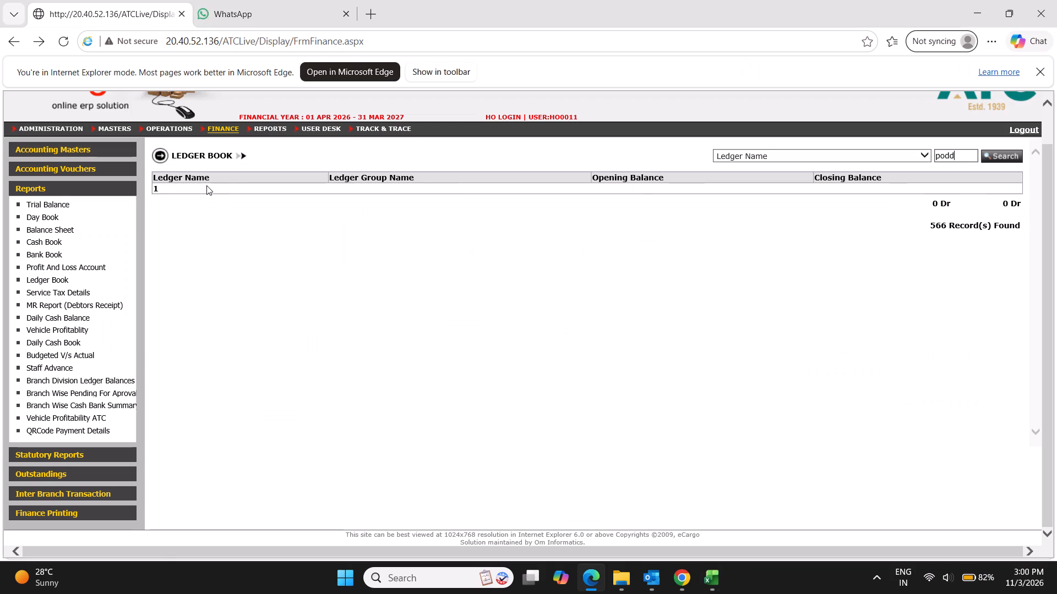
key("BackSpace")
key("BackSpace")
key("BackSpace")
key("BackSpace")
type("lipi")
key("Return")
Paste Naya Bazar as the column N branch for LIPIKA CREATION in the October workbook.
key("alt+Tab")
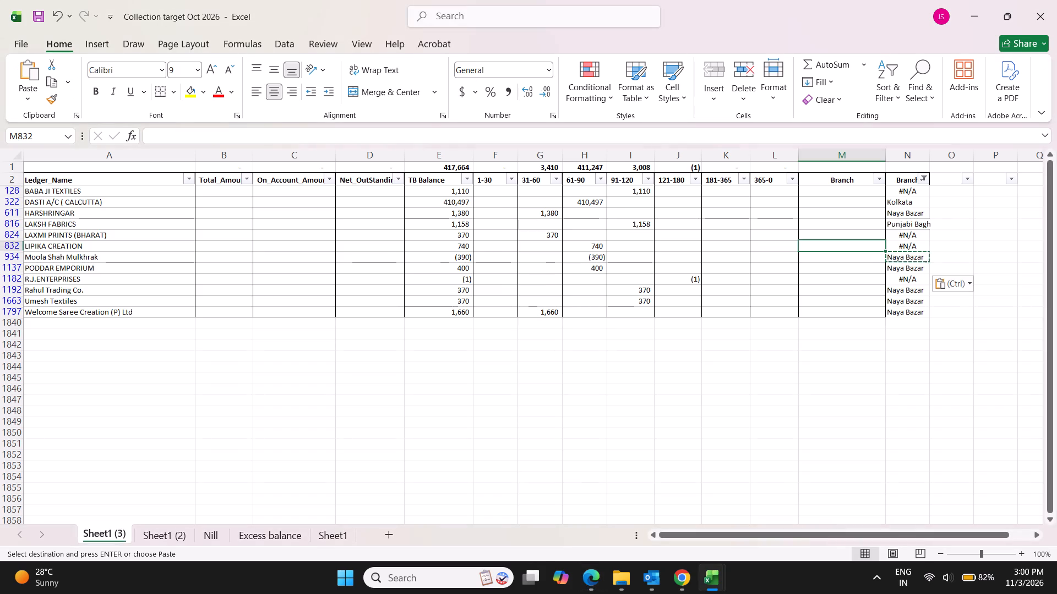
key("Right")
key("ctrl+v")
Search the ERP Naya Bazar ledger book for "laxmi" to look up LAXMI PRINTS (BHARAT).
key("Up")
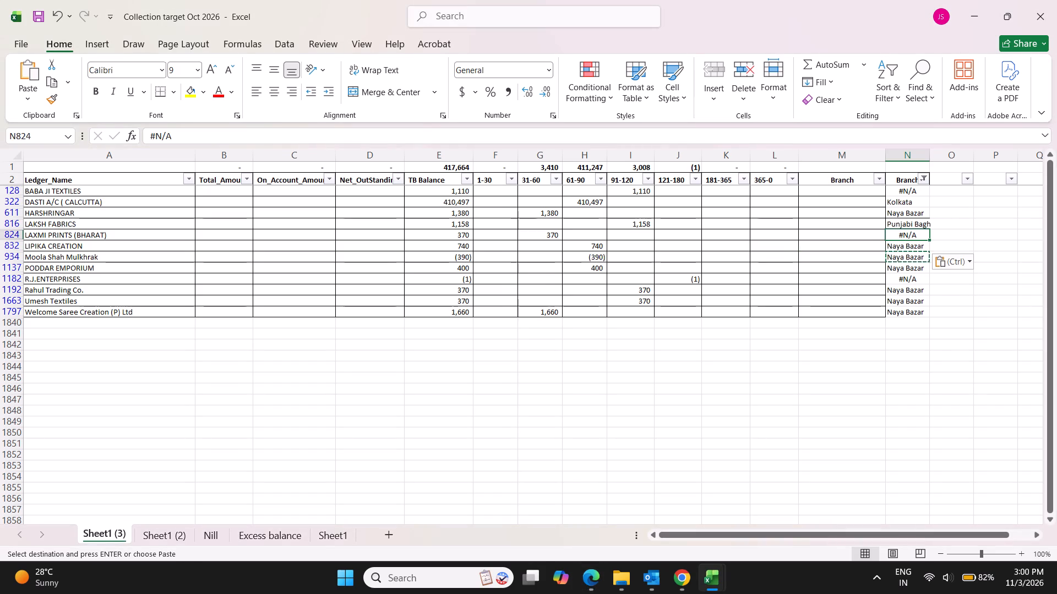
key("alt+Tab")
key("BackSpace")
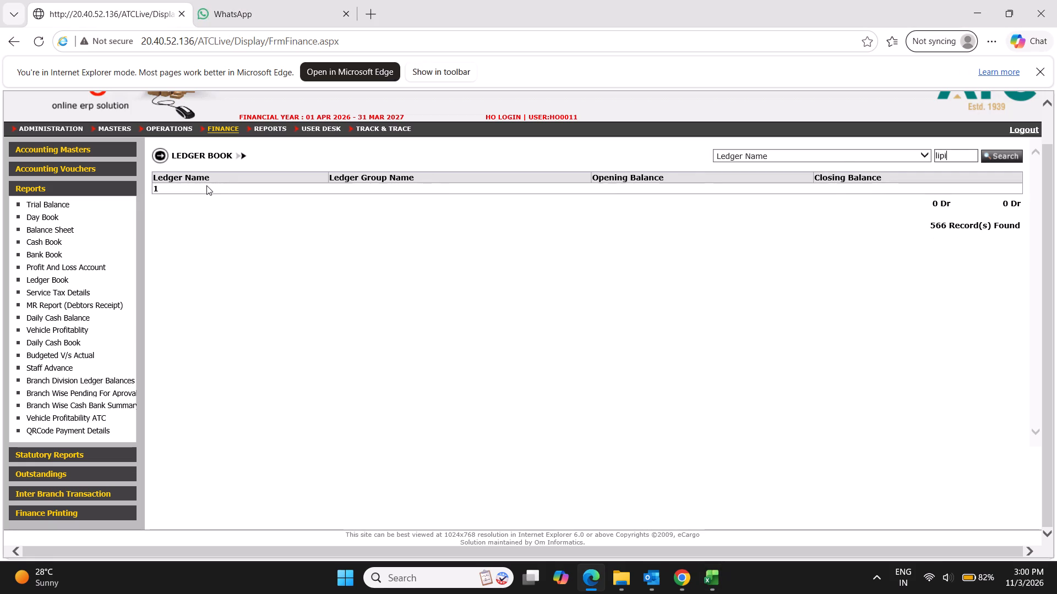
key("BackSpace")
key("BackSpace")
key("BackSpace")
key("a")
key("BackSpace")
key("BackSpace")
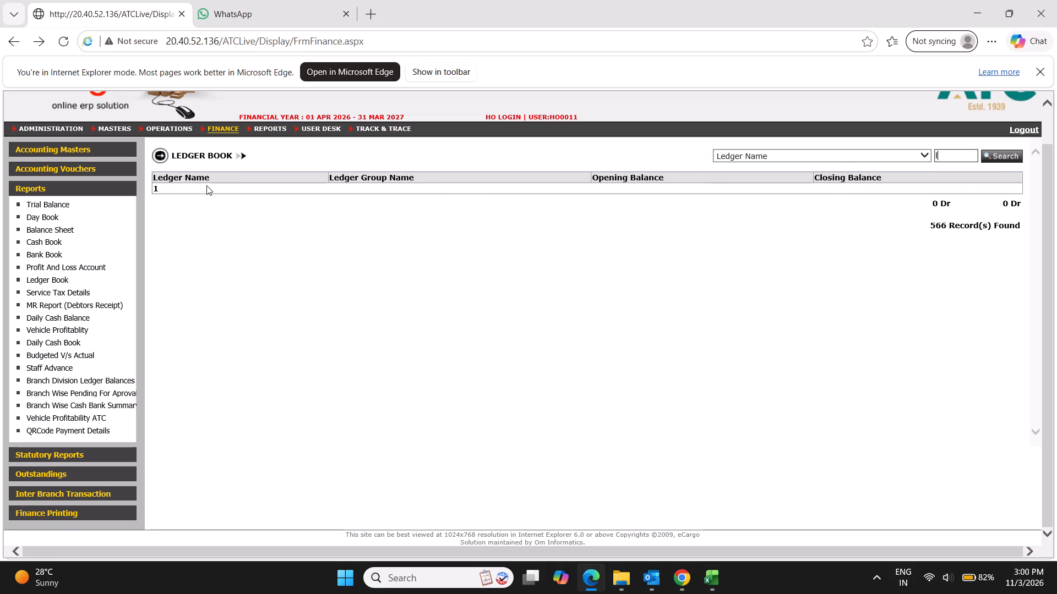
key("a")
key("BackSpace")
key("BackSpace")
key("BackSpace")
type("laxmi")
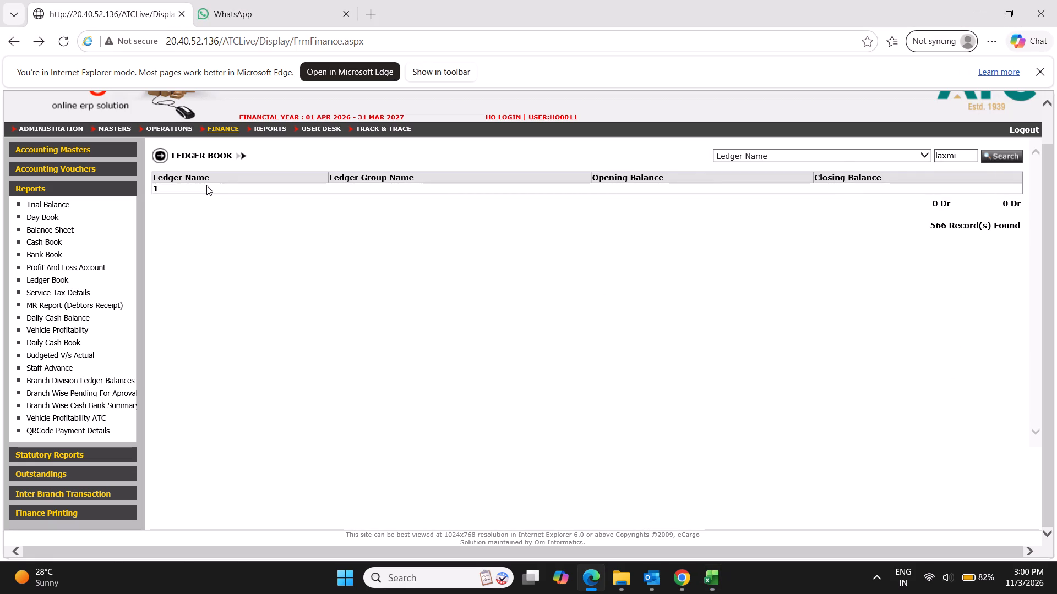
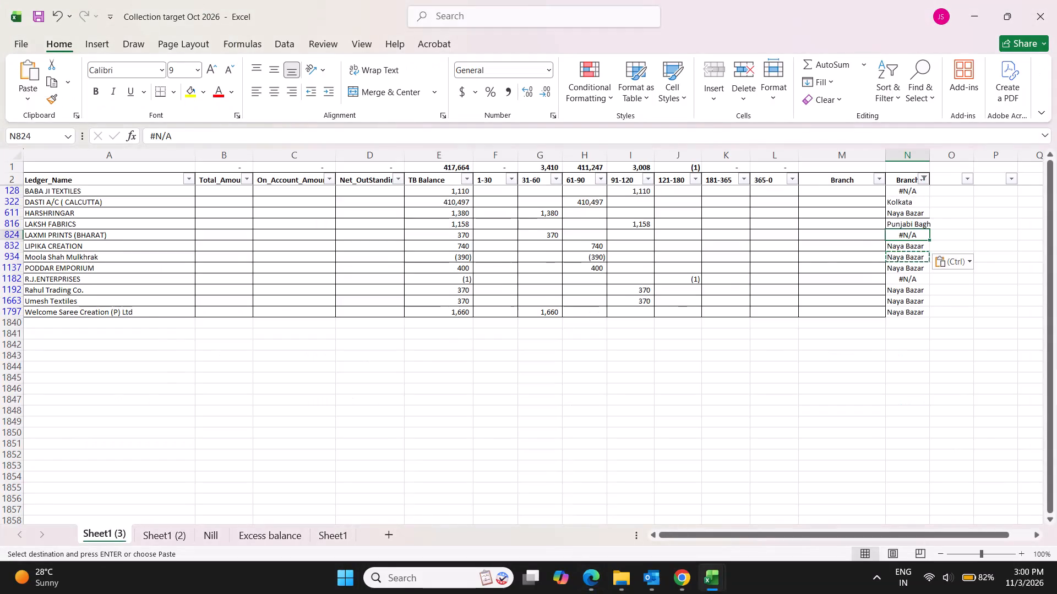
Paste Naya Bazar as the column N branch for LAXMI PRINTS (BHARAT).
key("Up")
key("Down")
key("ctrl+v")
Search the ERP Naya Bazar ledger book for "baba" and open the monthly ledger of BABA JI TEXTILES.
key("Up")
key("Up")
key("Up")
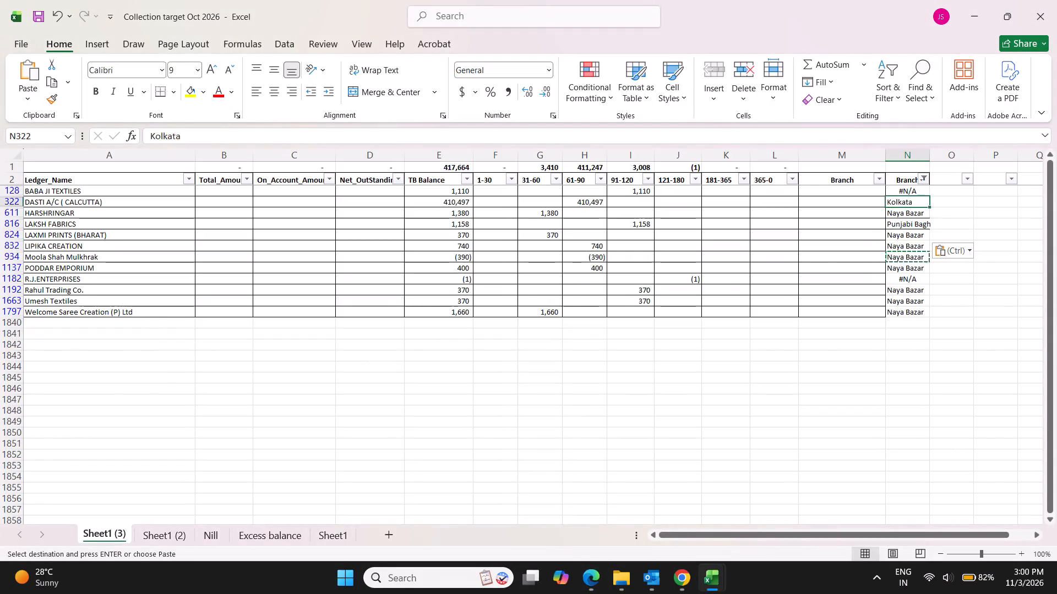
key("Up")
key("alt+Tab")
key("BackSpace")
key("BackSpace")
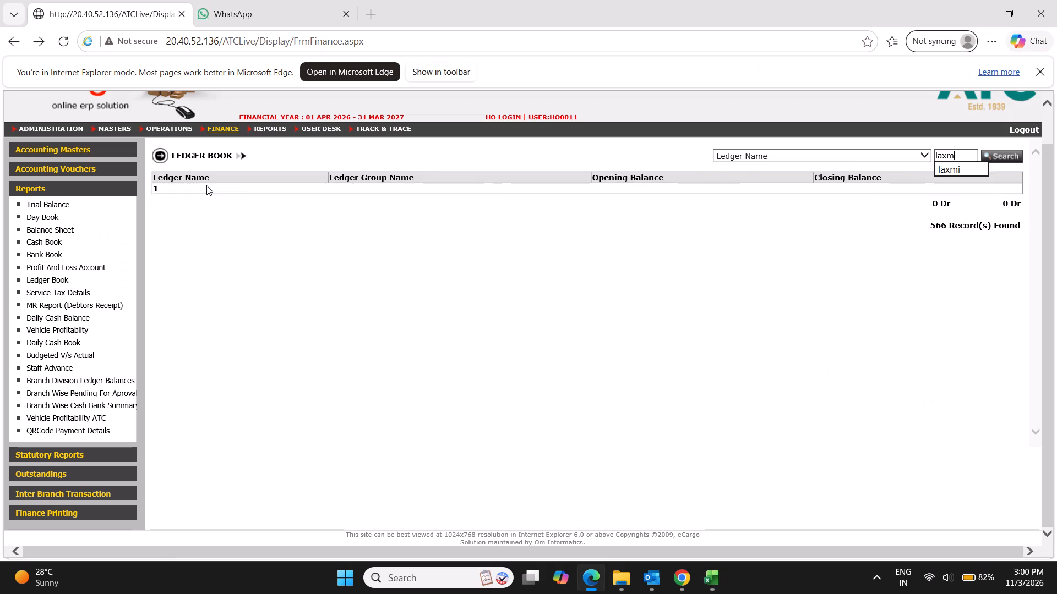
key("BackSpace")
key("BackSpace")
key("BackSpace")
key("BackSpace")
key("BackSpace")
type("baba")
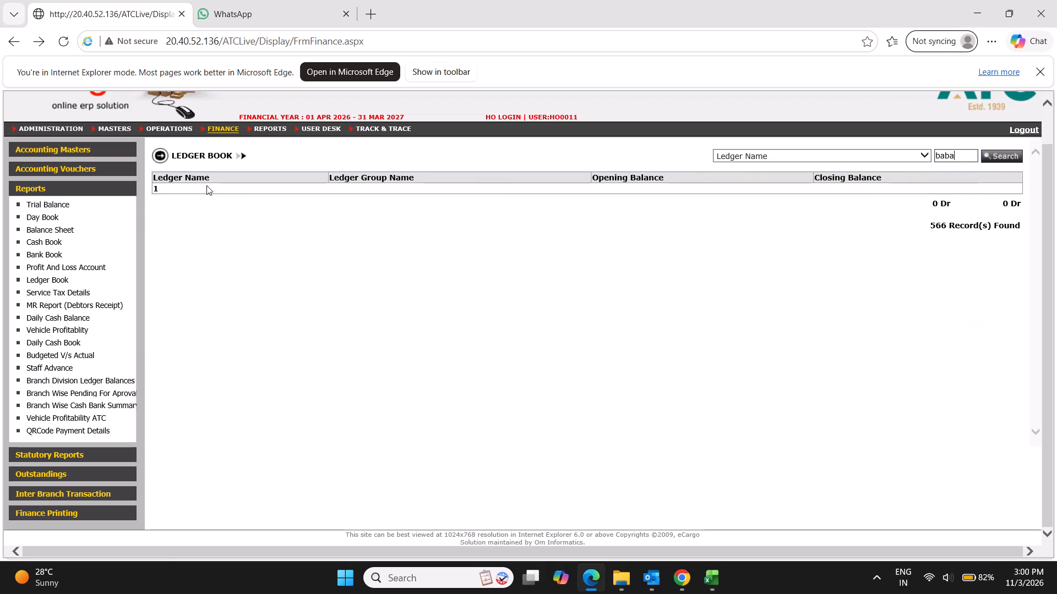
key("Return")
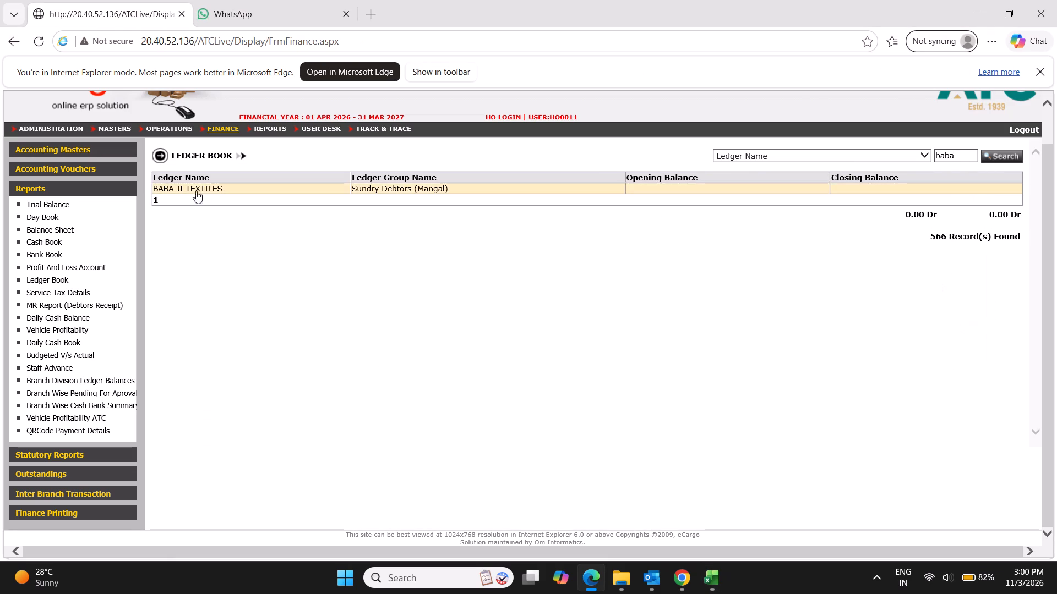
left_click(197, 184)
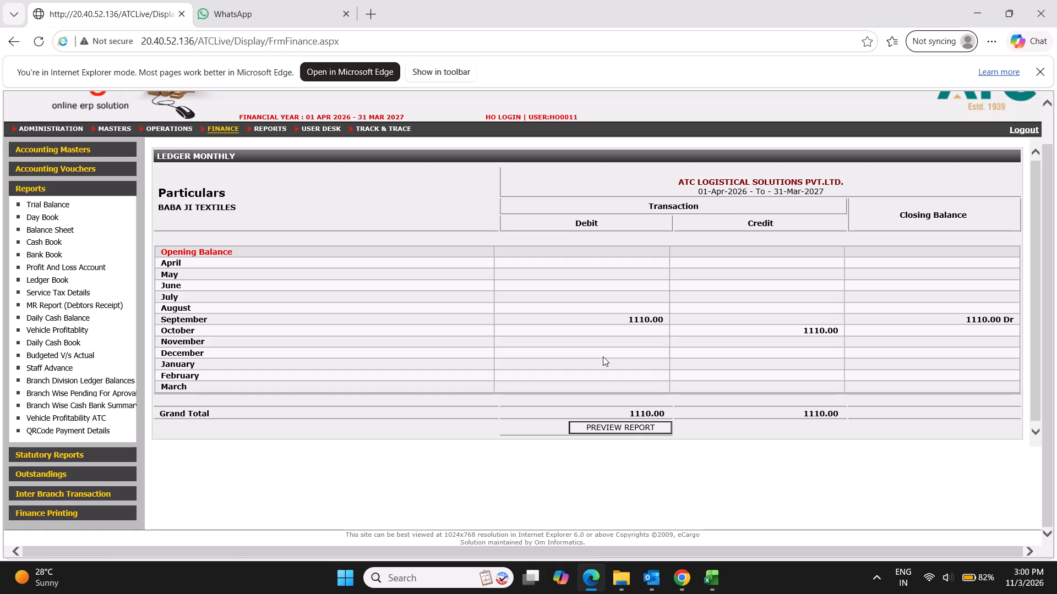
Paste Naya Bazar as the column N branch for BABA JI TEXTILES in the October workbook.
key("alt+Tab")
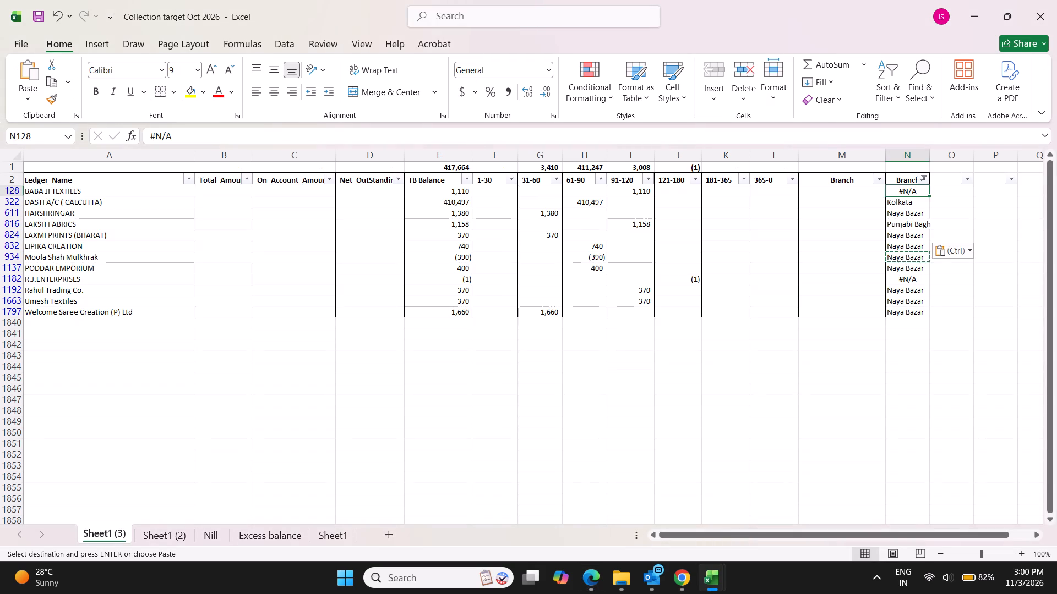
key("ctrl+v")
left_click(499, 324)
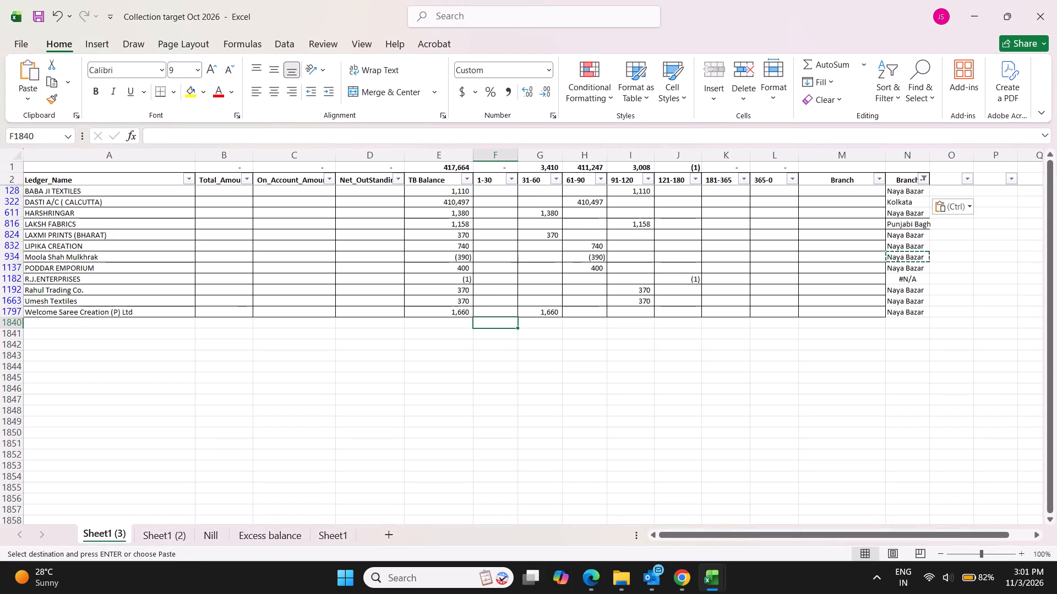
Delete the entire R.J.ENTERPRISES row from the filtered ledger list.
left_click(62, 276)
key("shift+space")
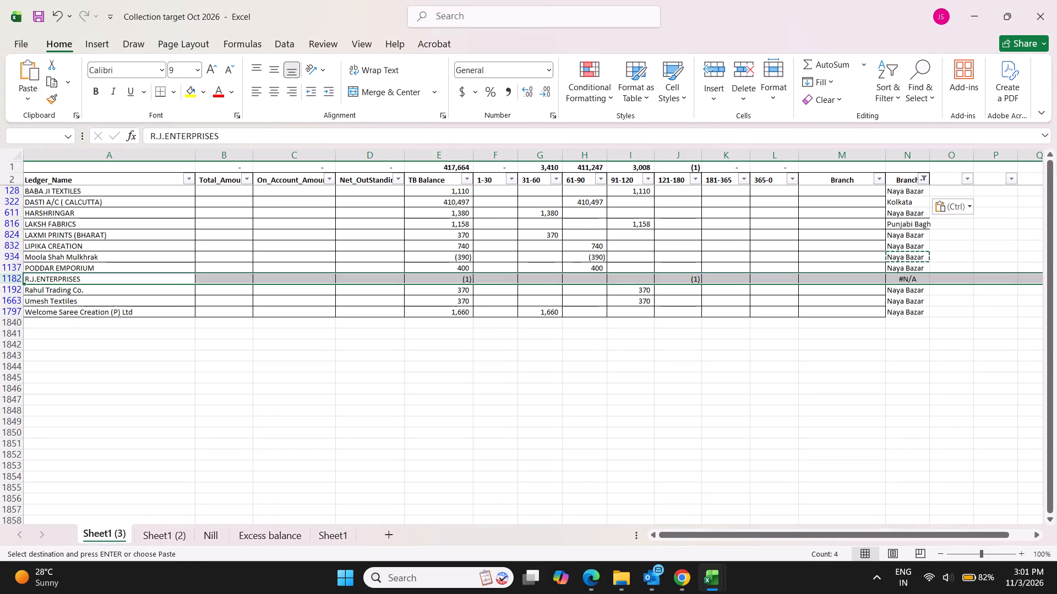
key("ctrl+minus")
left_click(501, 440)
key("Escape")
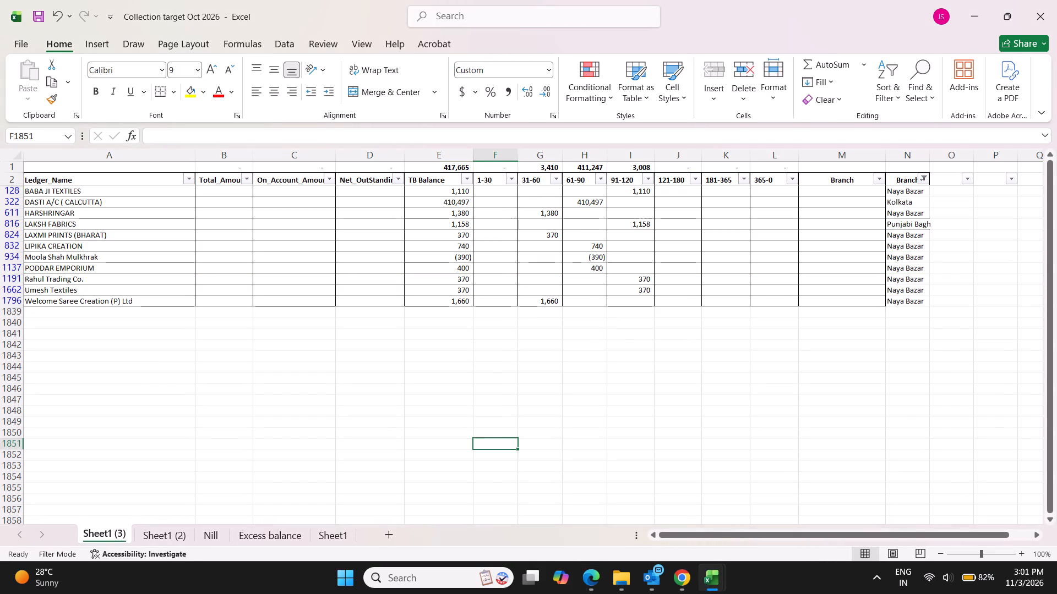
Remove the filters from the header row so that all ledger rows are listed.
left_click(417, 183)
key("shift+space")
key("alt+d")
type("ff")
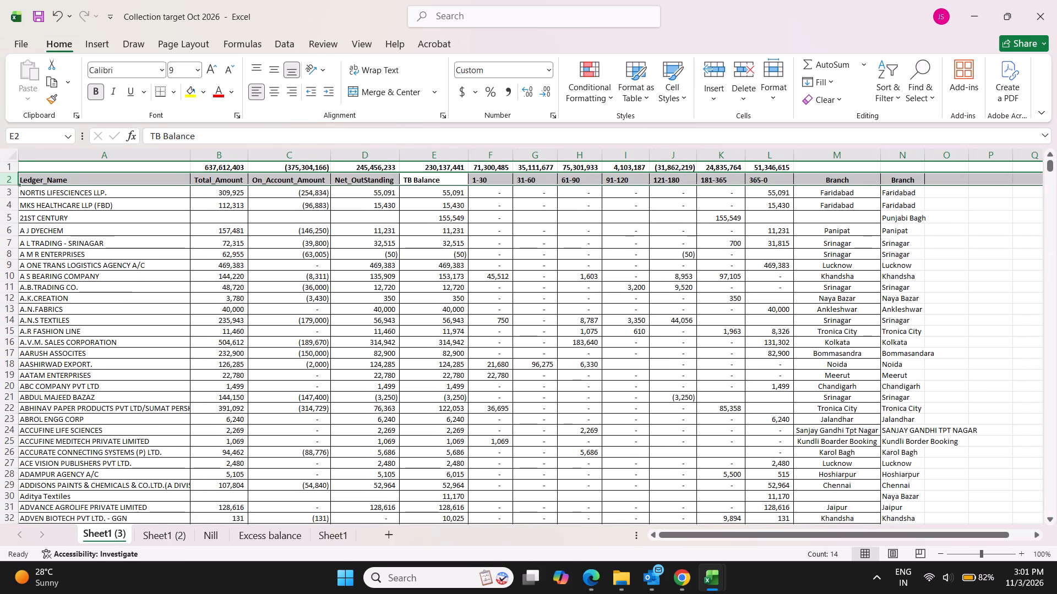
left_click(916, 339)
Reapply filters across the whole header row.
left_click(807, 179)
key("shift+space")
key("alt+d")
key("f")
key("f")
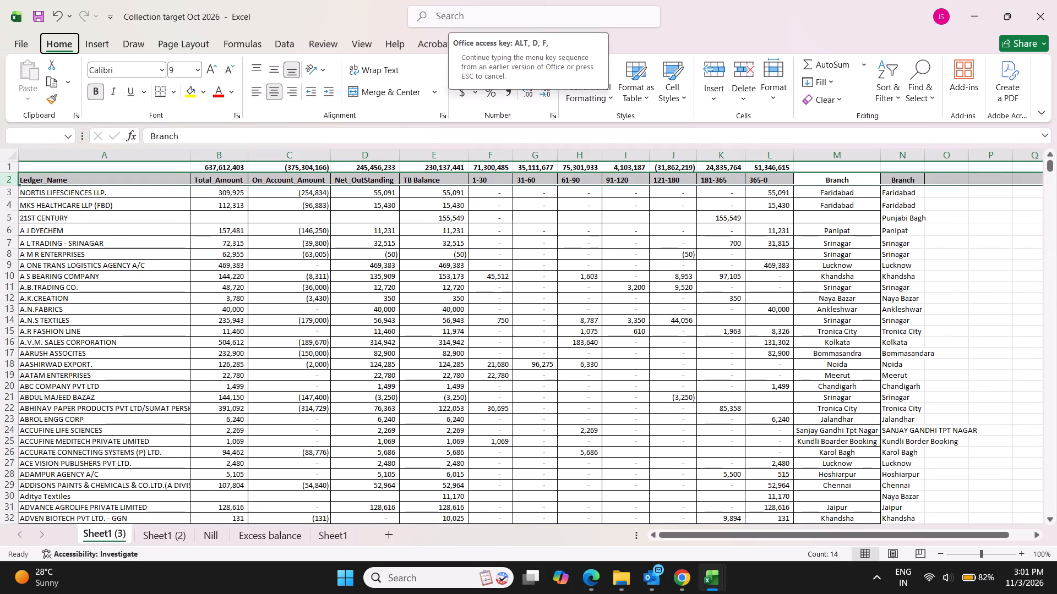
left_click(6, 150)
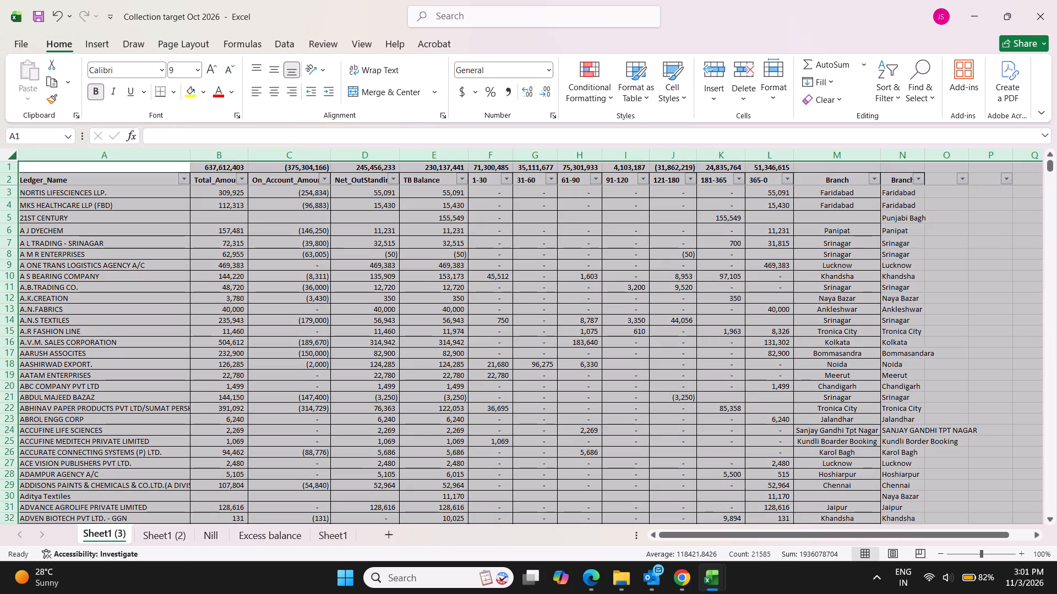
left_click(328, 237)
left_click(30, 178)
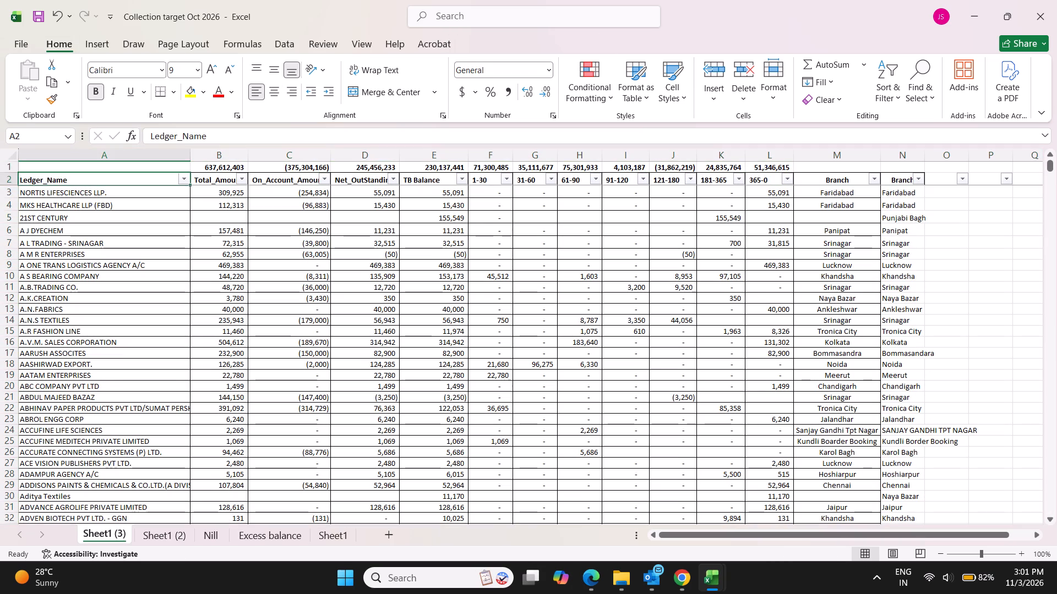
Save the October collection target workbook.
key("ctrl+s")
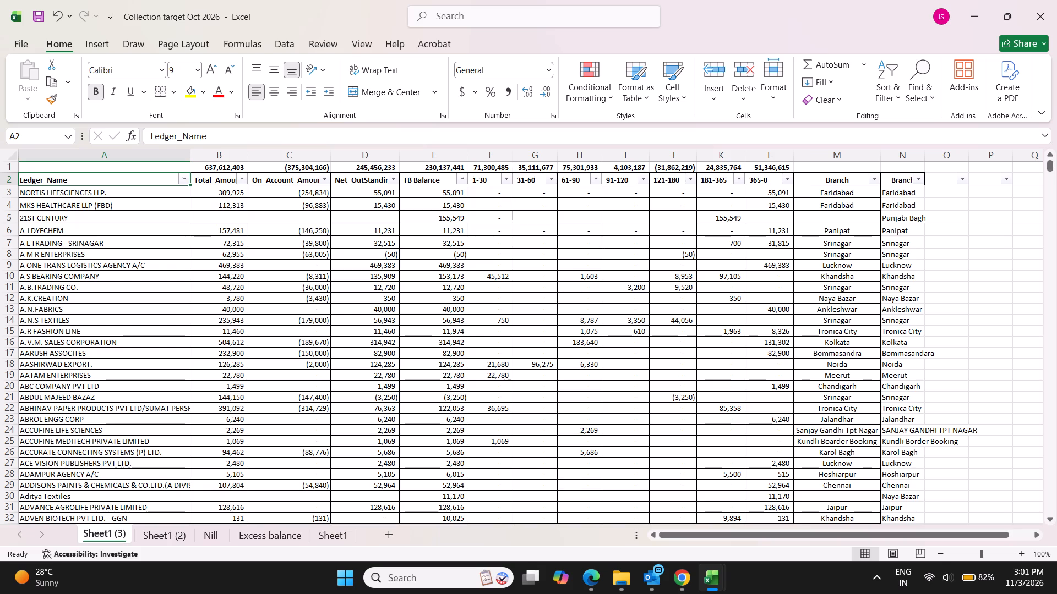
Delete the old Branch column M, keeping the filled-in Branch column beside it.
left_click(844, 156)
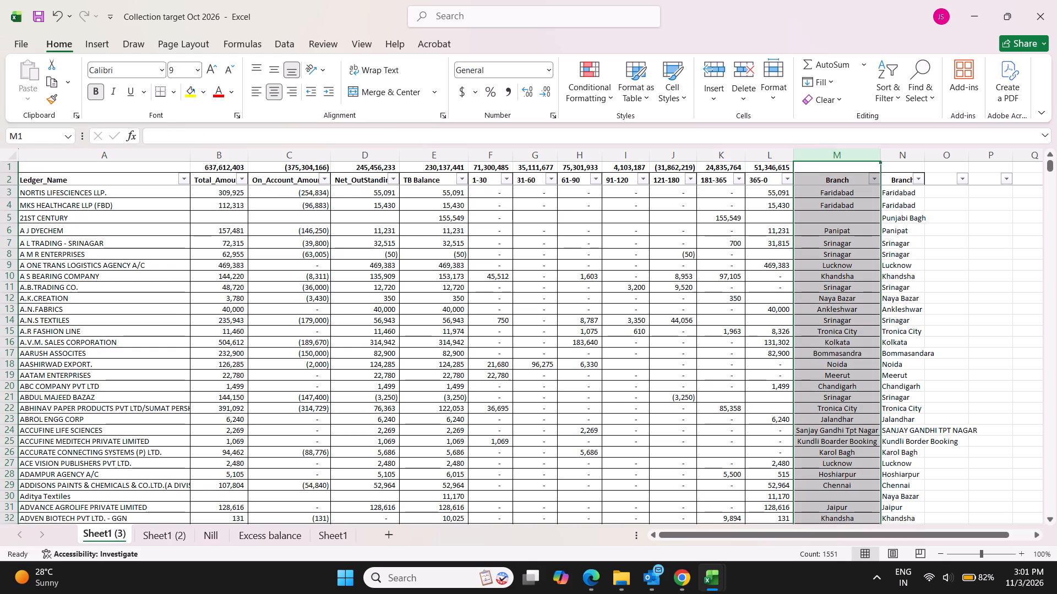
right_click(833, 287)
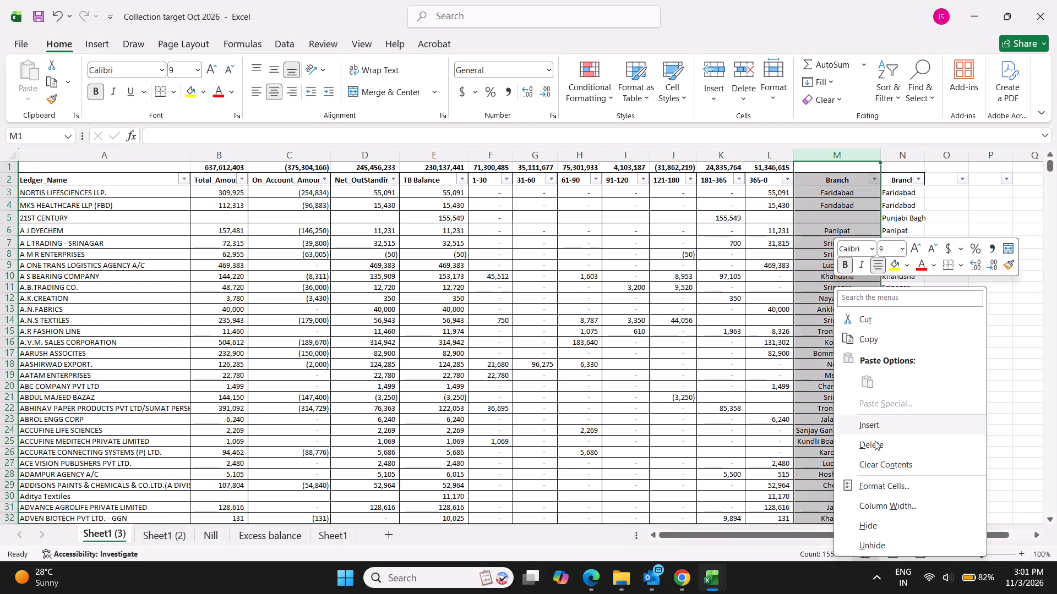
left_click(875, 441)
left_click(984, 304)
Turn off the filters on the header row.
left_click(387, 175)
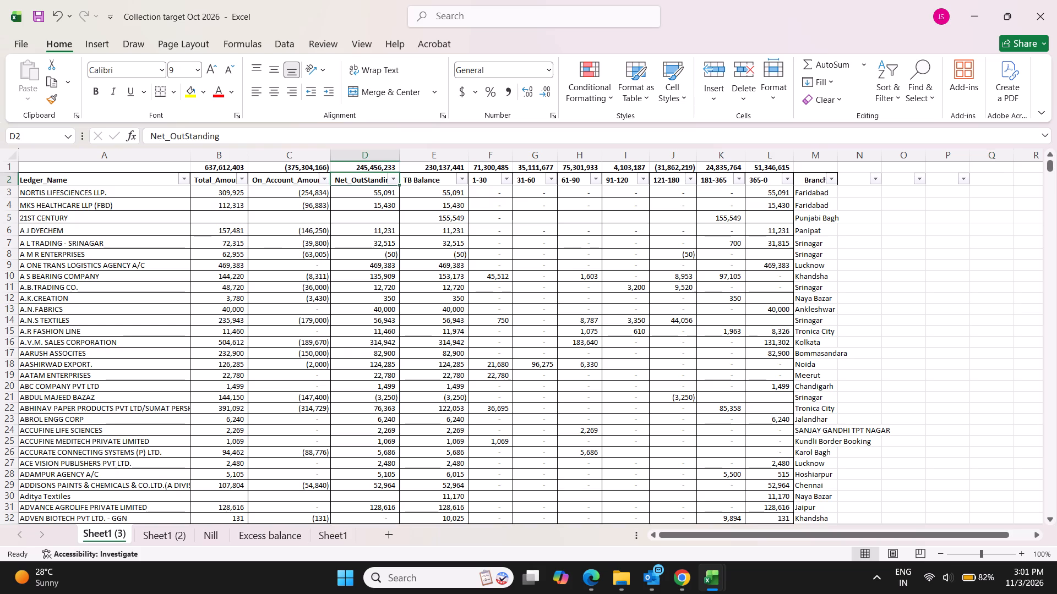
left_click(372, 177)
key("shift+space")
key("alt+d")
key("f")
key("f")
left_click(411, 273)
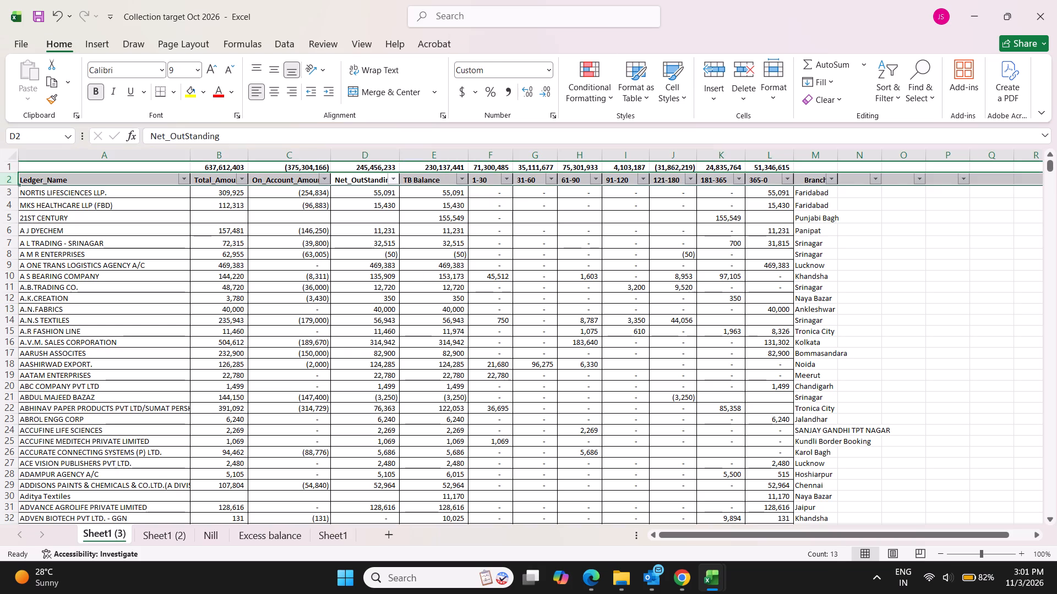
Apply All Borders to the whole ledger table, from the Ledger_Name header through the Branch column's last row.
left_click(45, 177)
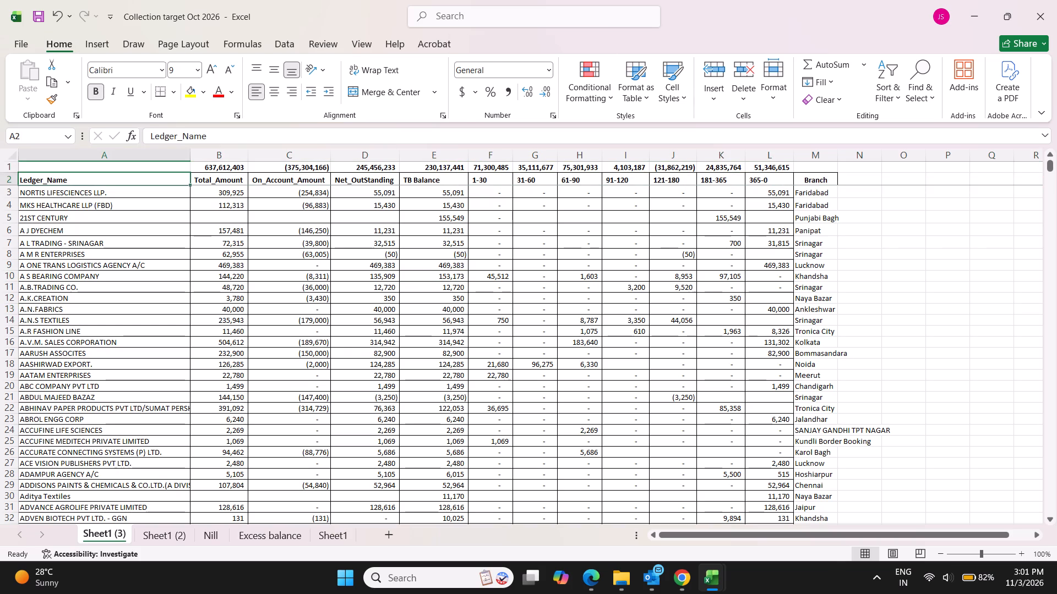
key("shift+Right")
key("shift+Right")
key("shift+Right")
key("shift+Right")
key("shift+Right")
key("shift+Right")
key("shift+Right")
key("shift+Right")
key("shift+Right")
key("shift+Right")
key("shift+Right")
key("shift+Right")
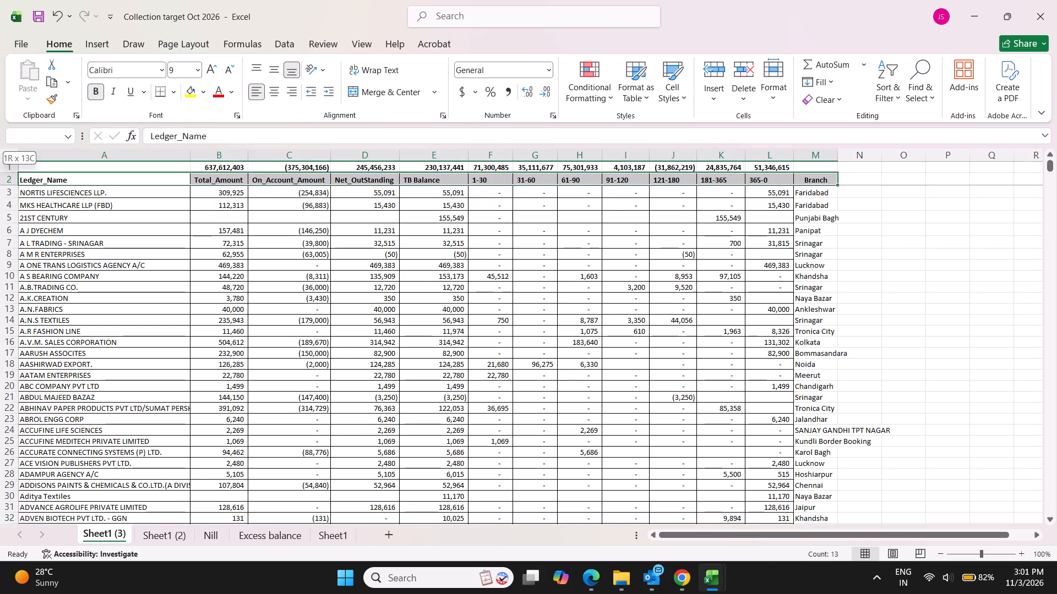
key("ctrl+shift+Down")
key("shift+Down")
key("shift+Up")
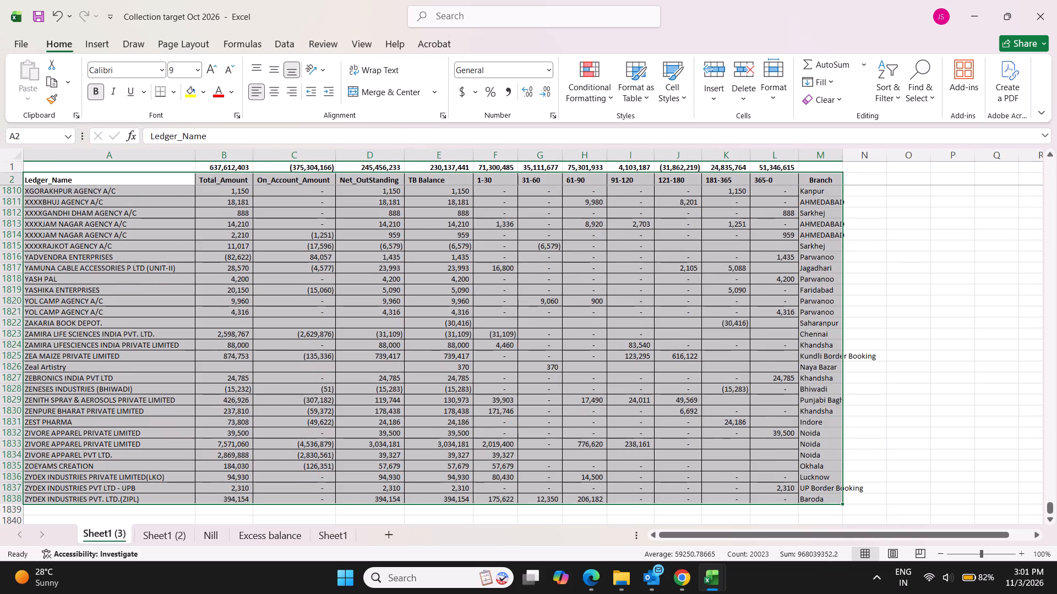
left_click(174, 89)
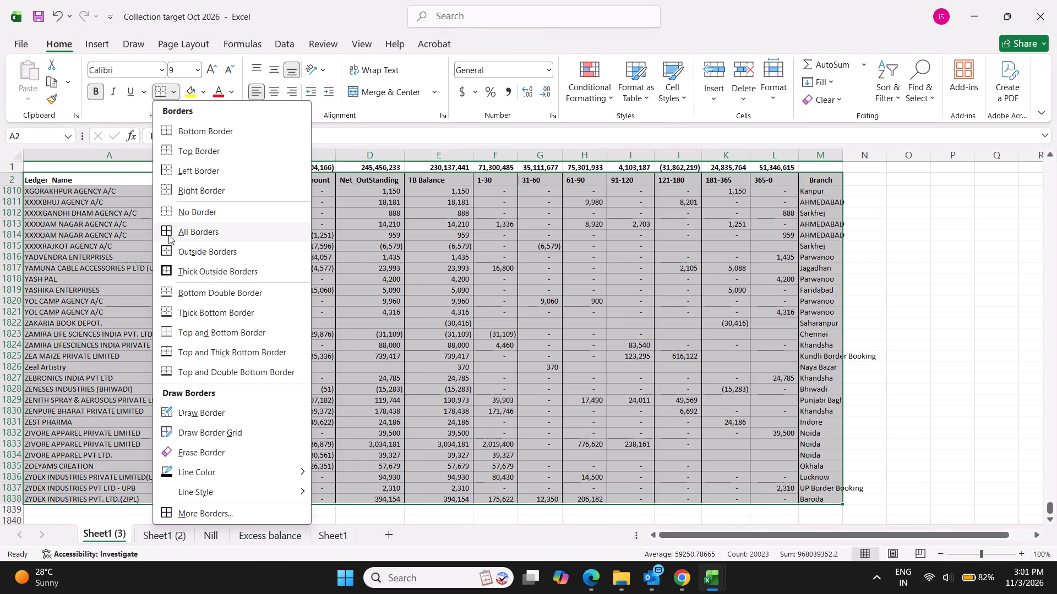
left_click(168, 235)
left_click(80, 302)
Replace every "x" in the Ledger_Name column with nothing.
scroll(148, 246, "up", 1)
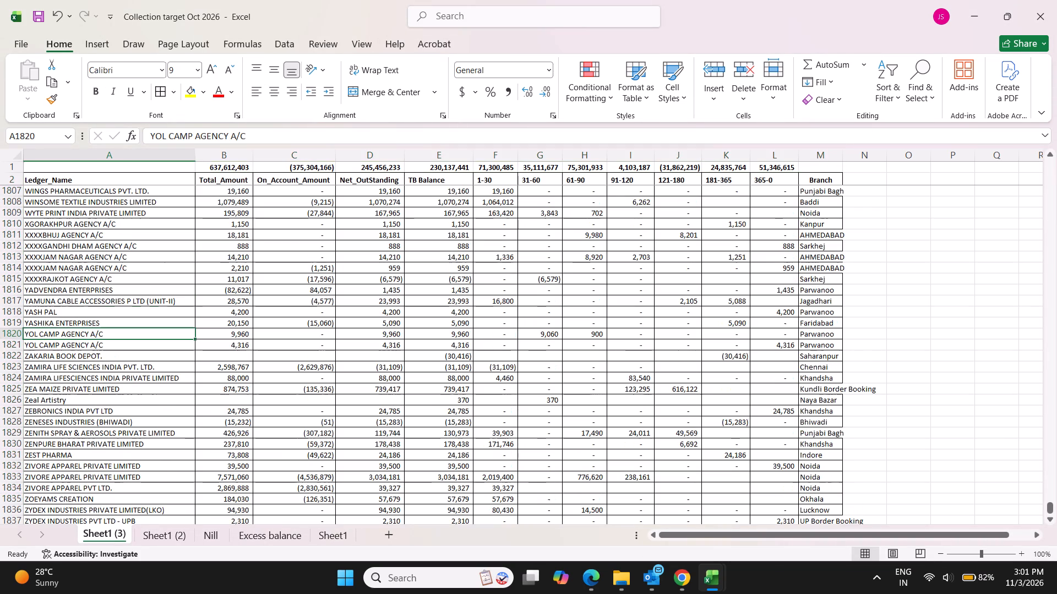
left_click(95, 151)
key("ctrl+f")
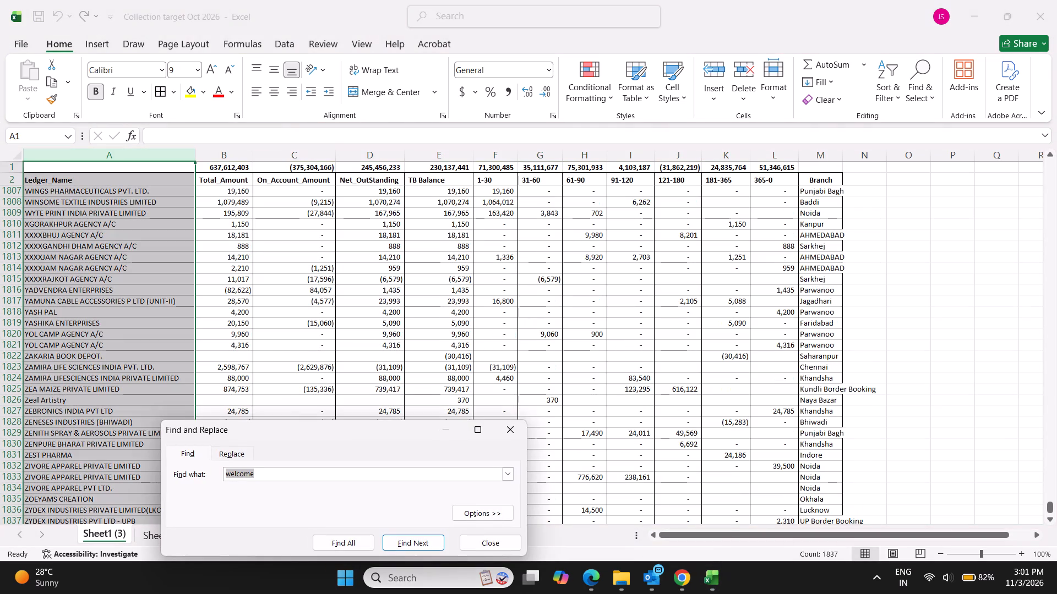
key("x")
left_click(227, 455)
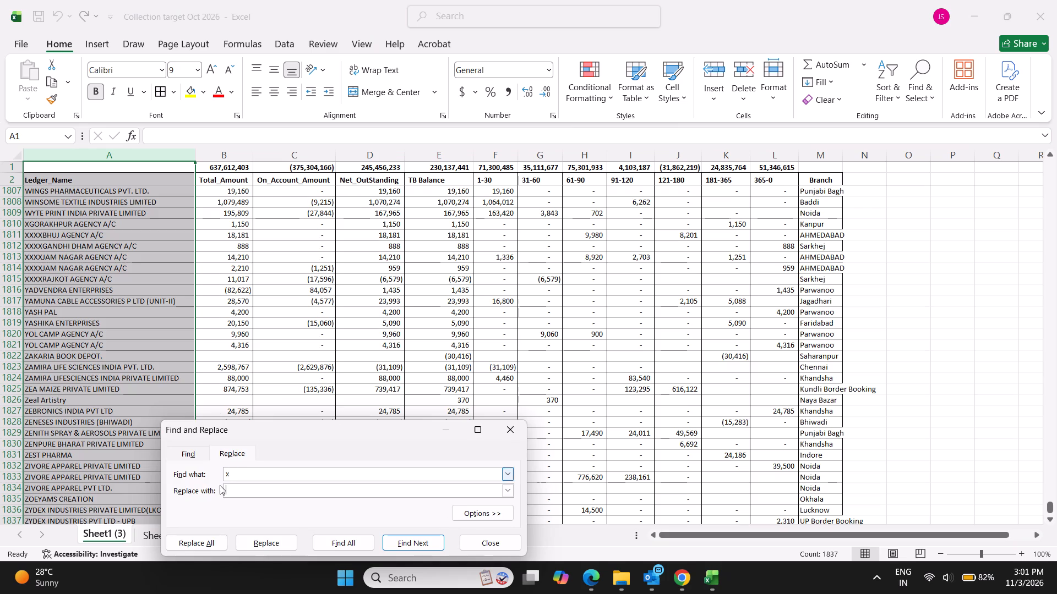
left_click(195, 540)
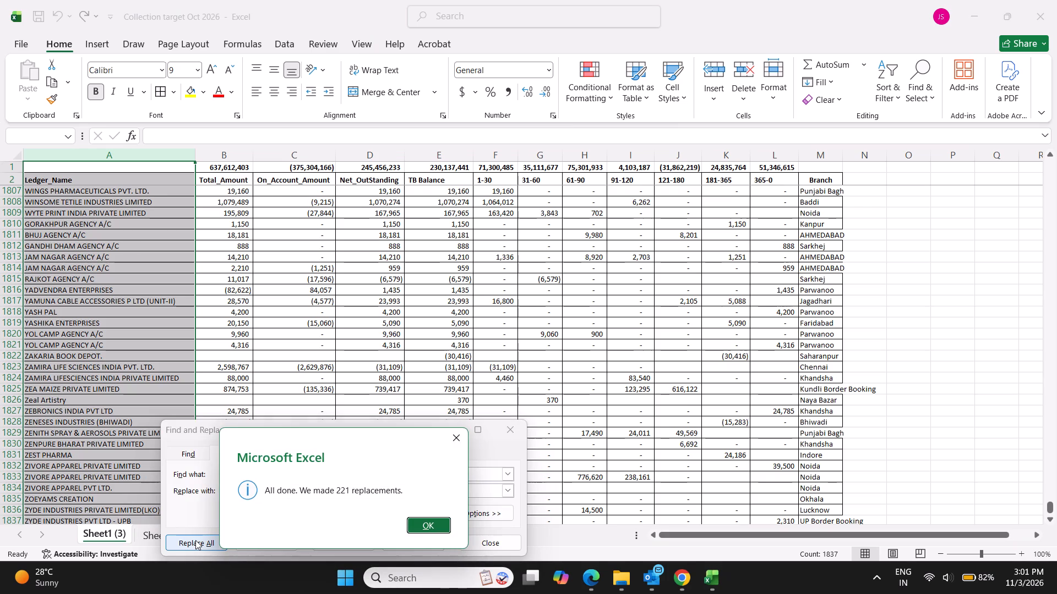
key("Escape")
key("Escape")
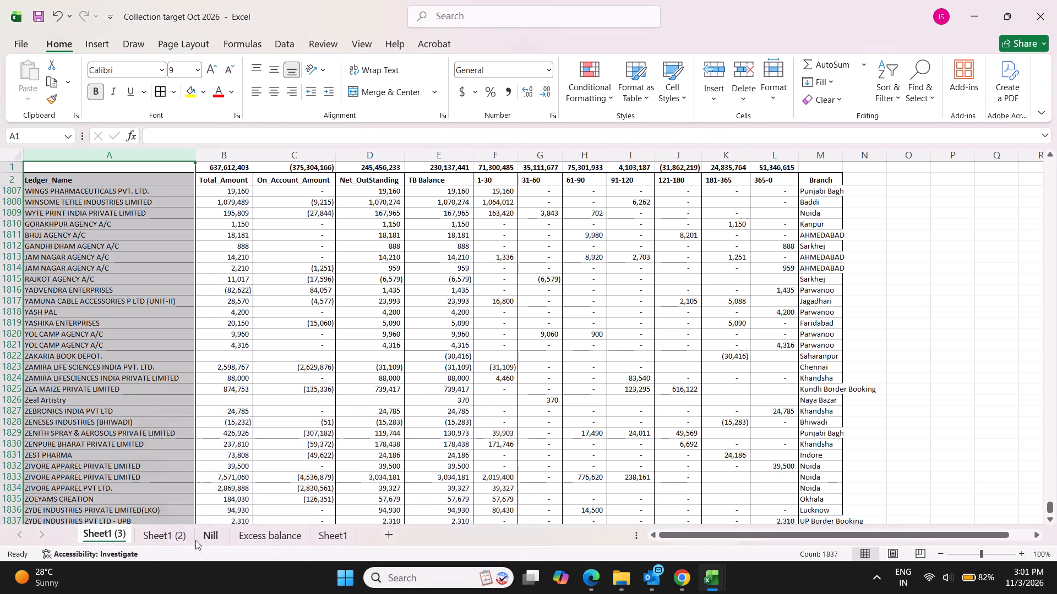
Add filters to the header row of the ledger table.
left_click(89, 401)
key("Escape")
key("ctrl+Up")
key("Up")
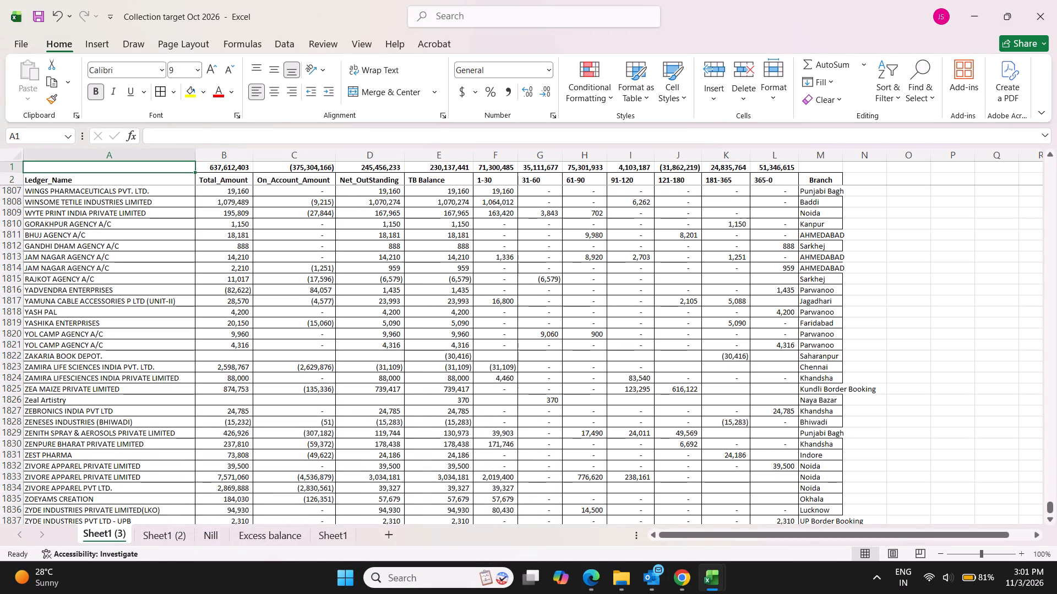
key("Up")
key("Down")
key("Down")
key("Down")
key("Up")
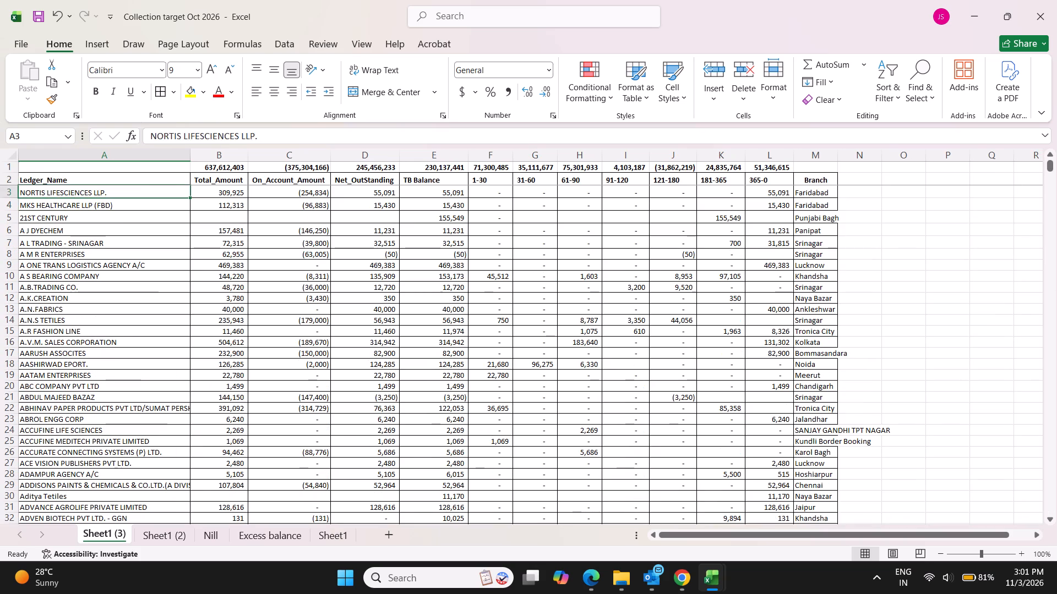
key("Up")
key("shift+space")
key("alt+d")
key("f")
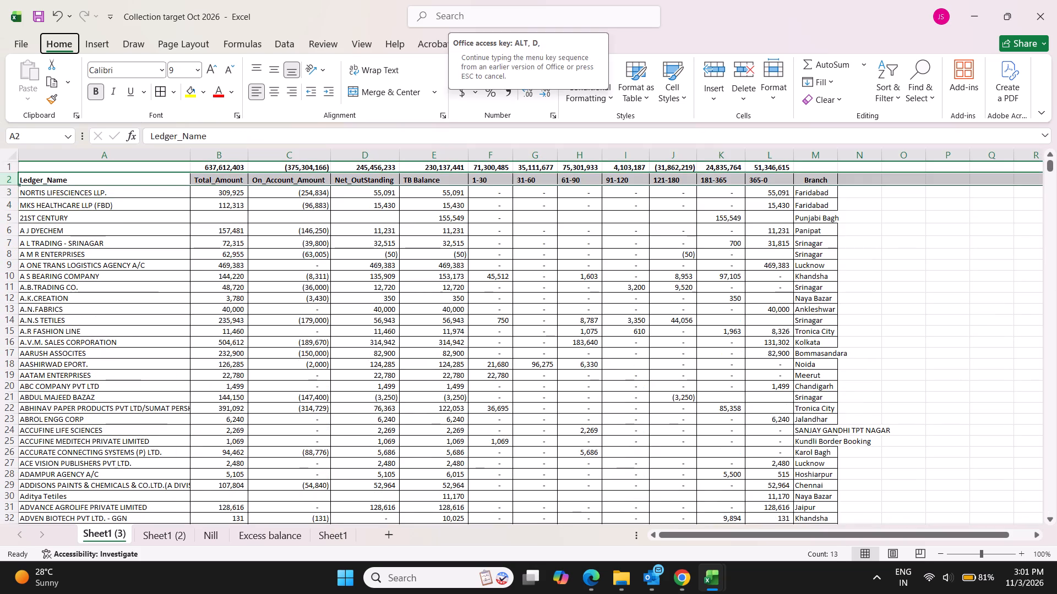
key("f")
Sort the ledger table by Ledger_Name from A to Z.
left_click(13, 156)
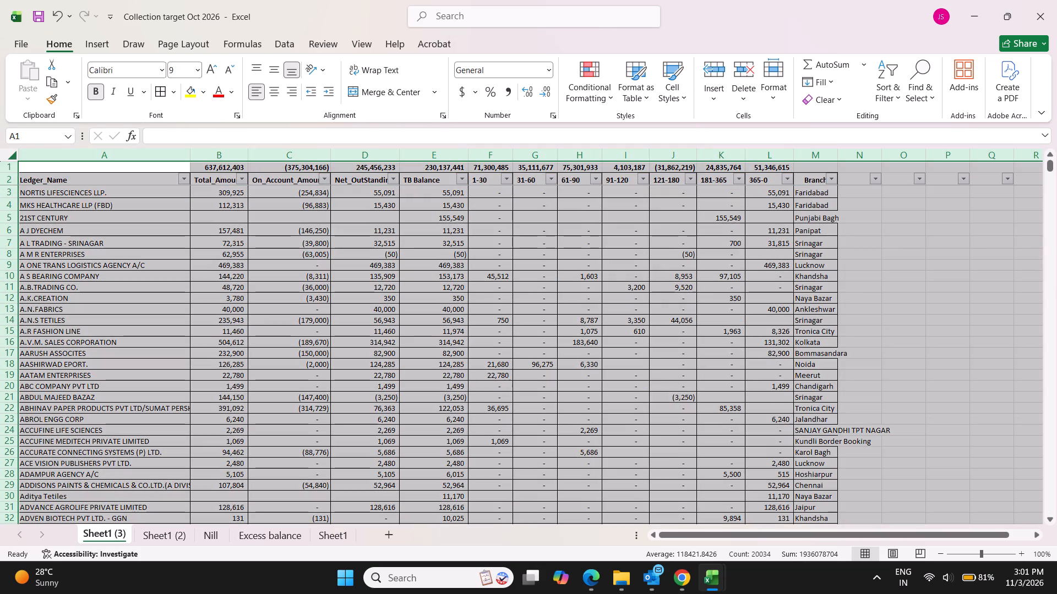
left_click(188, 178)
left_click(105, 196)
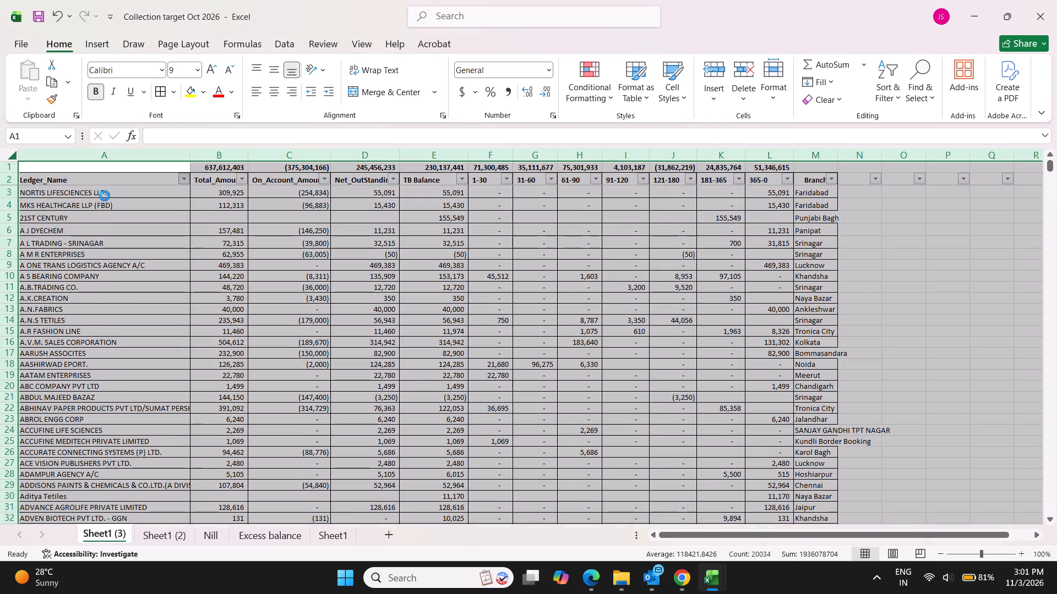
left_click(110, 286)
key("Escape")
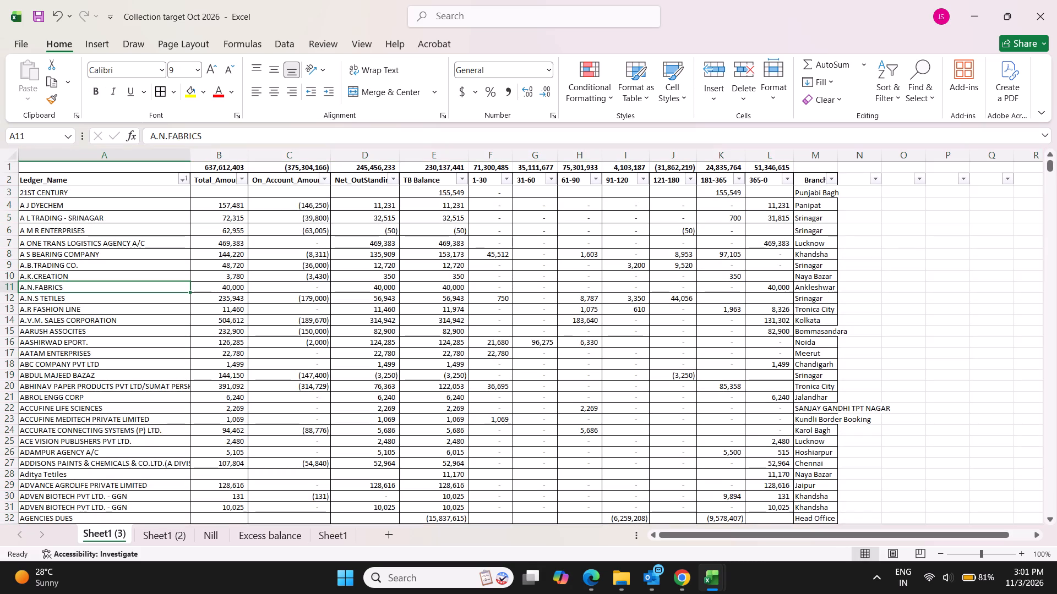
Remove the filters from the header row of the sorted ledger table.
left_click(121, 179)
key("shift+space")
key("alt+d")
key("f")
key("f")
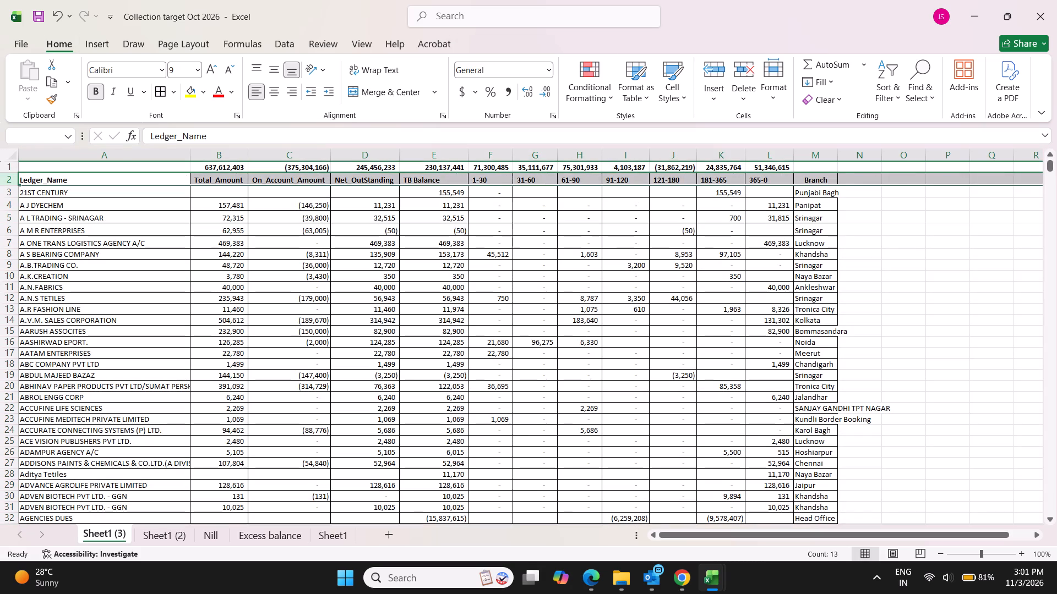
left_click(449, 303)
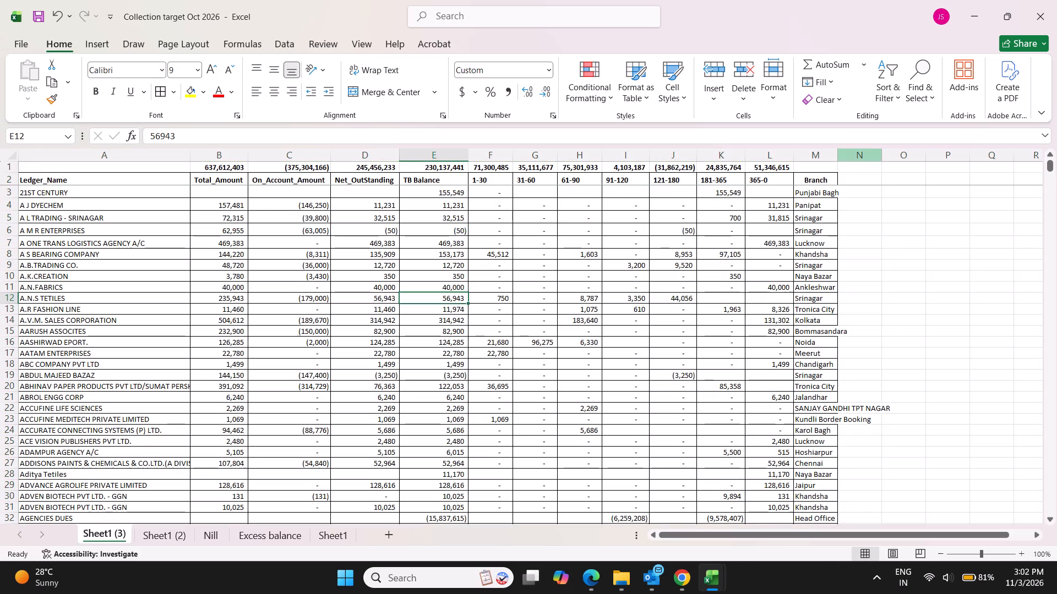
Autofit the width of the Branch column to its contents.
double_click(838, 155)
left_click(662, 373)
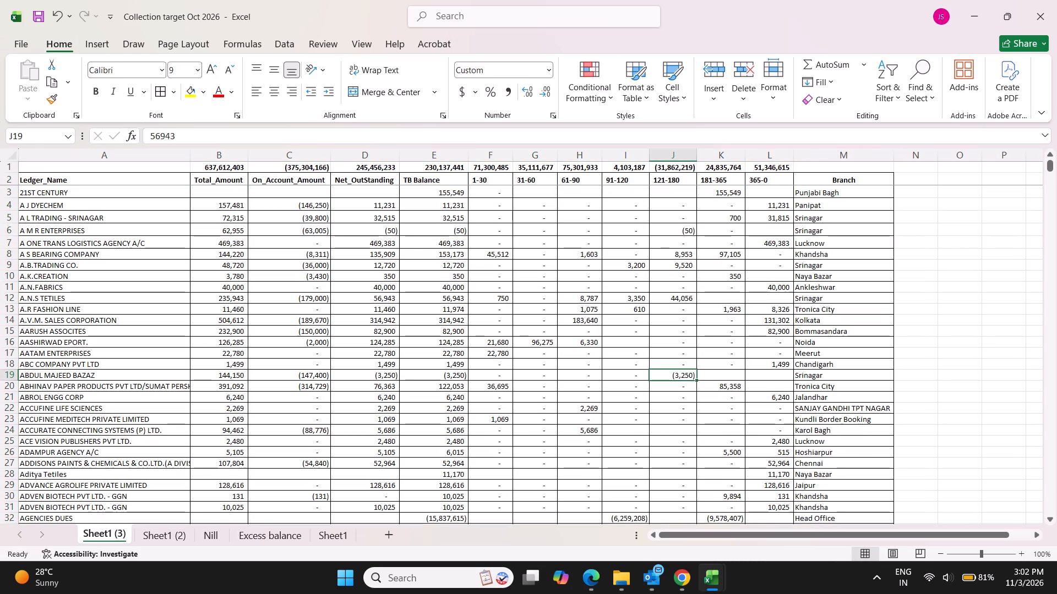
Examine the sorted ledger names from the top of the list for duplicate customer entries.
left_click(60, 201)
key("Down")
key("Down")
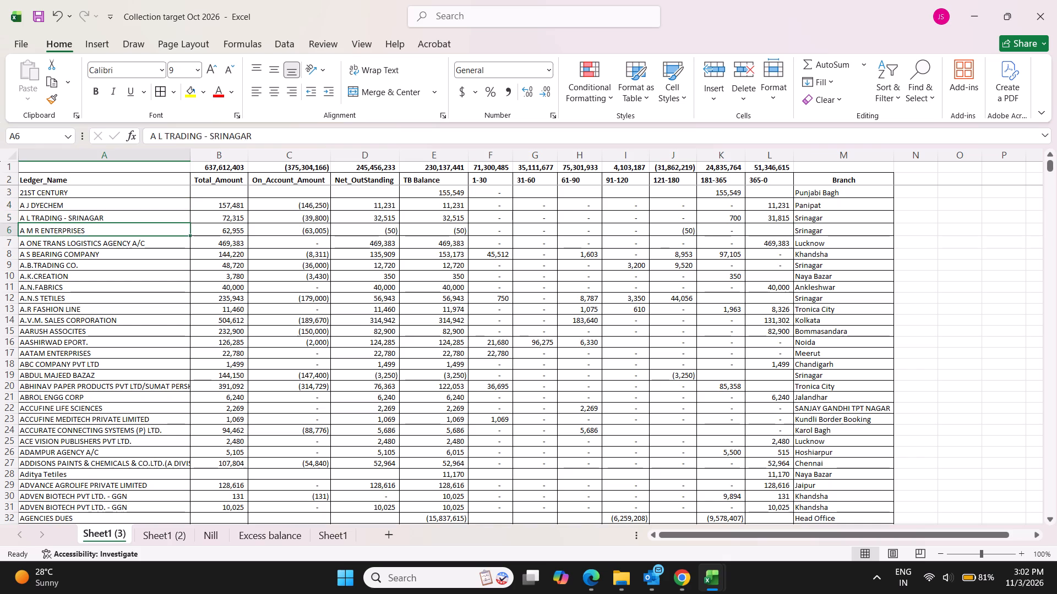
key("Down")
key("Down")
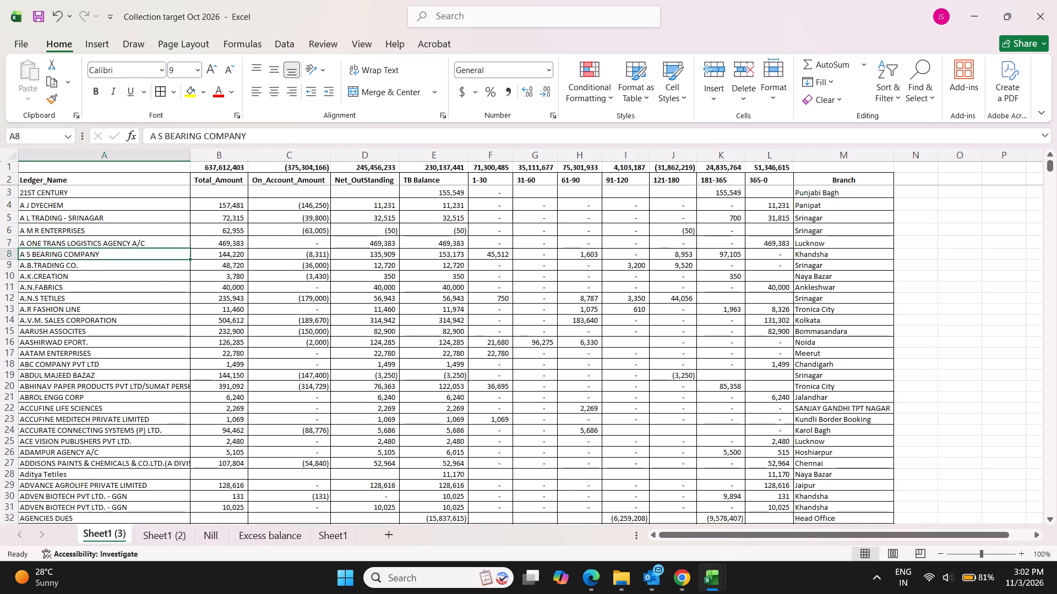
key("Down")
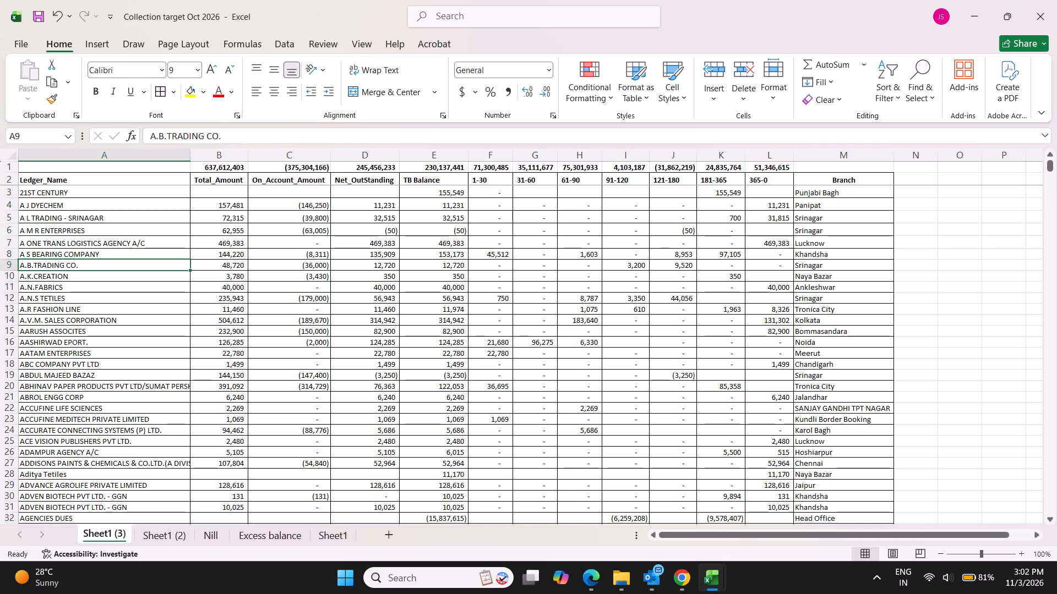
key("Down")
key("Down")
key("Down")
key("Down")
key("Down")
key("Down")
key("Down")
key("Down")
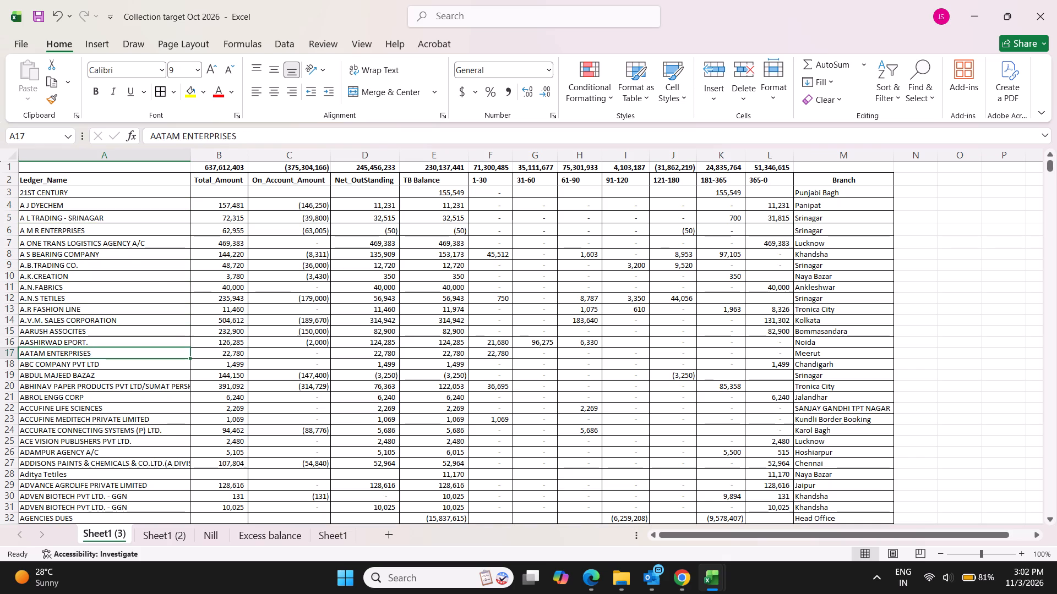
key("Down")
key("Down")
key("Down")
key("Down")
key("Down")
key("Down")
key("Down")
key("Down")
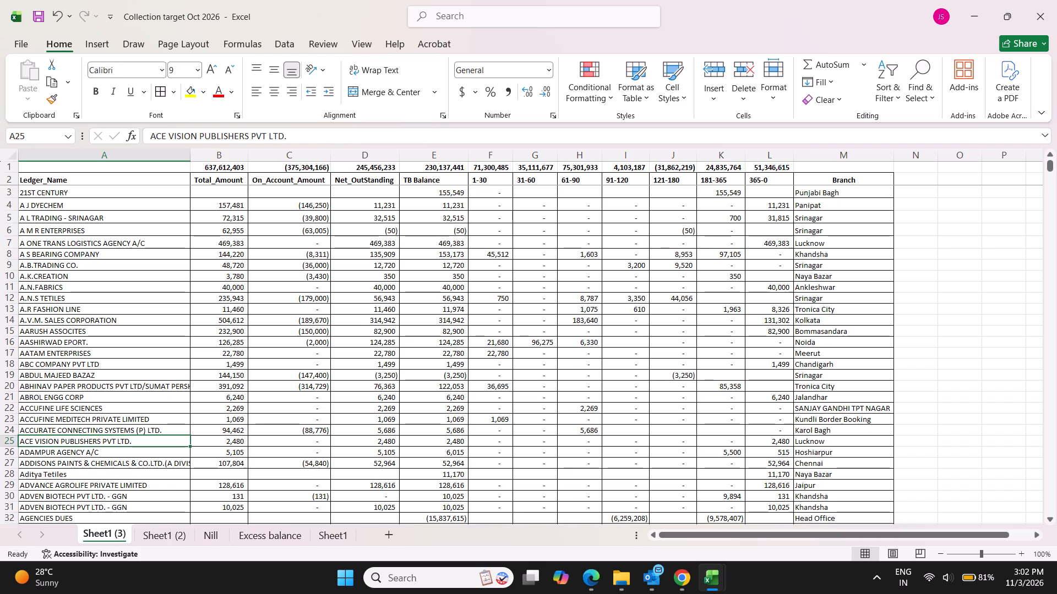
scroll(569, 432, "down", 3)
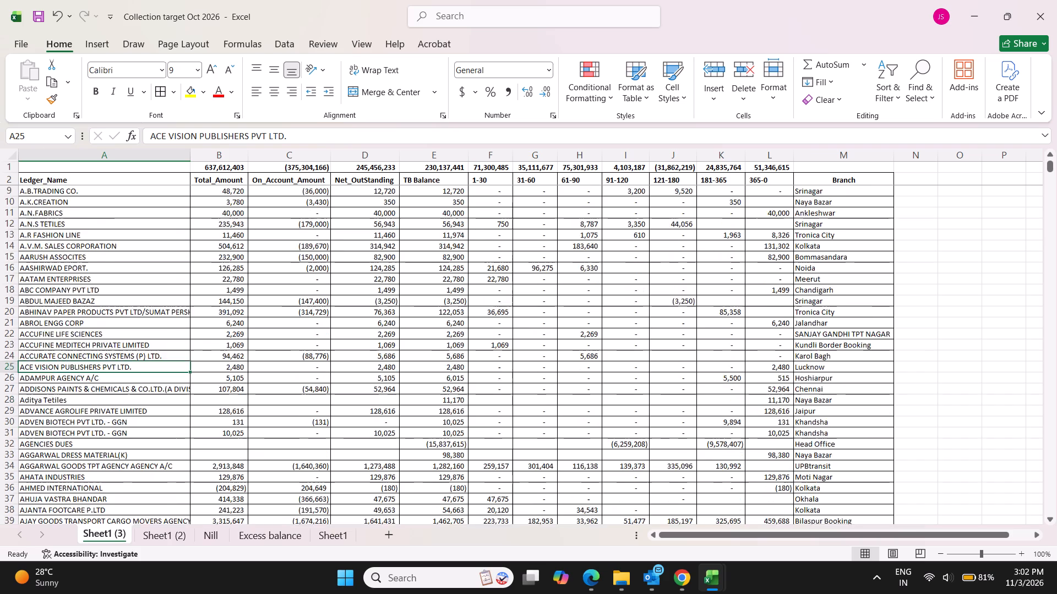
scroll(569, 432, "down", 2)
left_click(78, 240)
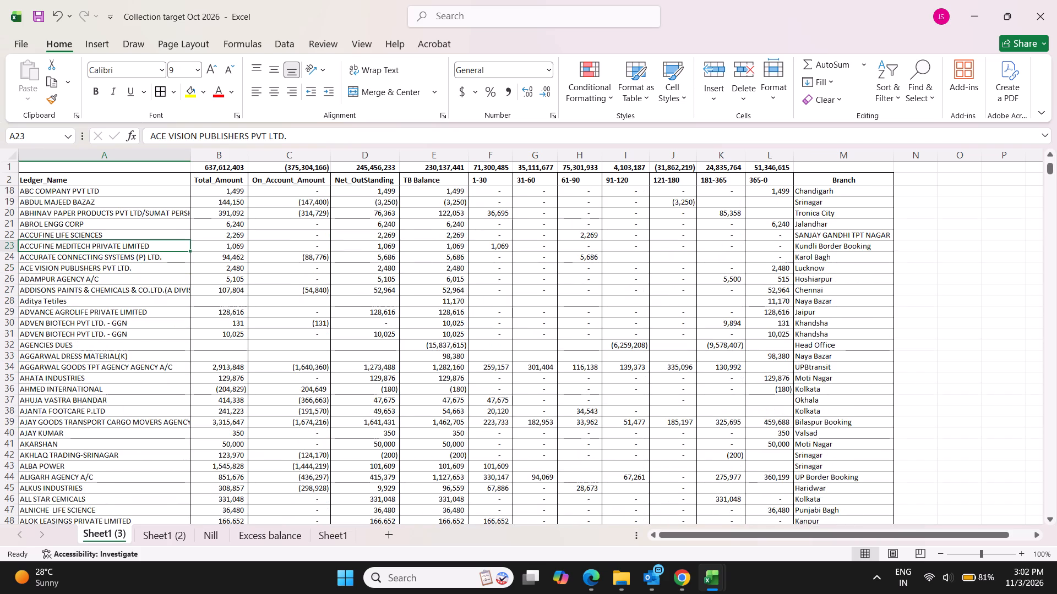
left_click(73, 234)
key("shift+space")
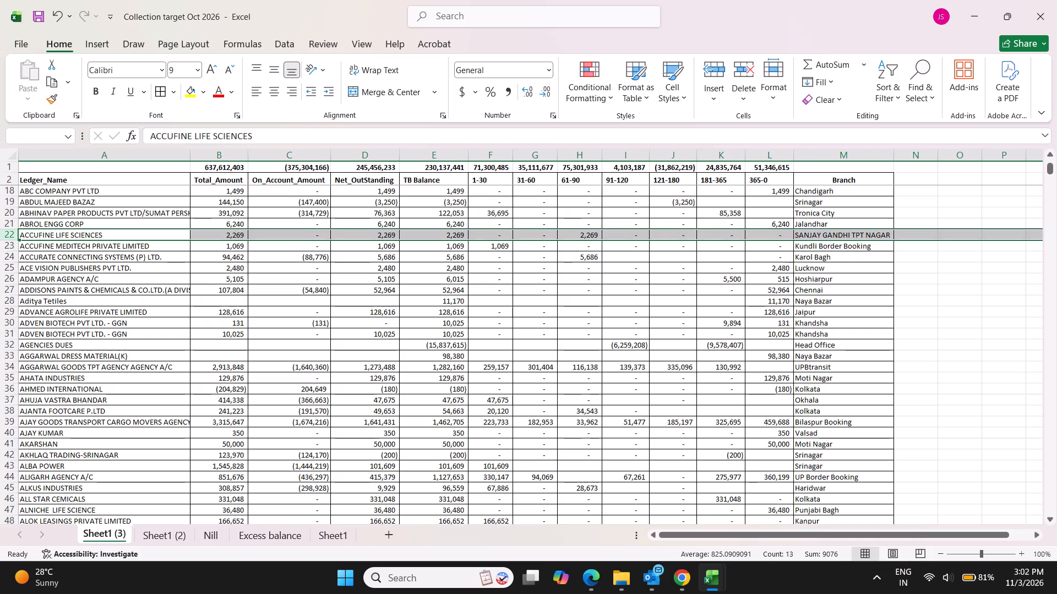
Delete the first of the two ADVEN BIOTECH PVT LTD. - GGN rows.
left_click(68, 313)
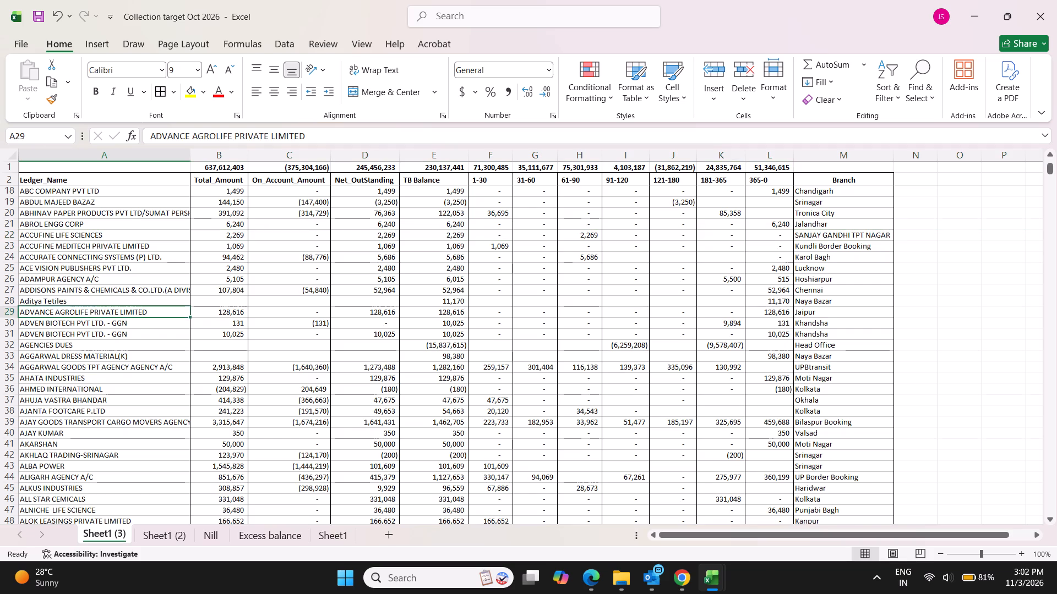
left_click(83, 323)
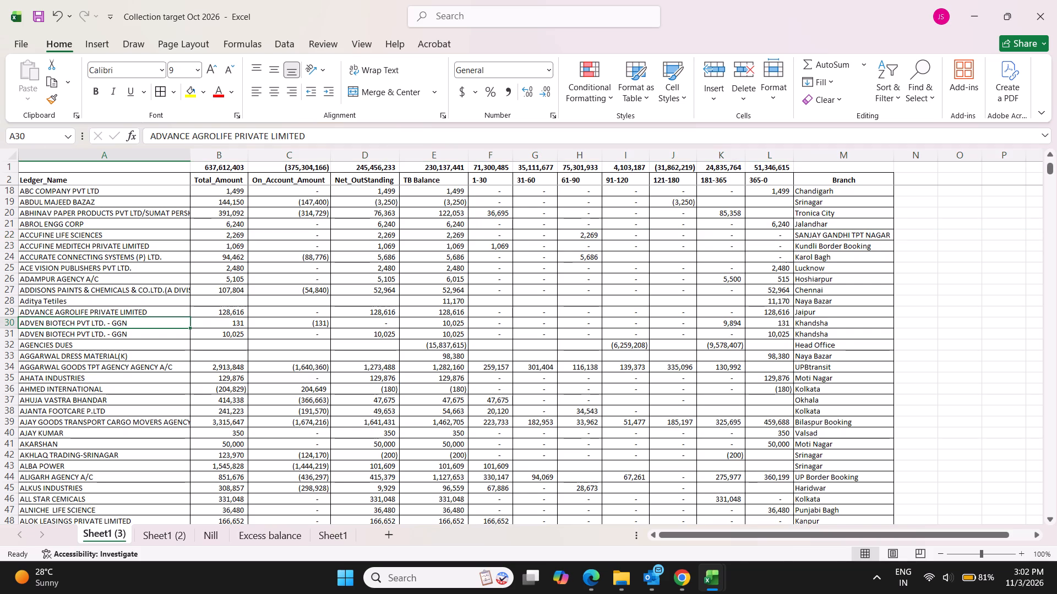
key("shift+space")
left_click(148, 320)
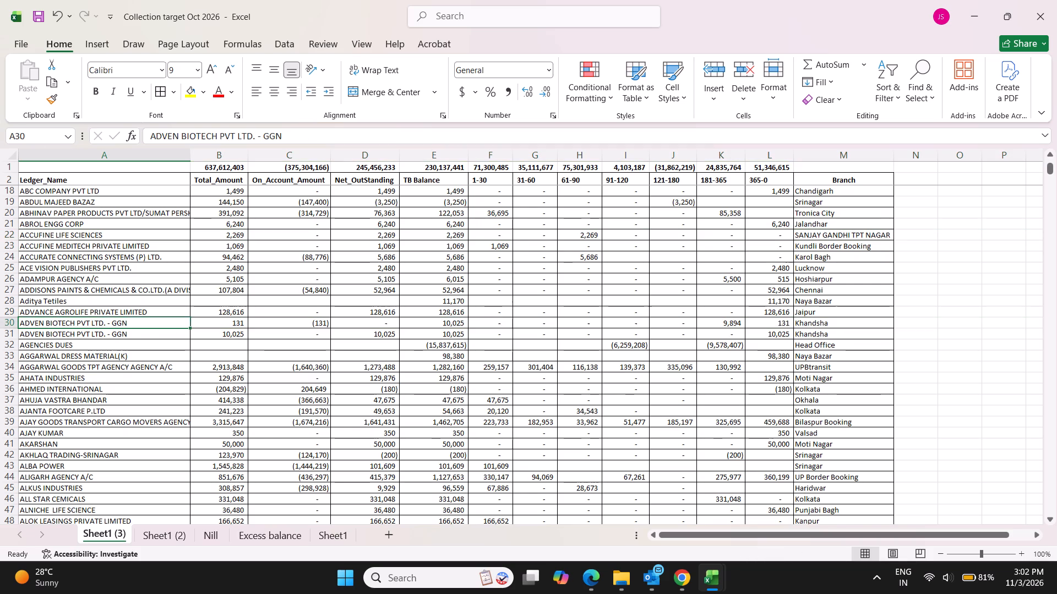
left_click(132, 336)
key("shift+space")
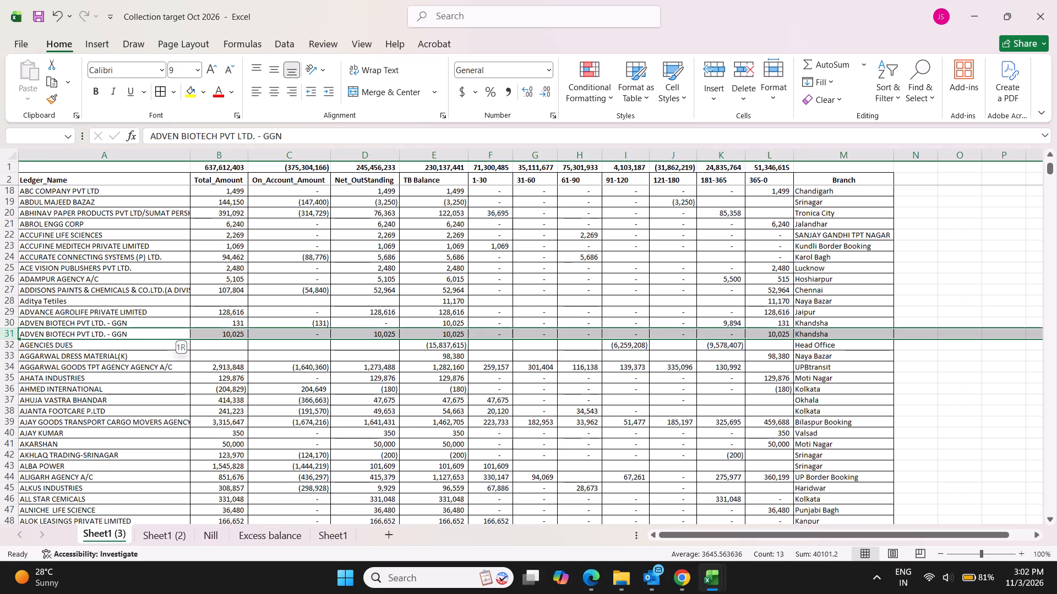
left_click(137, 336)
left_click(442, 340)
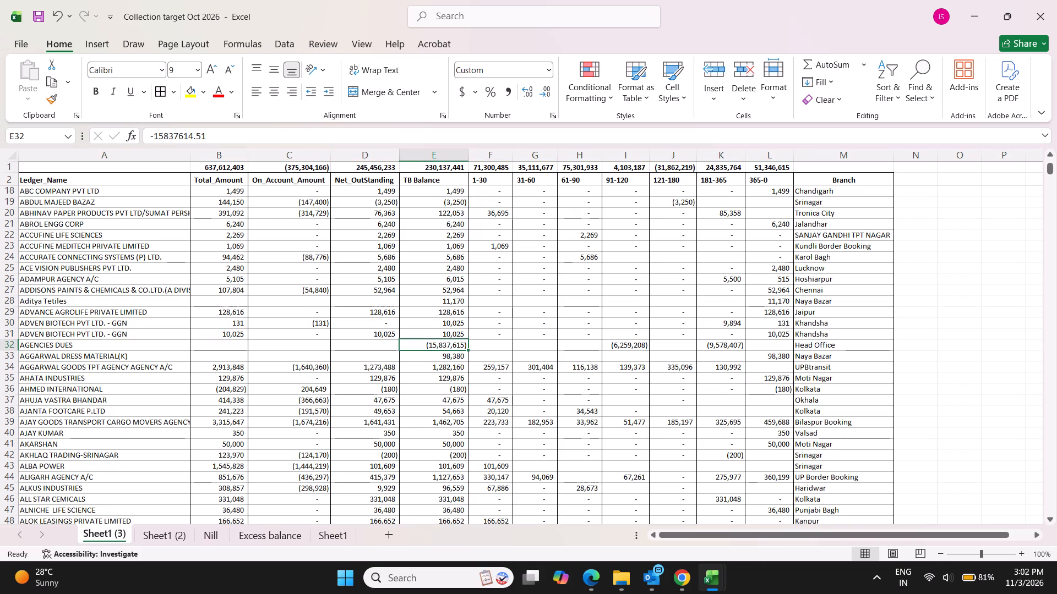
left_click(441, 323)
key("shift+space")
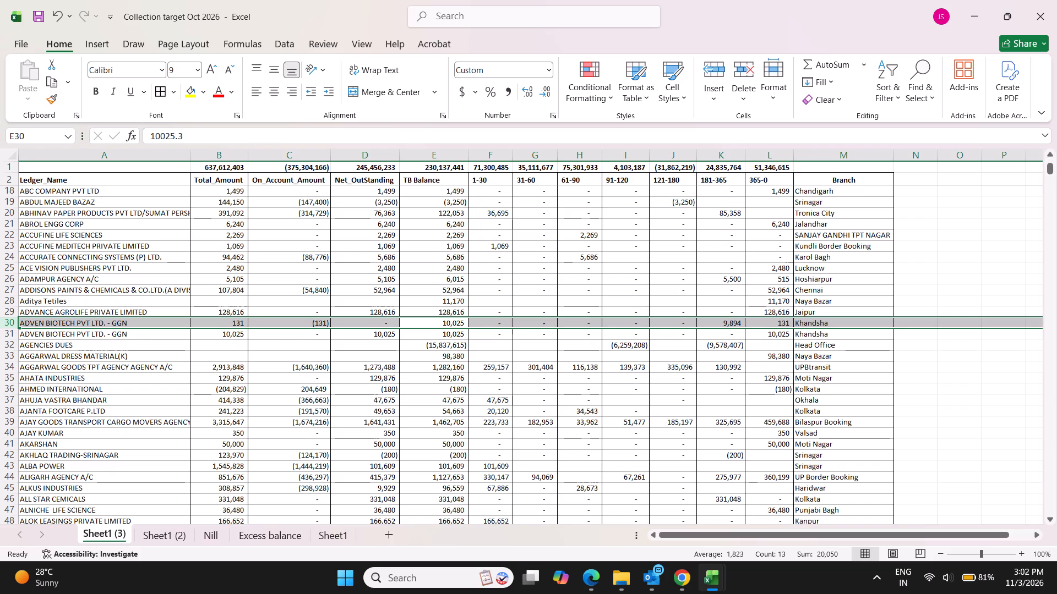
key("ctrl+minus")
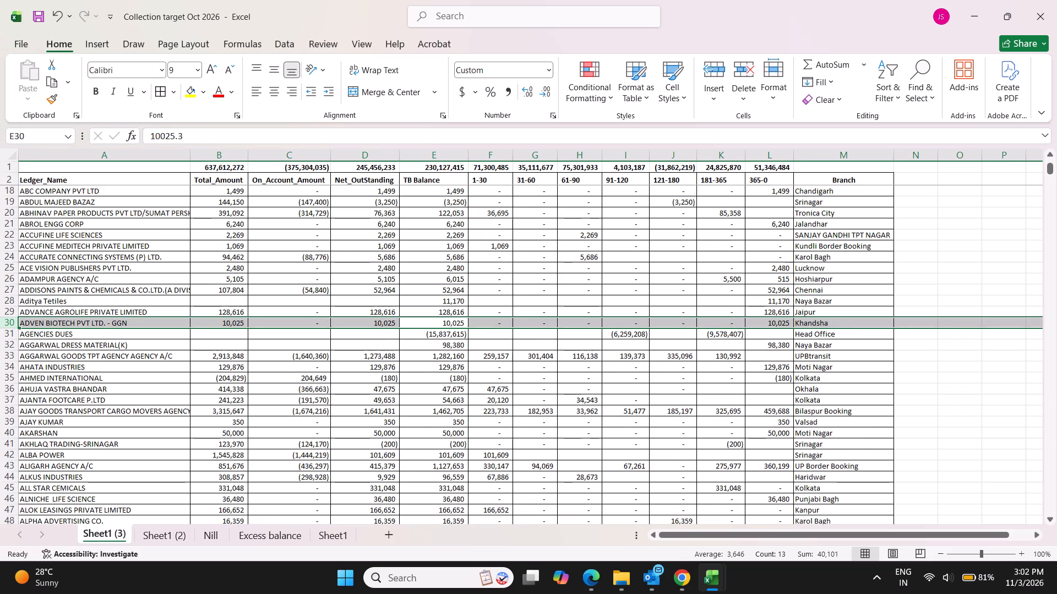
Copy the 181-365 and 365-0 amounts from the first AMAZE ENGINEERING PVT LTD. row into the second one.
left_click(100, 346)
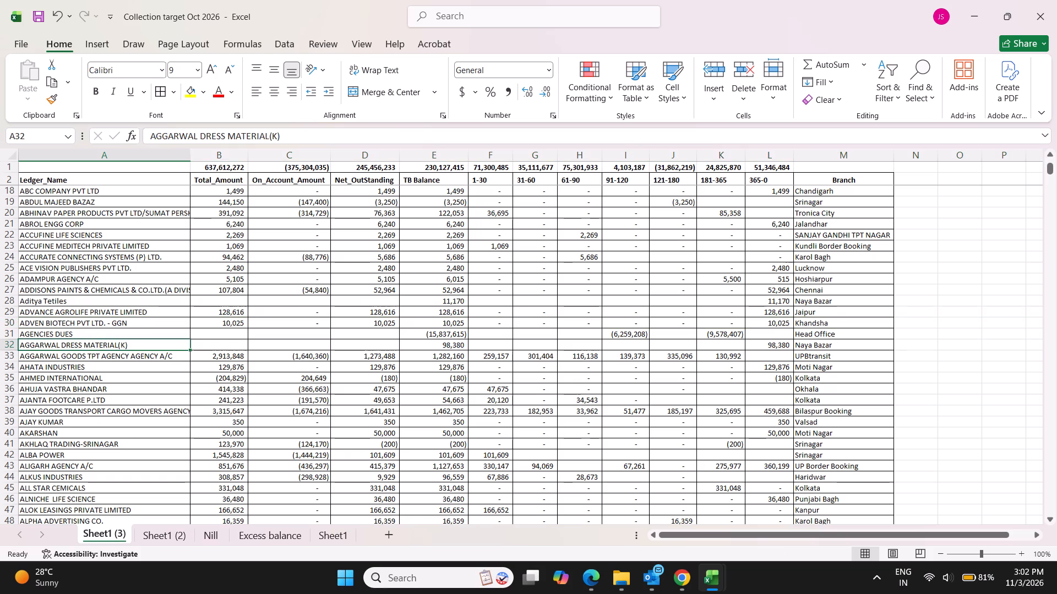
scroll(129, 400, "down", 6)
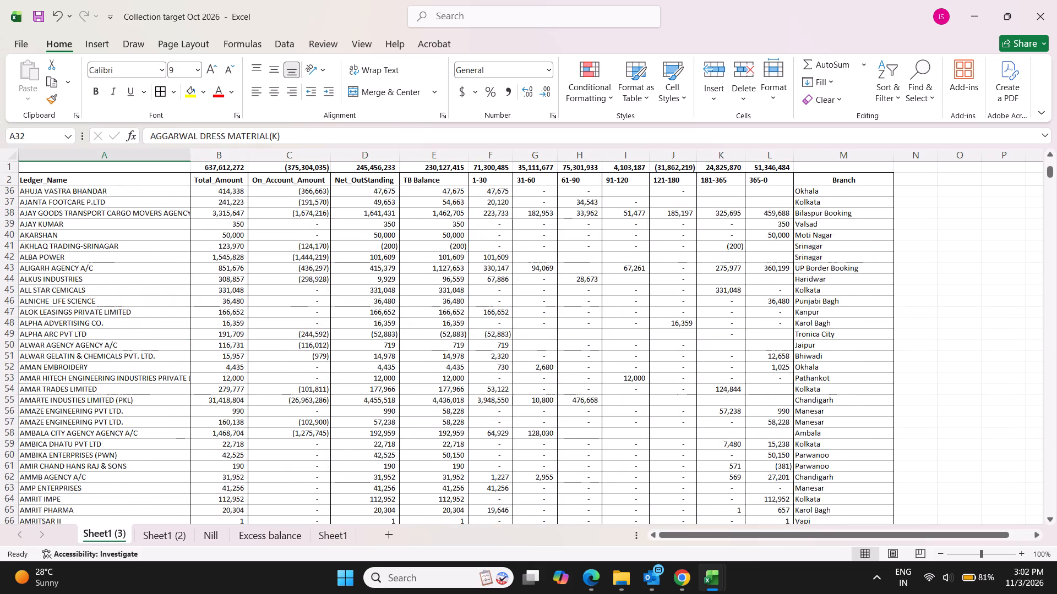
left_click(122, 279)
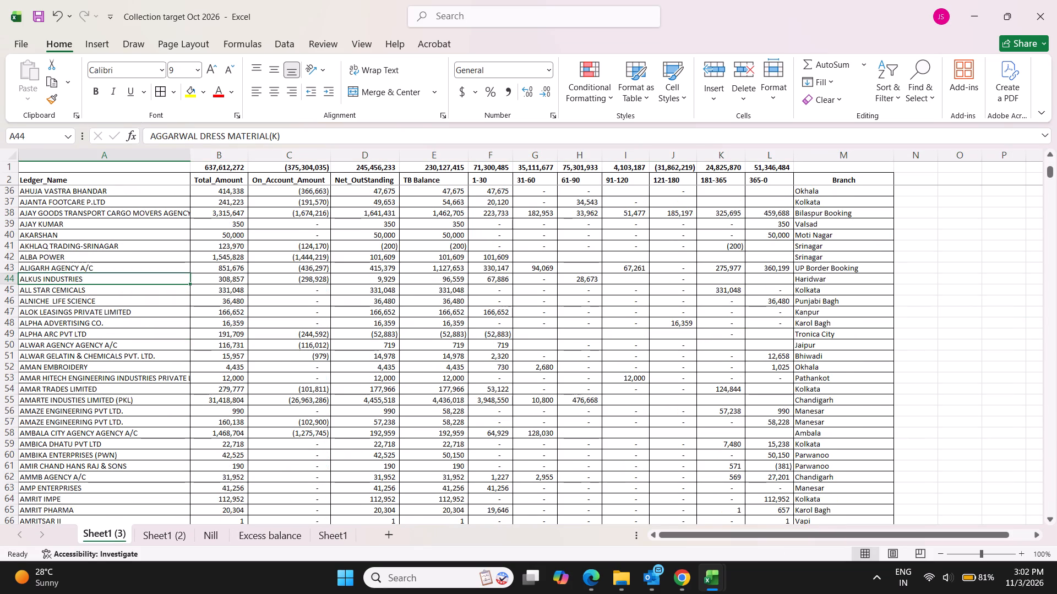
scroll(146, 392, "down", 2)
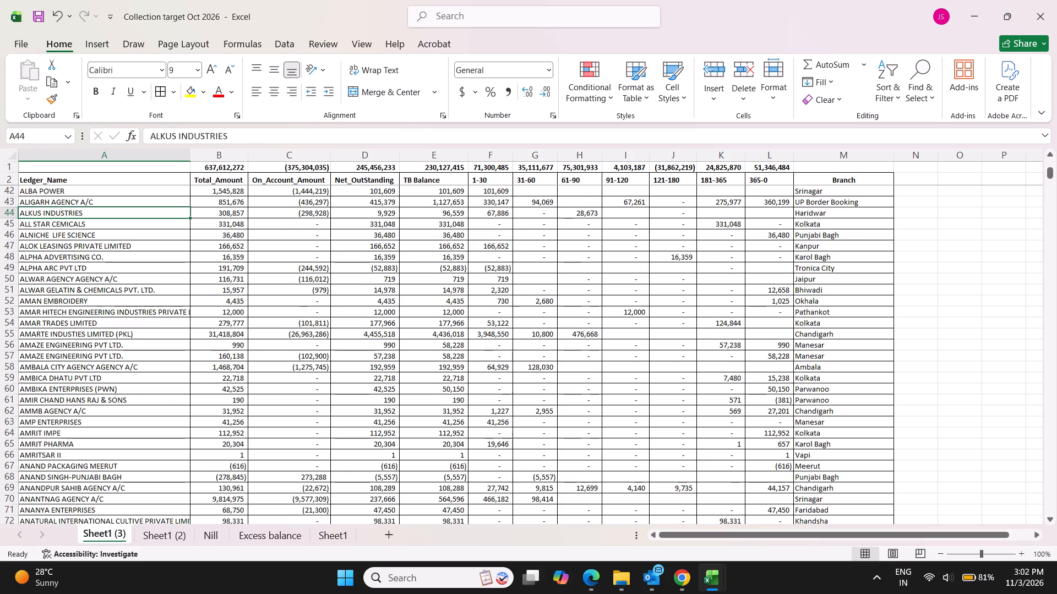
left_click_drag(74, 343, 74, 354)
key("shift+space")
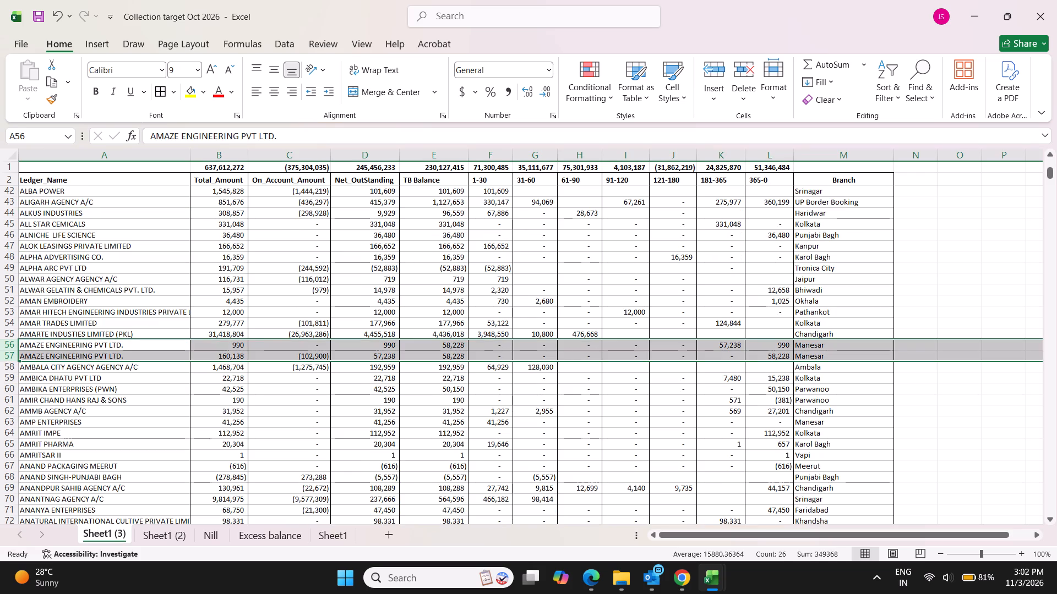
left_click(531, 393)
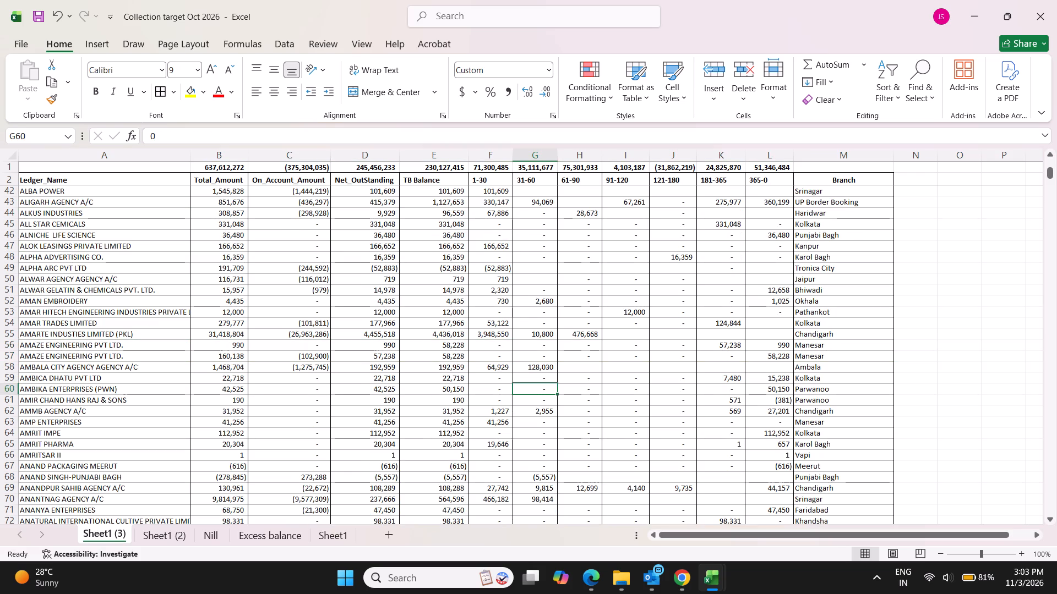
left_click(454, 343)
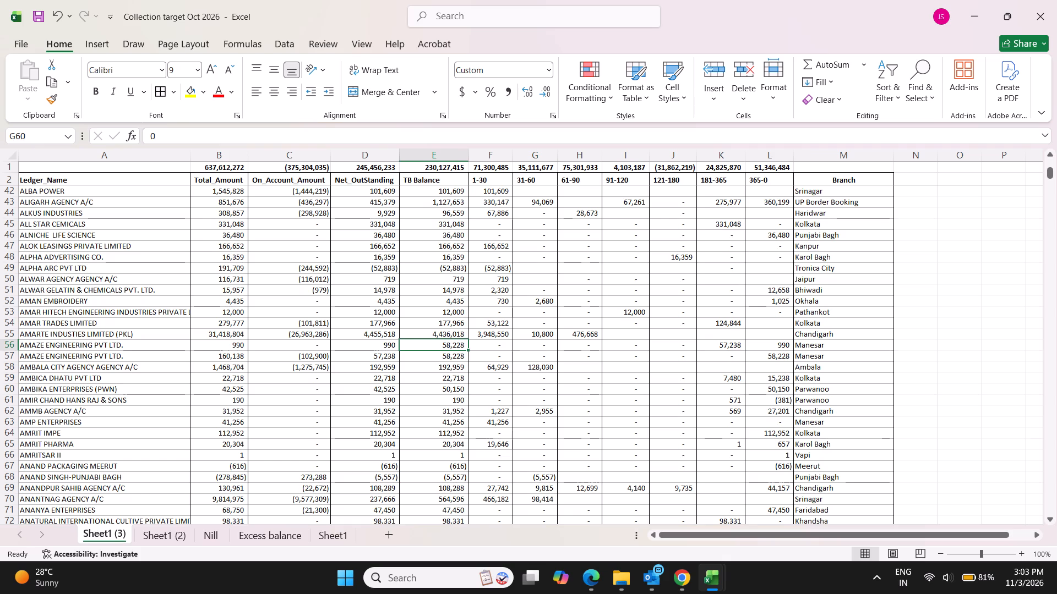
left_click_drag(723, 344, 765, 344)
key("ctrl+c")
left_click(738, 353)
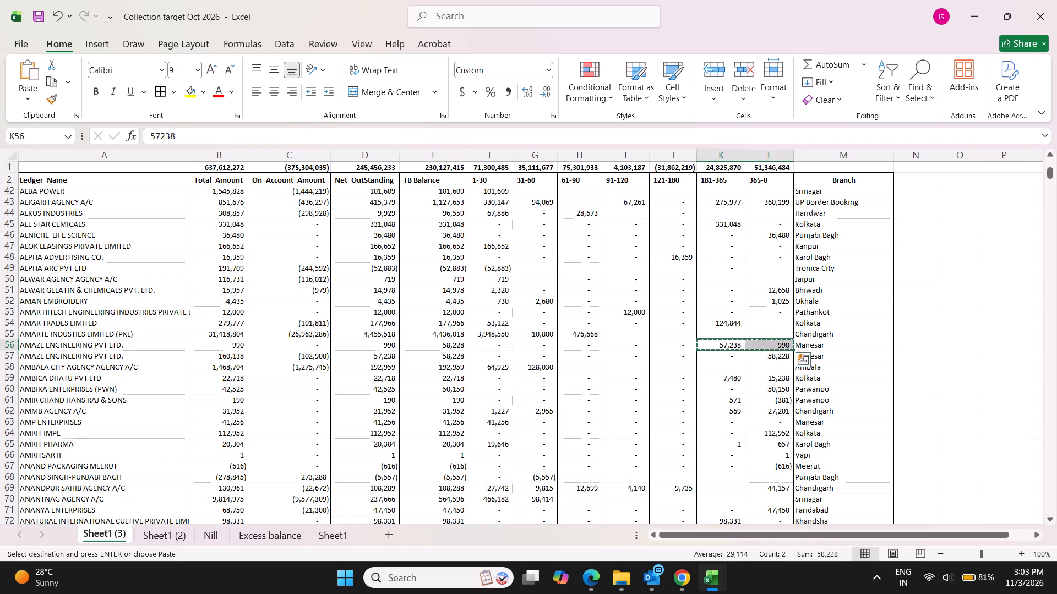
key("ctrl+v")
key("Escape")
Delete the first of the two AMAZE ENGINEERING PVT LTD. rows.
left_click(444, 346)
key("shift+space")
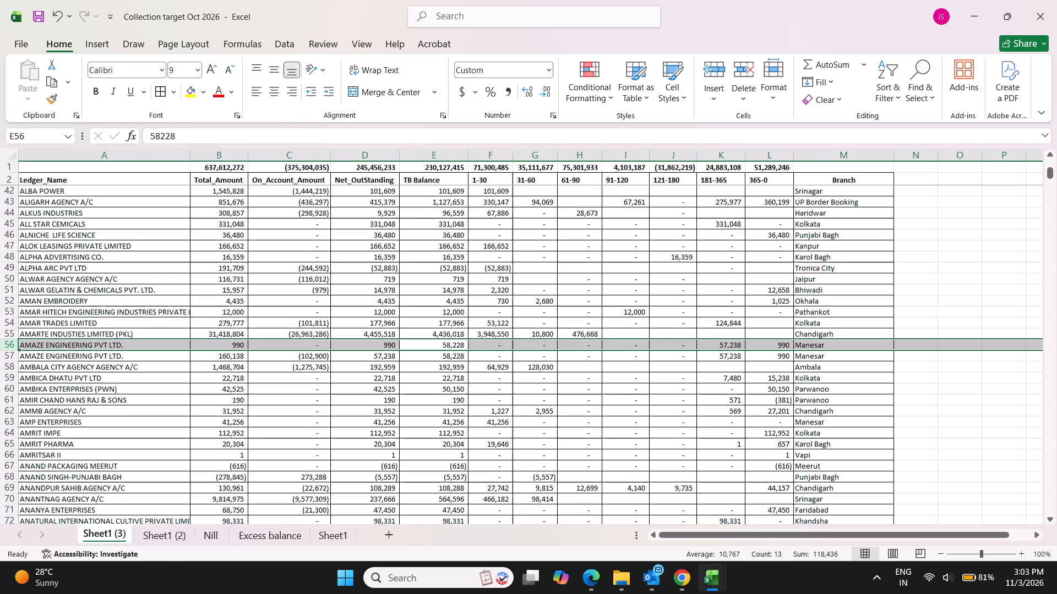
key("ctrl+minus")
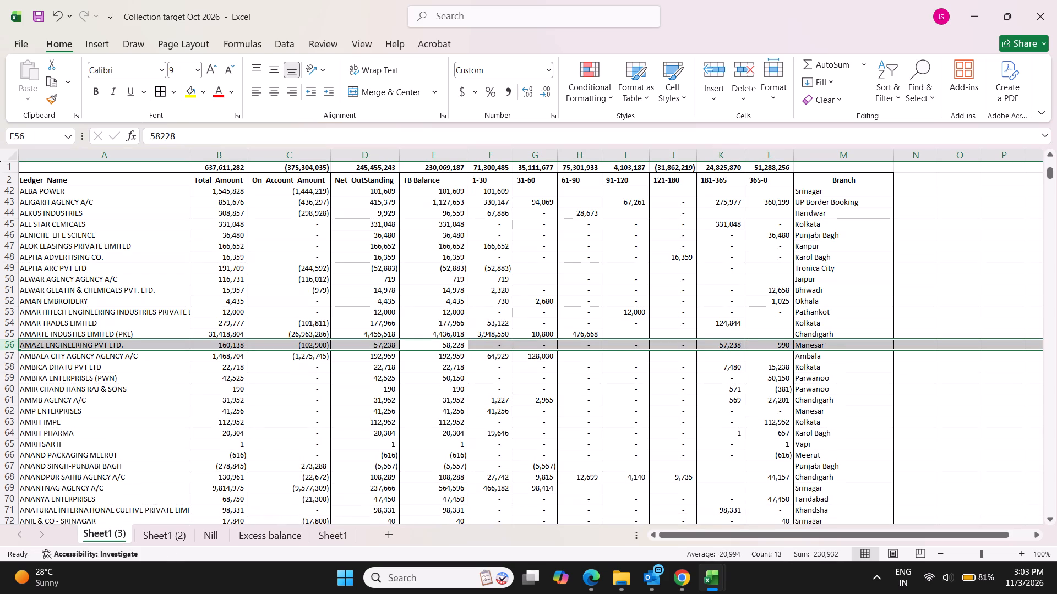
Undo the recent edits, including row deletions, the Ledger_Name sort and "x" replacement, back to where both Branch columns exist.
left_click(418, 420)
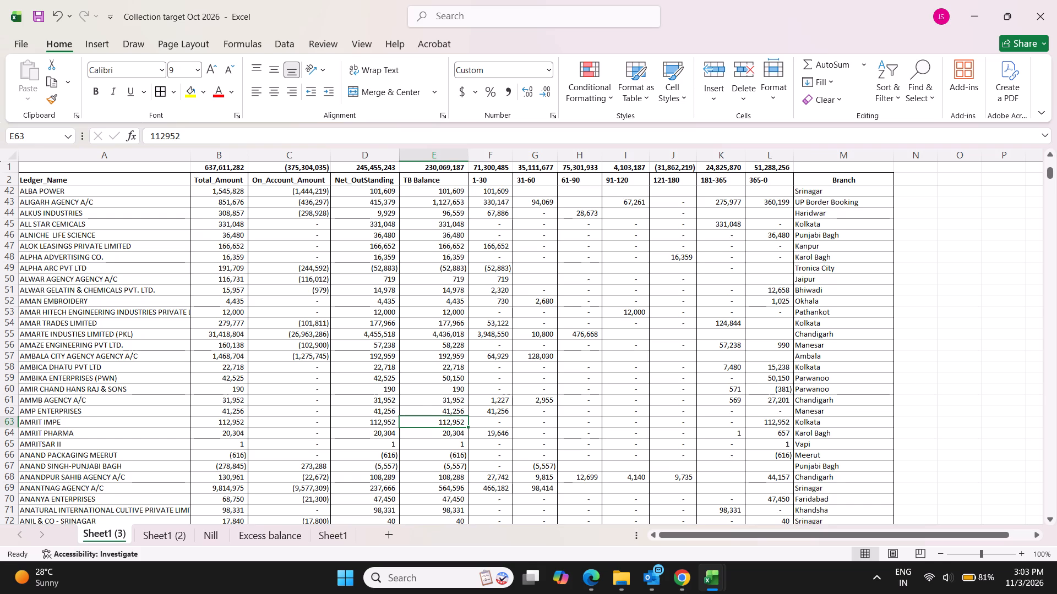
key("ctrl+z")
key("ctrl+z")
key("ctrl+z")
key("ctrl+z")
key("ctrl+z")
key("ctrl+z")
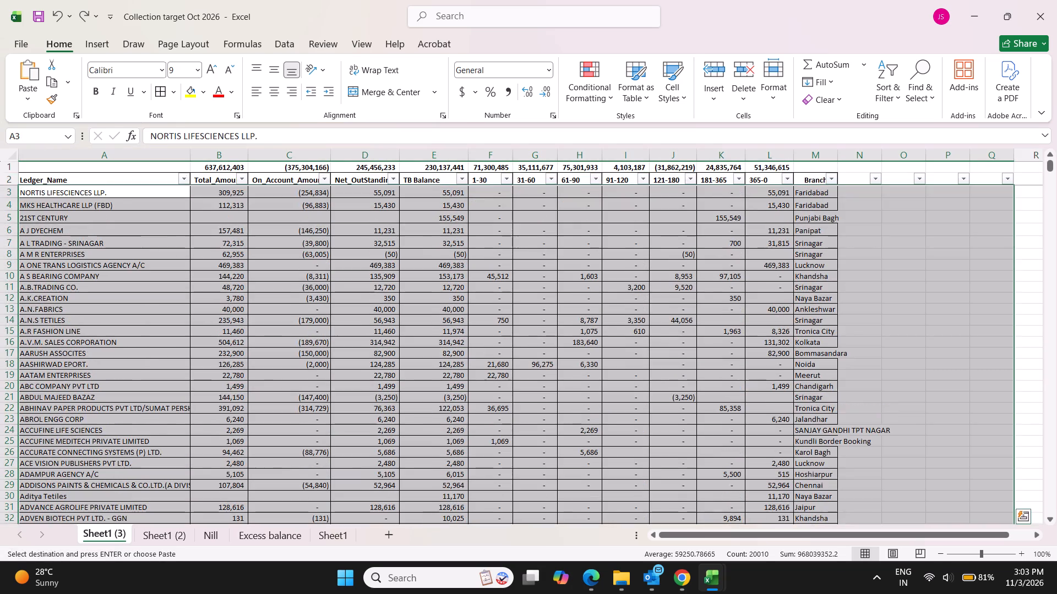
key("ctrl+z")
key("ctrl+z")
key("ctrl+z")
key("ctrl+z")
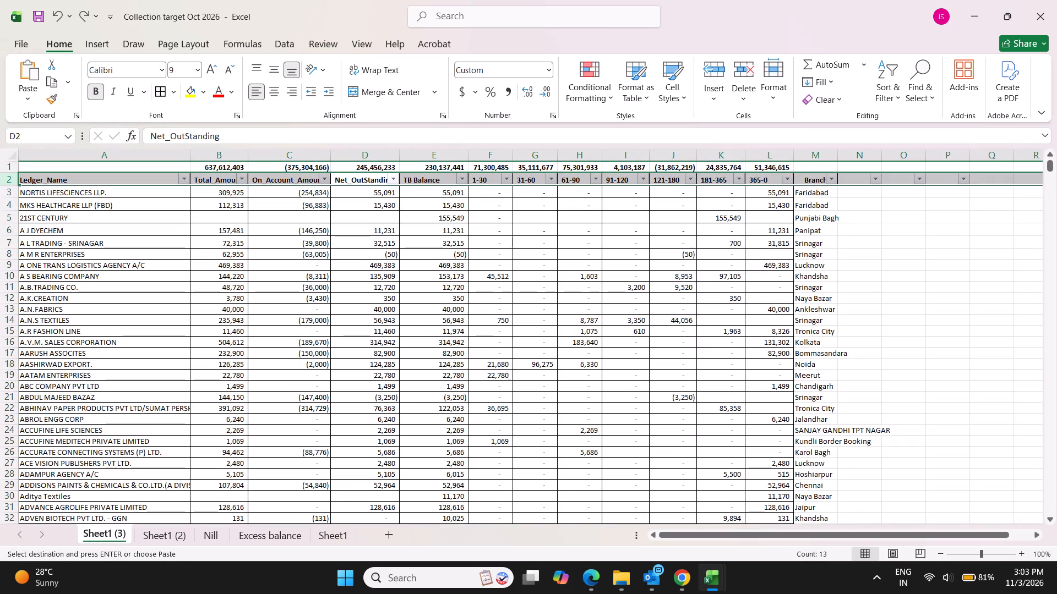
key("ctrl+z")
left_click(421, 414)
key("Escape")
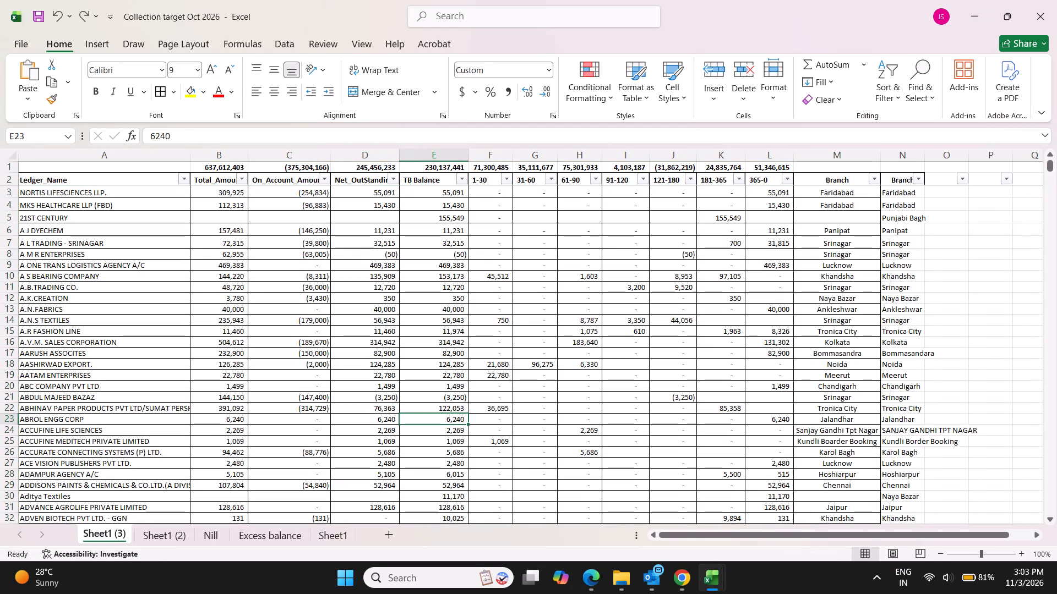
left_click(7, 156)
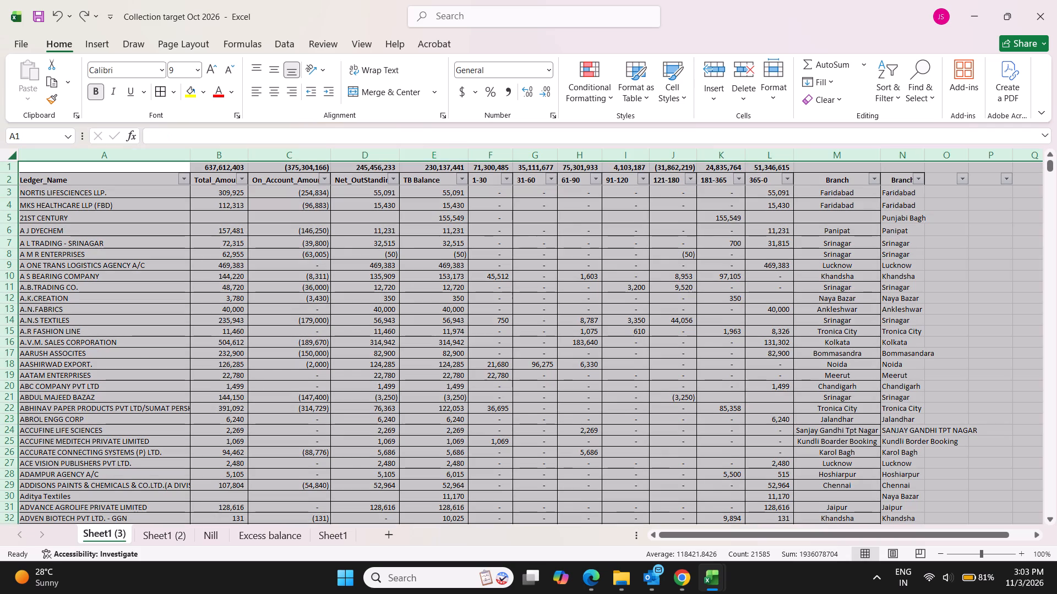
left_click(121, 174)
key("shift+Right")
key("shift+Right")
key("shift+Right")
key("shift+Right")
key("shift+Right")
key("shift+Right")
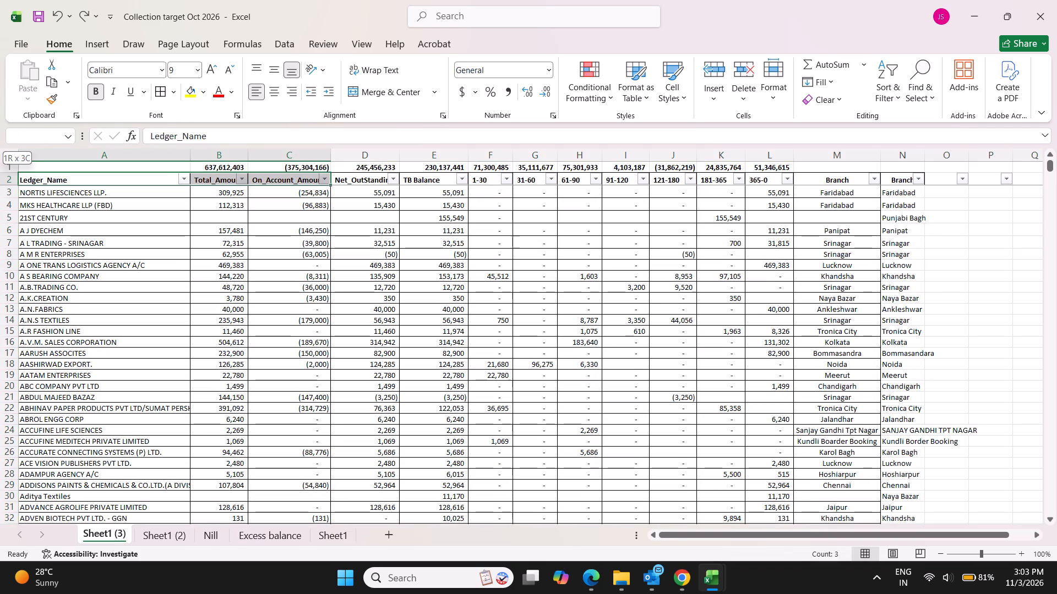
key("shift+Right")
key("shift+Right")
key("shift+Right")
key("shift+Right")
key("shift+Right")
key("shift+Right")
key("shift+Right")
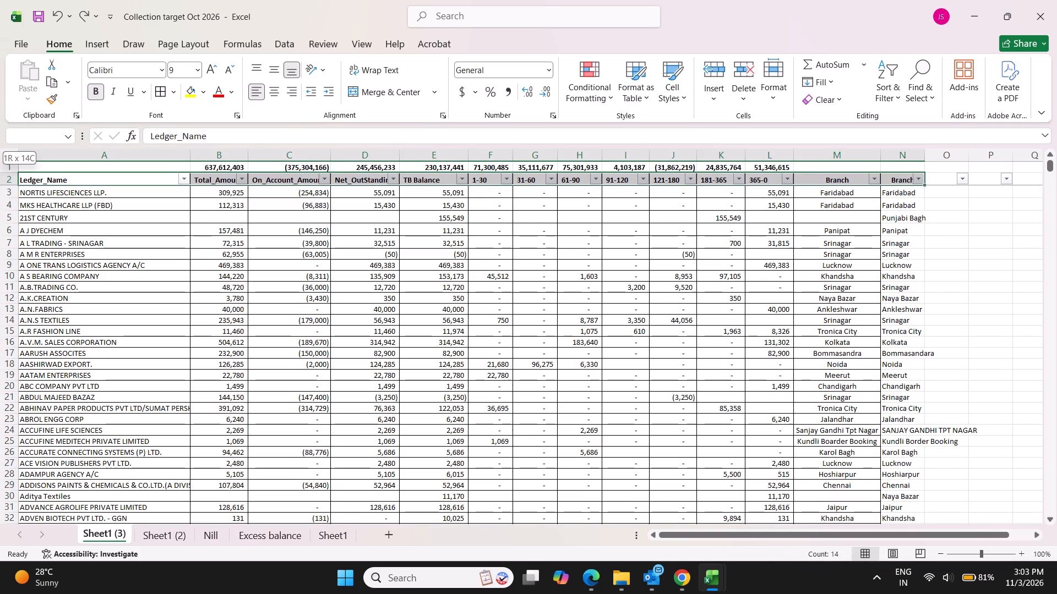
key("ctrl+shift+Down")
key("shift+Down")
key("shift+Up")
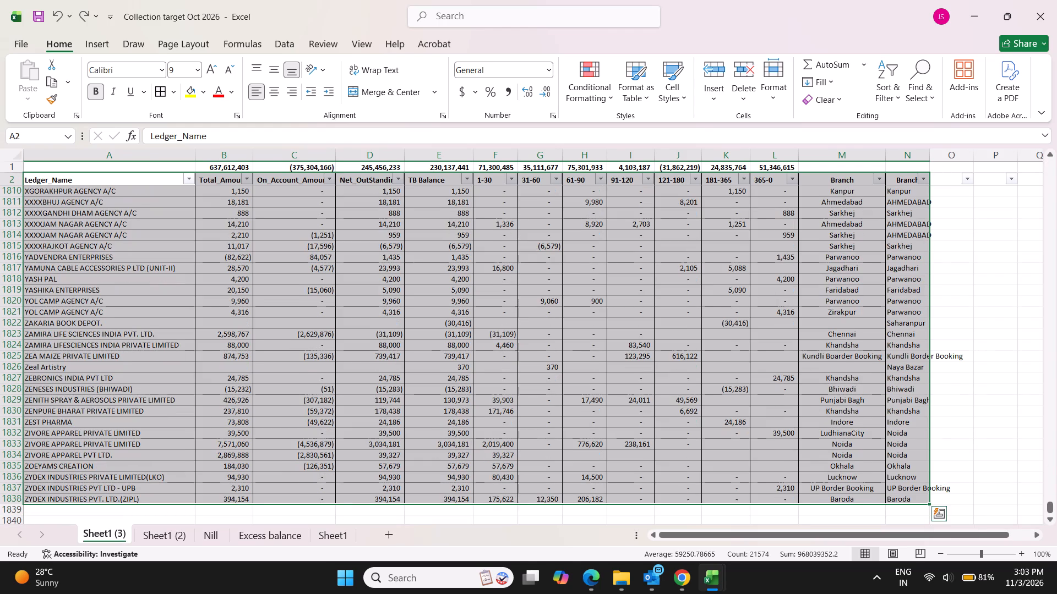
Remove every "x" from the Ledger_Name column by replacing all occurrences with nothing.
left_click(103, 156)
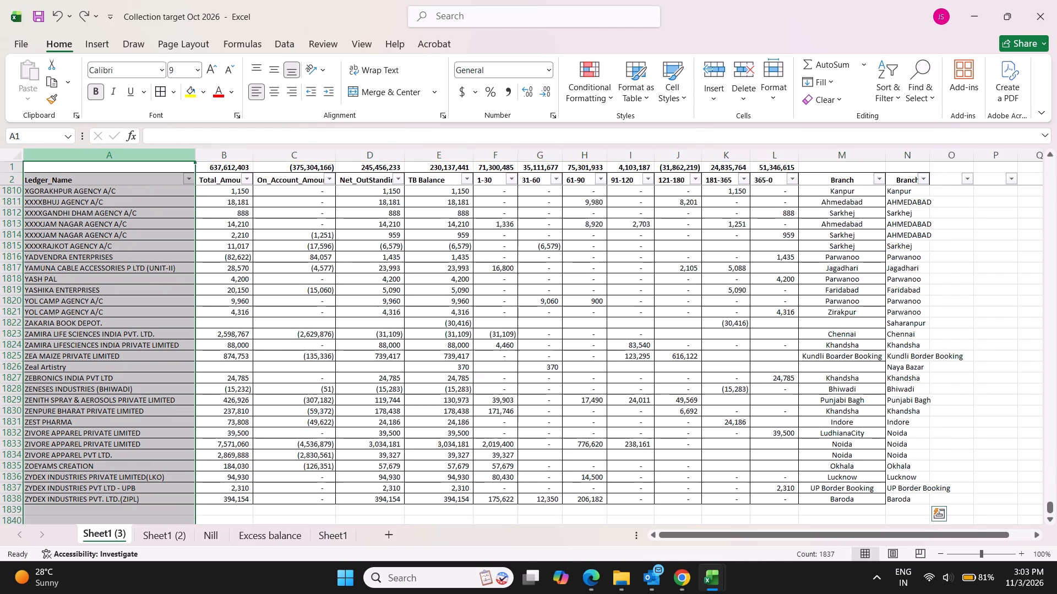
key("ctrl+f")
left_click(227, 453)
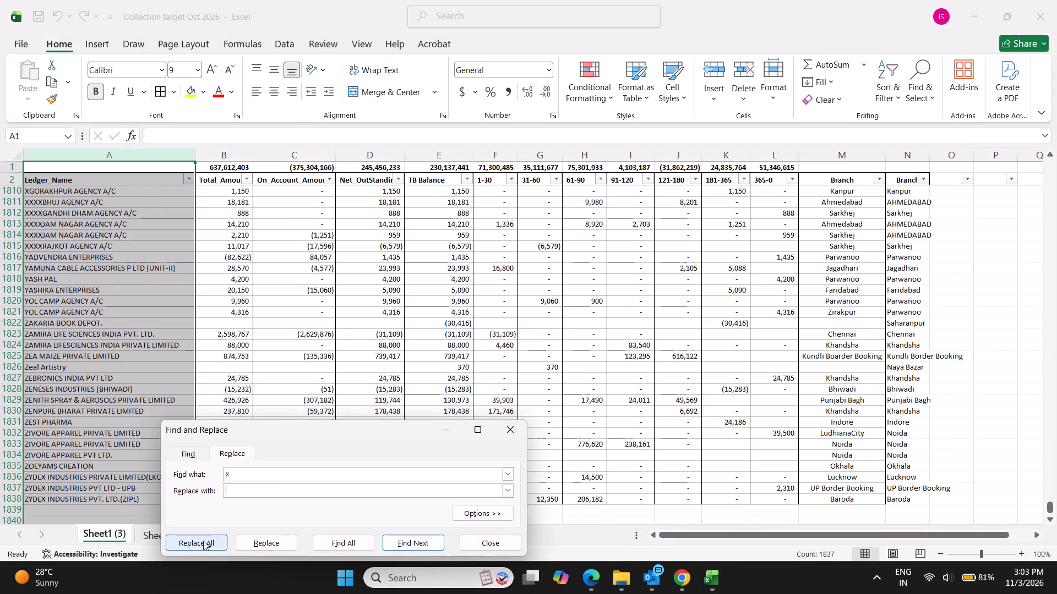
left_click(203, 541)
key("Escape")
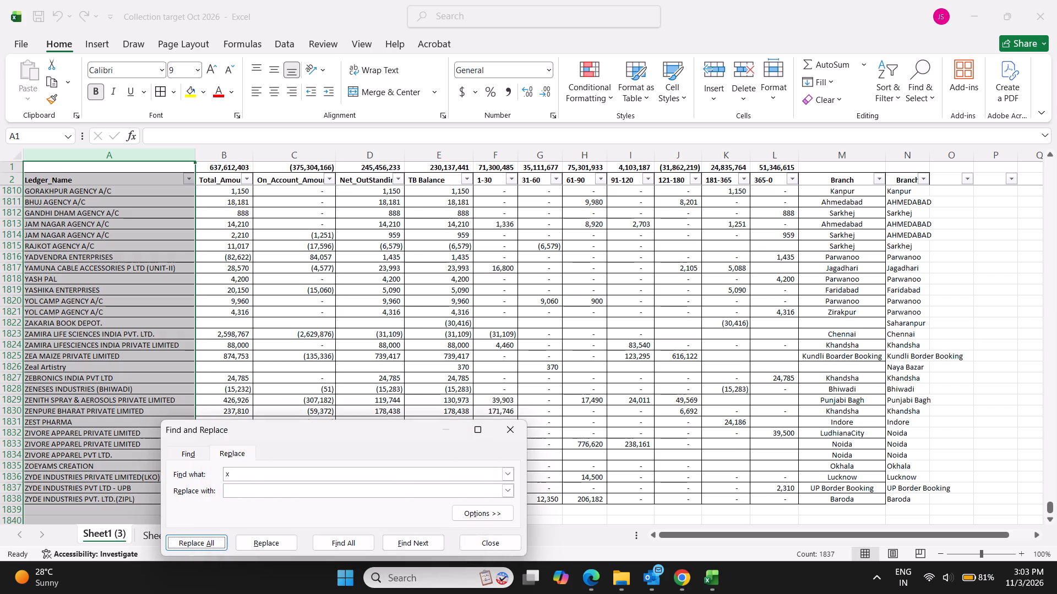
key("Escape")
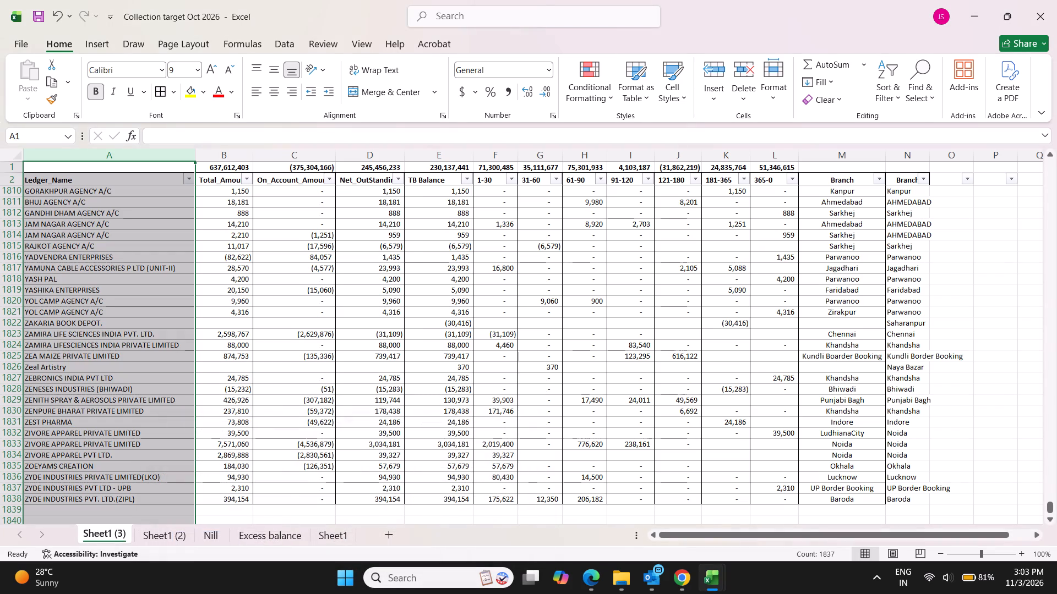
Sort the whole ledger sheet by Ledger_Name from A to Z.
left_click(62, 179)
key("shift+Right")
key("shift+Right")
key("shift+Right")
key("shift+Right")
key("shift+Right")
key("shift+Right")
key("shift+Right")
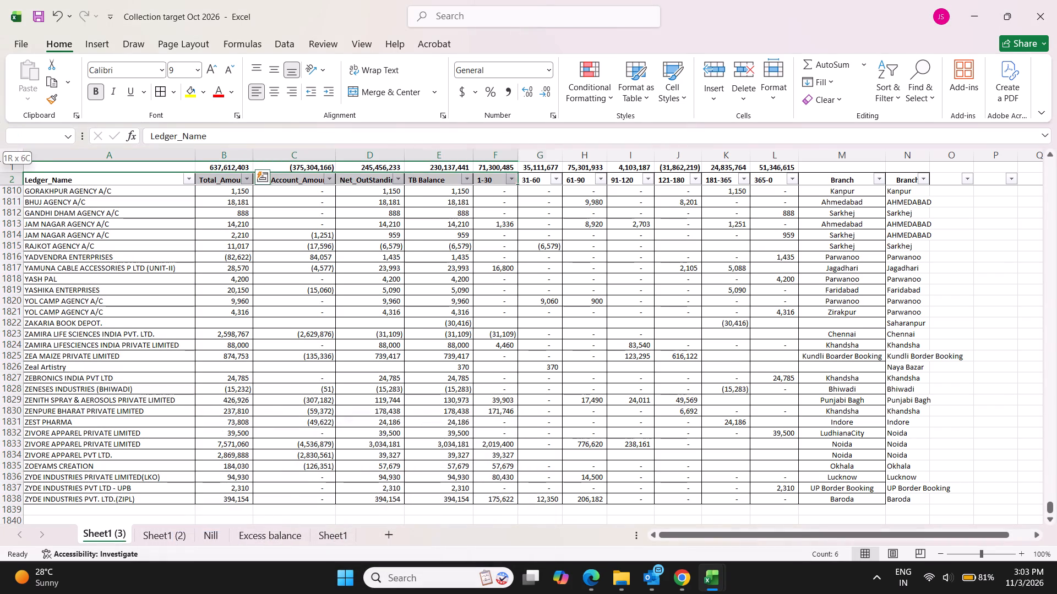
key("shift+Right")
key("shift+Right")
key("shift+Right")
key("shift+Right")
key("shift+Right")
key("shift+Right")
key("ctrl+shift+Down")
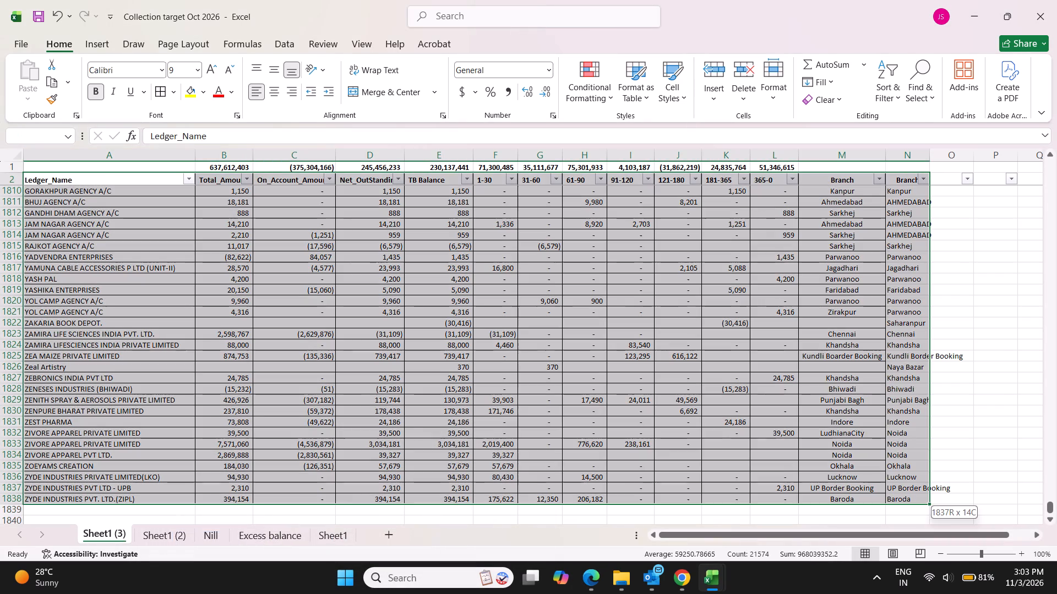
left_click(9, 157)
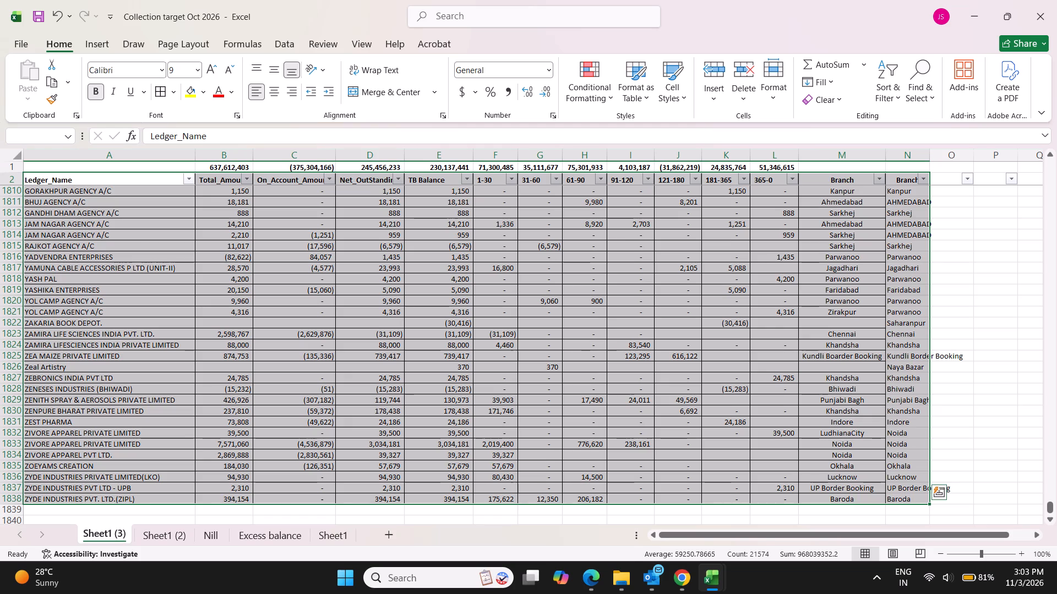
left_click(190, 176)
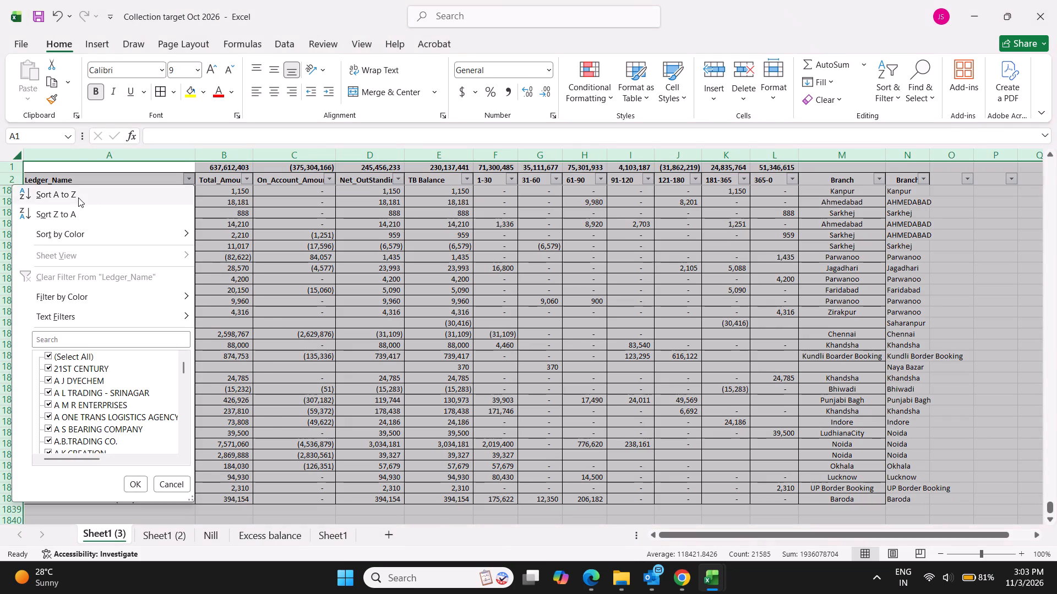
left_click(78, 197)
left_click(135, 313)
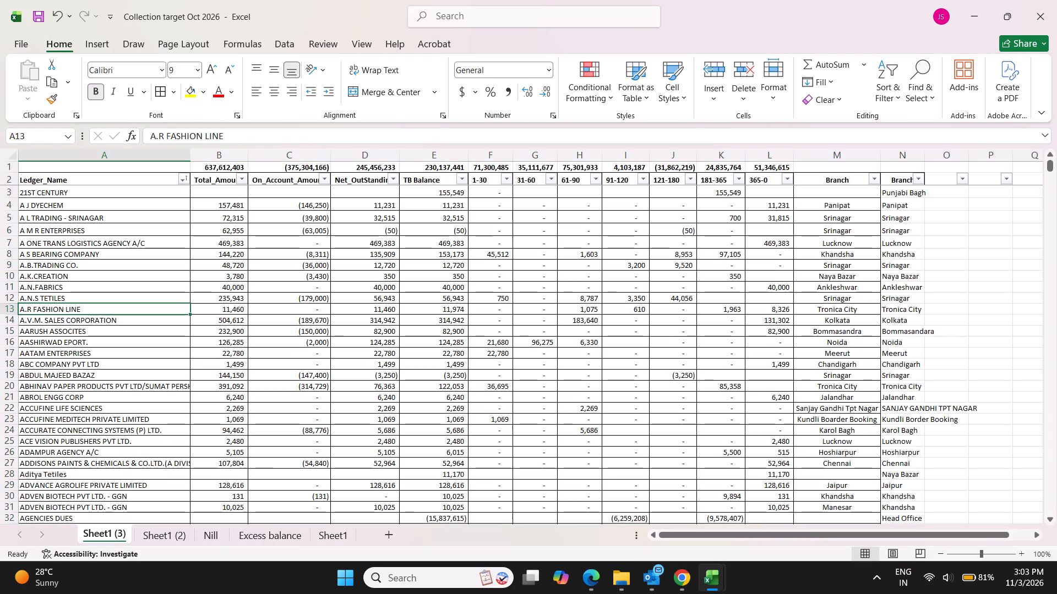
Save the Collection target Oct 2026 workbook.
scroll(197, 358, "up", 16)
left_click(197, 358)
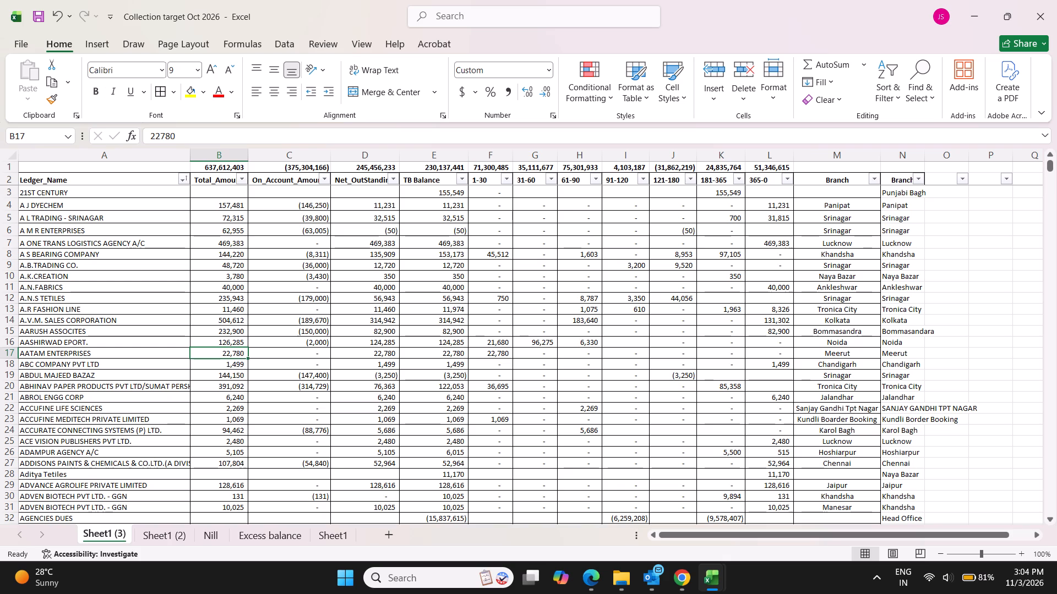
key("ctrl+s")
Check the combined sum of the ageing column totals from 1-30 through 365-0 in row 1.
left_click_drag(492, 167, 781, 166)
left_click(160, 334)
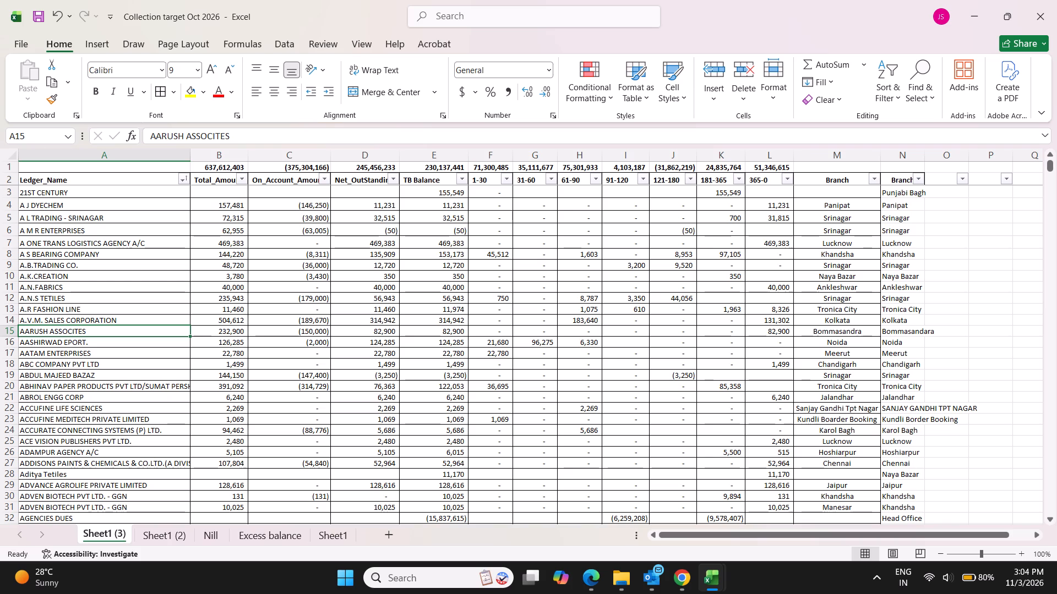
Set the font of the whole sheet to Calibri, size 9.
left_click(8, 153)
left_click(196, 70)
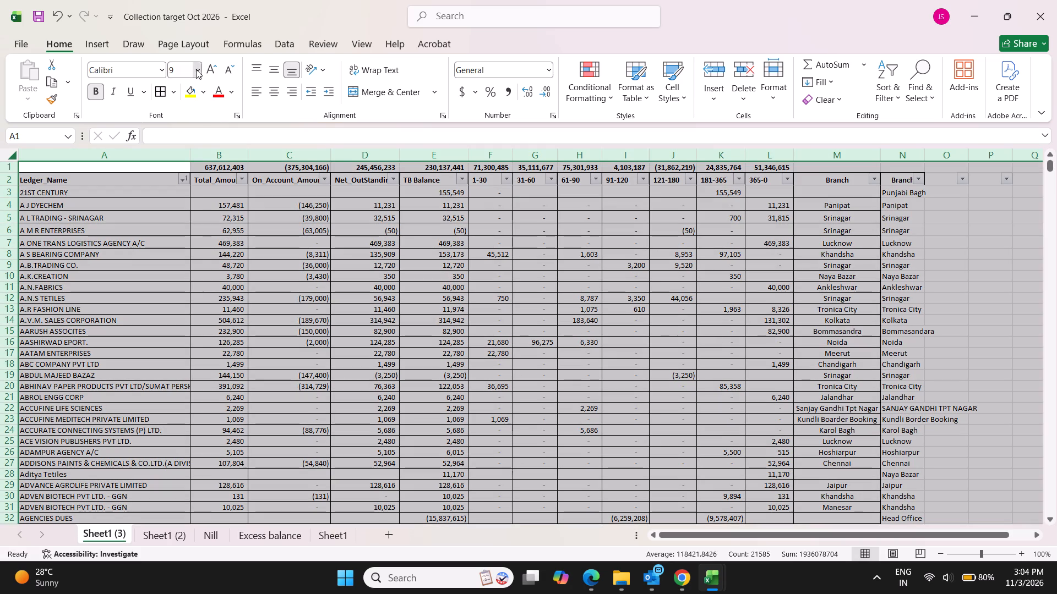
left_click(177, 107)
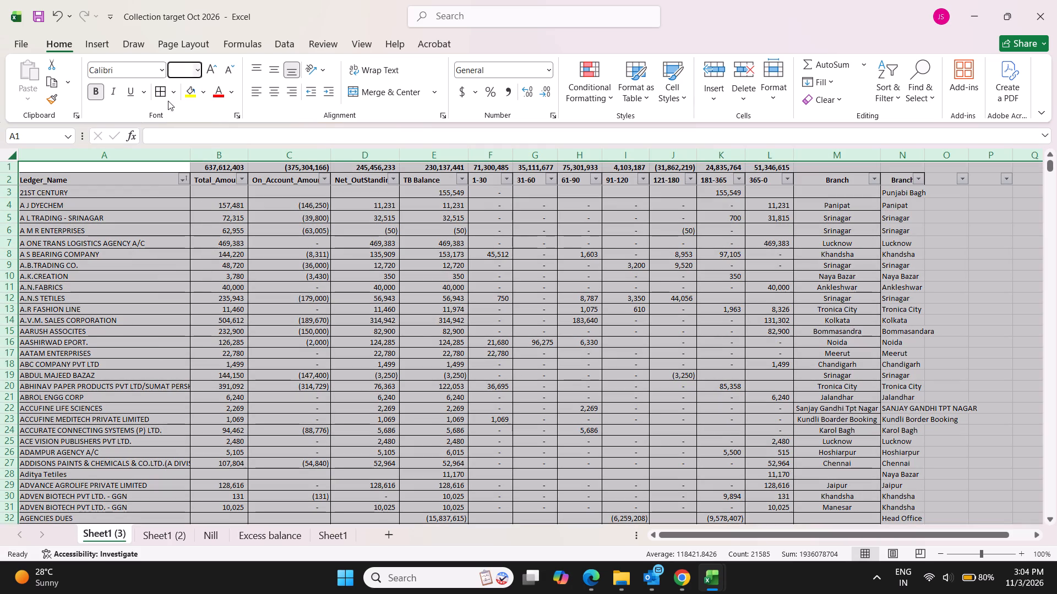
left_click(161, 69)
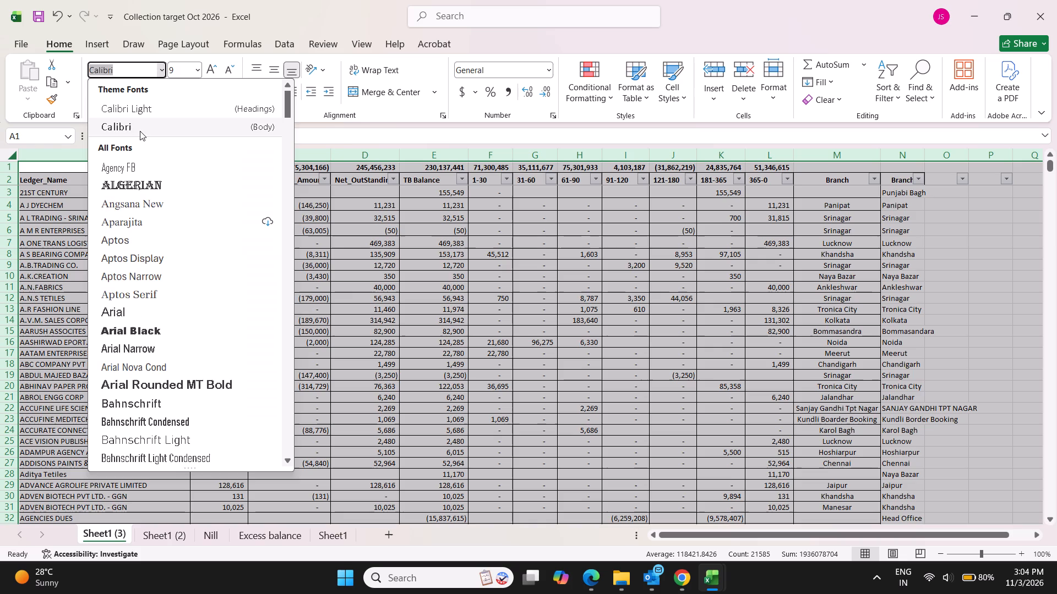
left_click(139, 129)
left_click(174, 284)
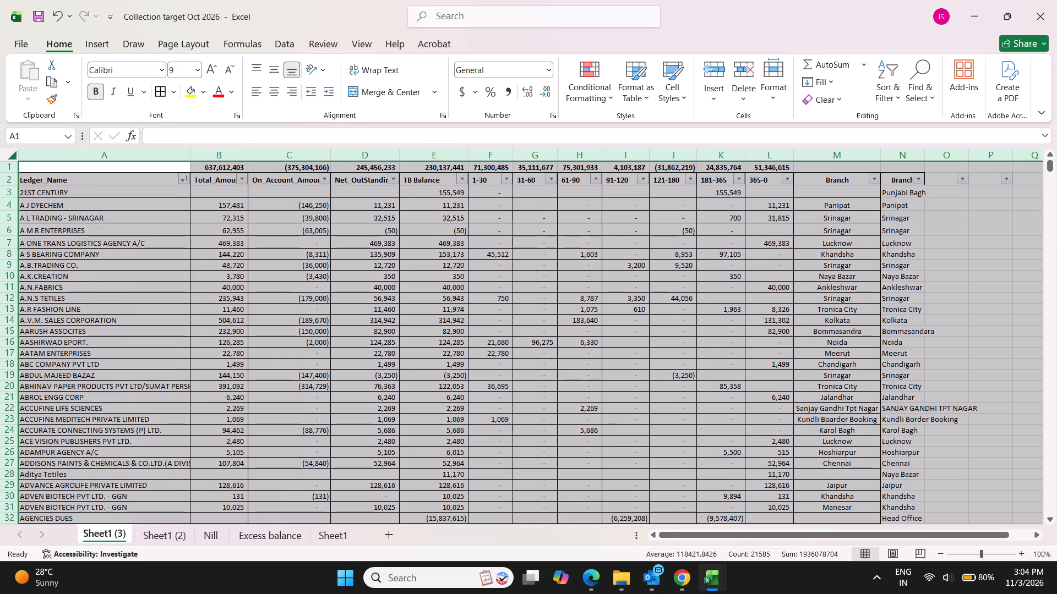
Examine the sorted ledger names for duplicates and compare the two ADVEN BIOTECH PVT LTD. - GGN rows.
scroll(163, 289, "down", 1)
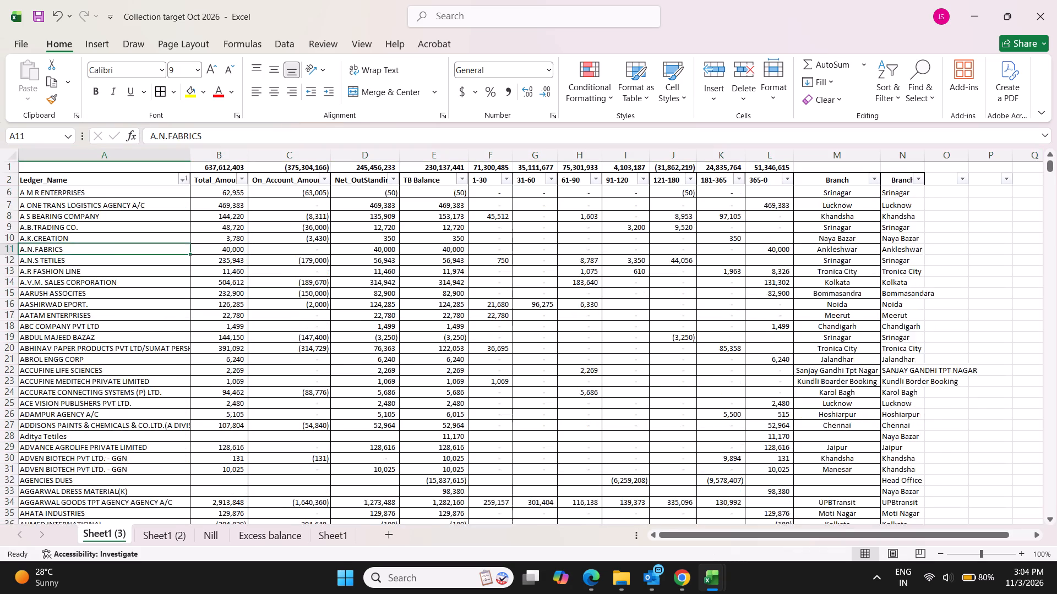
scroll(162, 289, "down", 2)
left_click(80, 311)
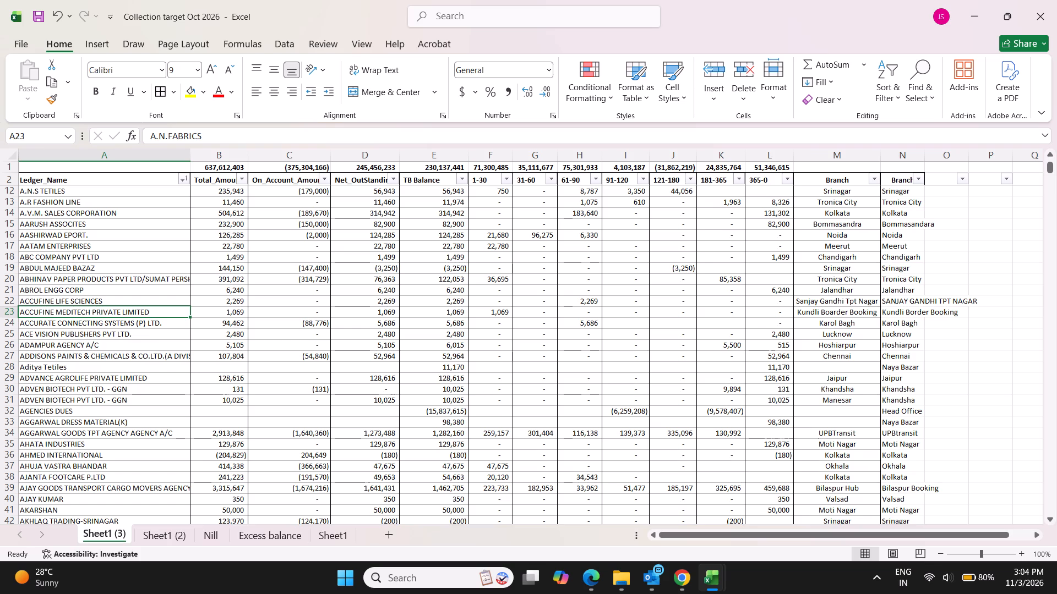
scroll(281, 329, "down", 2)
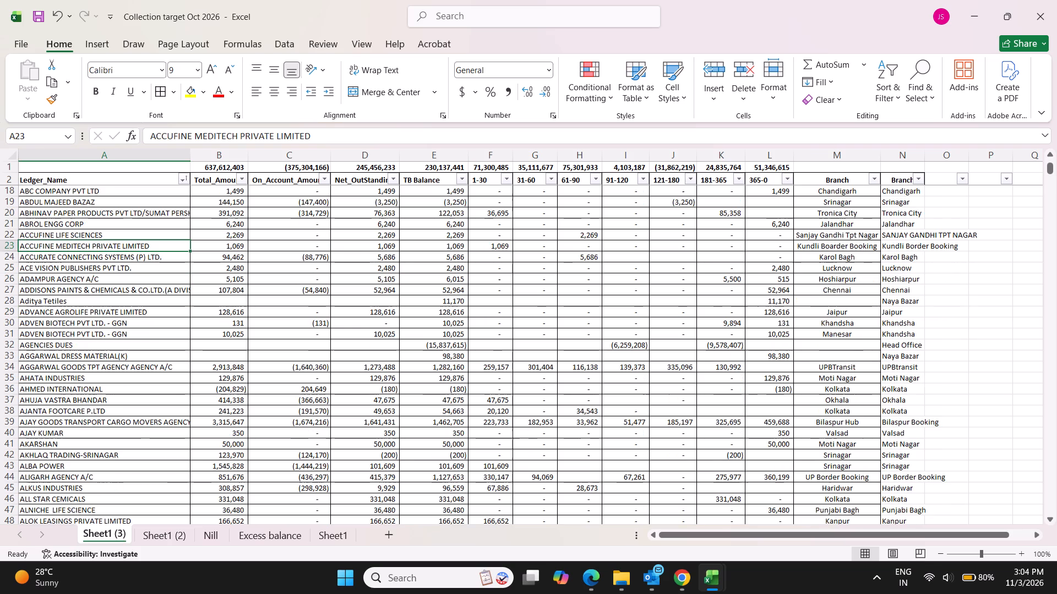
left_click_drag(92, 327, 92, 333)
key("shift+space")
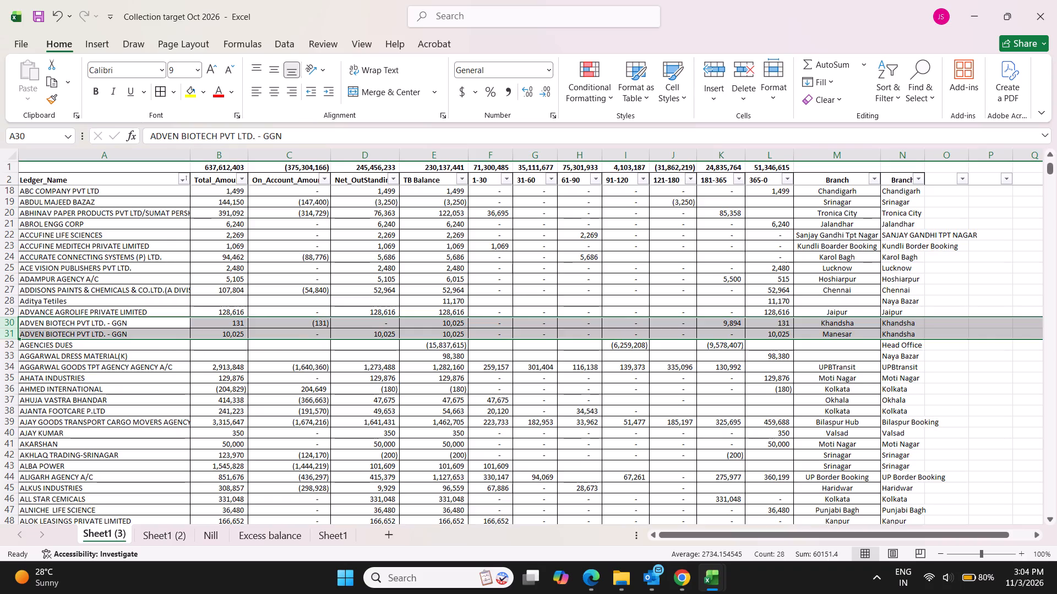
left_click(135, 324)
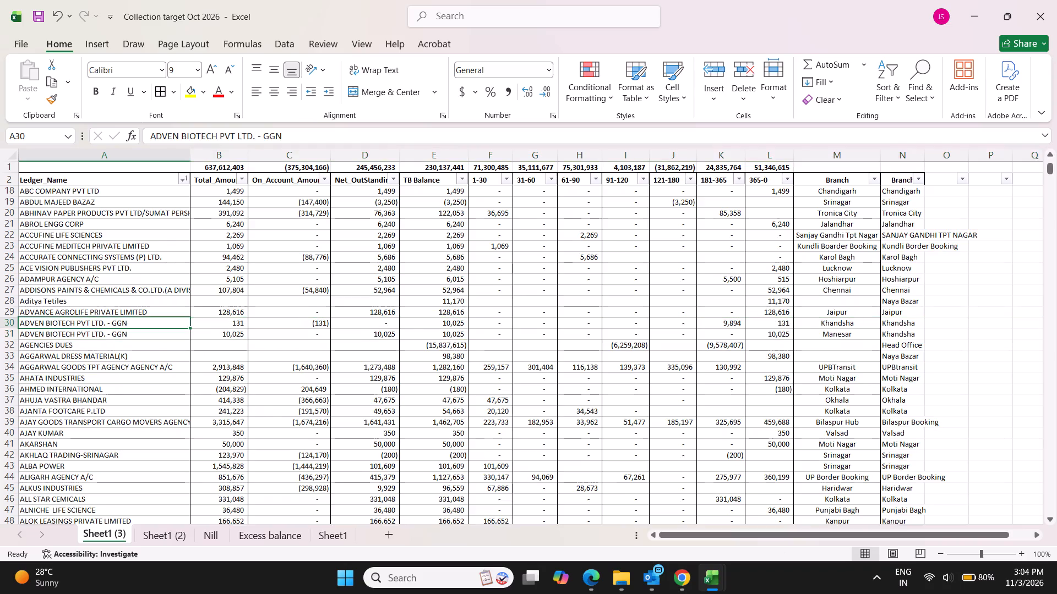
Switch to the Final Collection target Aug 2026 workbook.
key("alt+Tab")
key("alt+Tab")
key("alt+Tab")
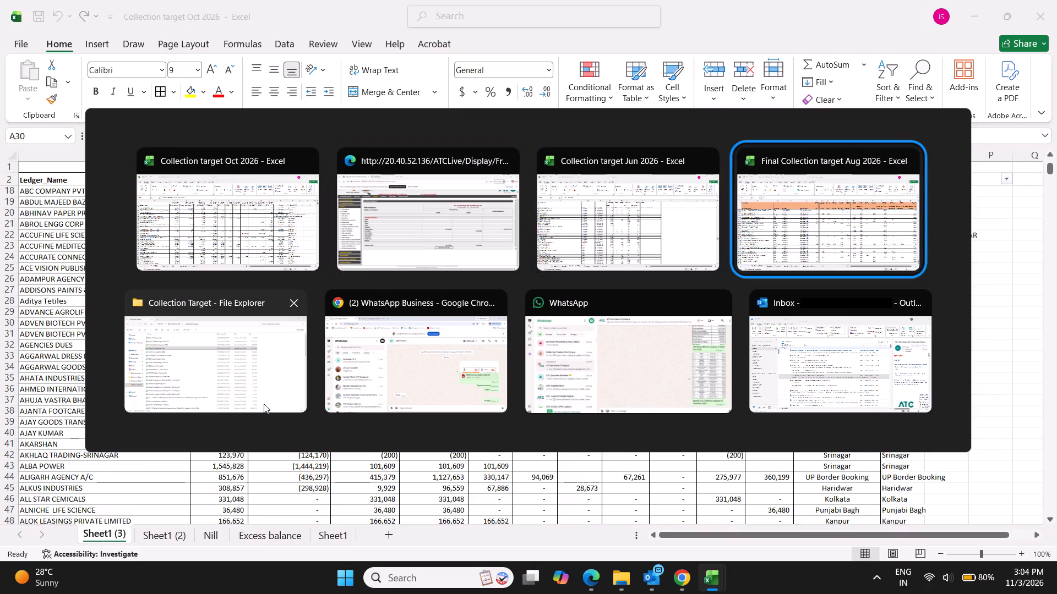
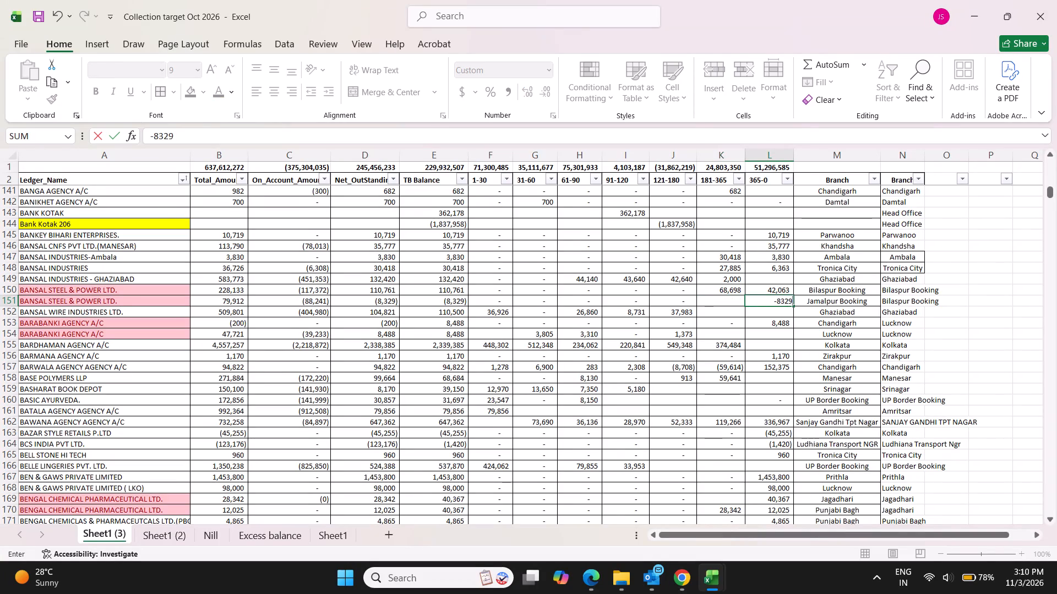
Enter -8329 as the 365-0 amount for the Jamalpur Booking row of BANSAL STEEL & POWER LTD.
key("Return")
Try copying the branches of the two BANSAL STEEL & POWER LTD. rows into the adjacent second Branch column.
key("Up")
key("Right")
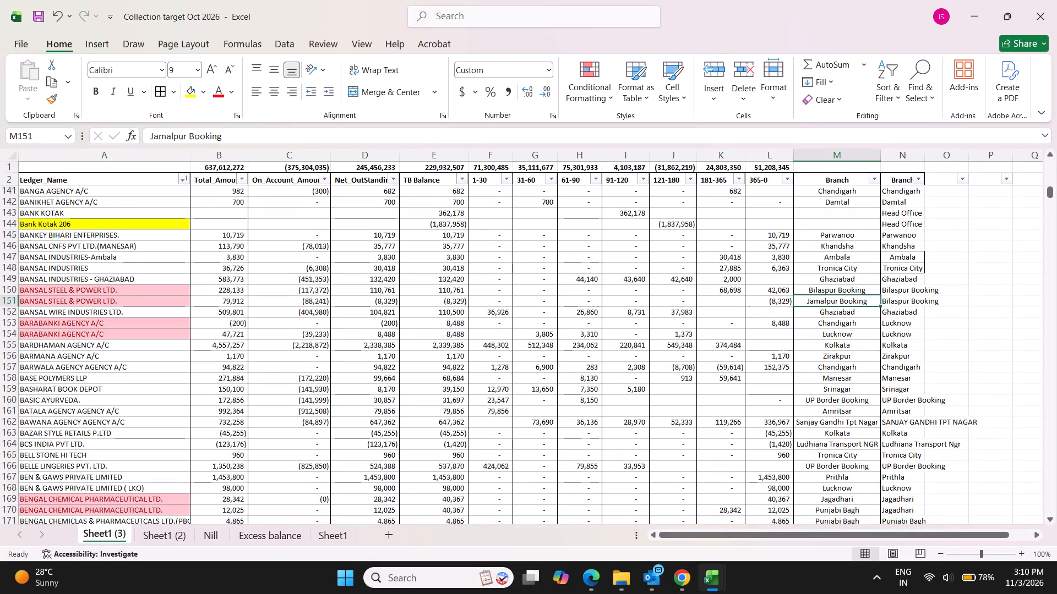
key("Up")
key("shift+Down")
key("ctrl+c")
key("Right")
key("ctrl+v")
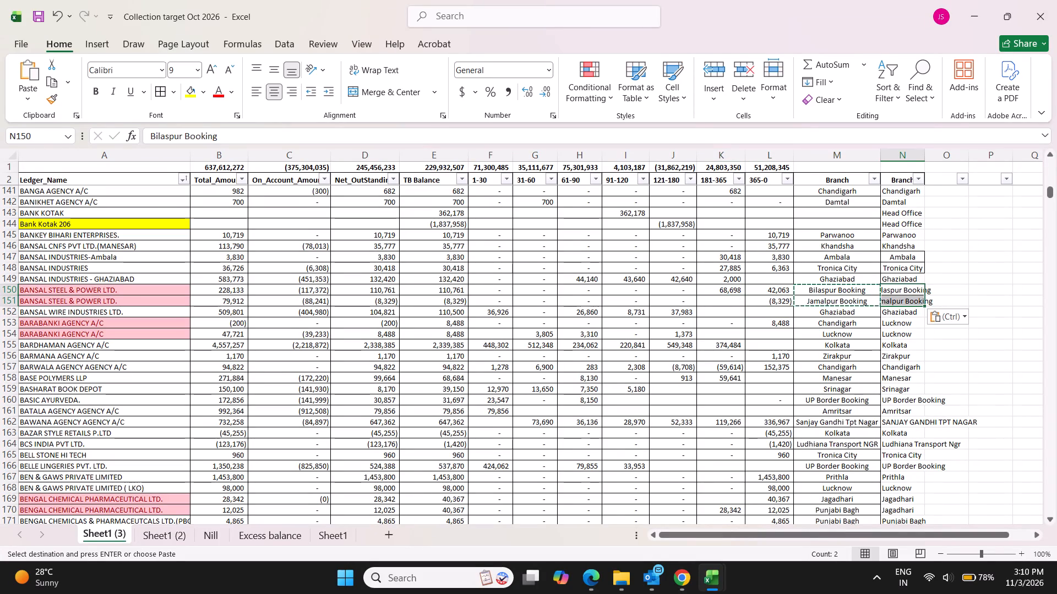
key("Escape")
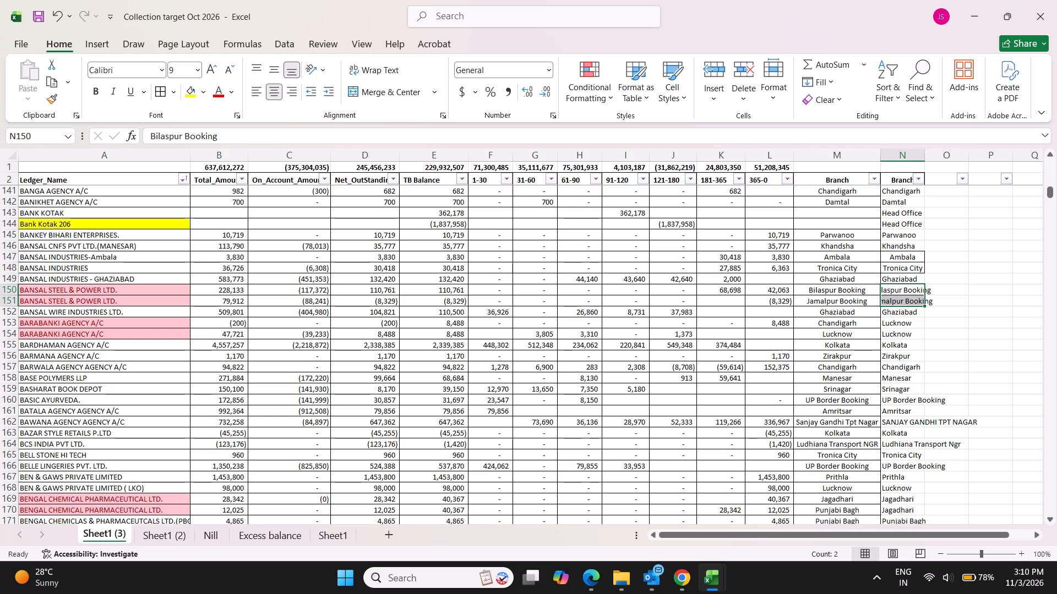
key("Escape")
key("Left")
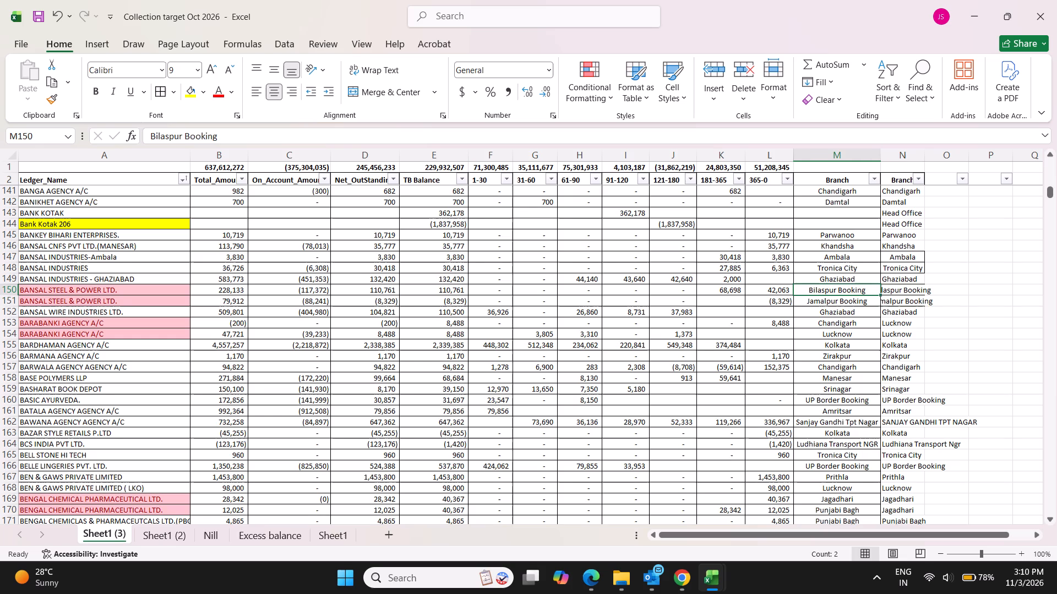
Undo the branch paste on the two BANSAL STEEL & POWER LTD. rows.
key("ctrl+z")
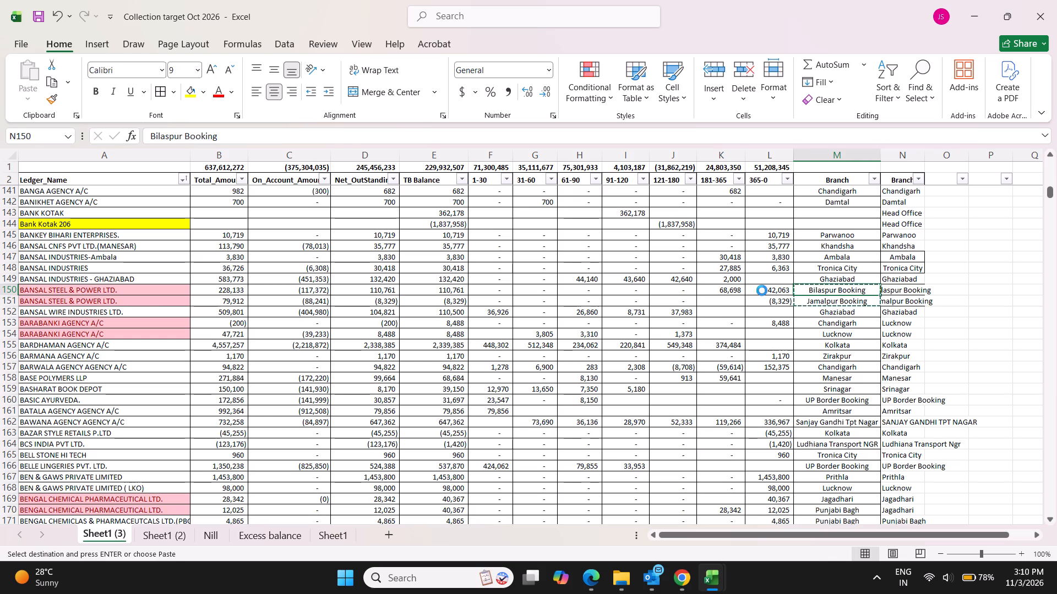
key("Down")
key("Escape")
Delete the duplicate BARABANKI AGENCY A/C row whose branch is Chandigarh, row 153.
key("Left")
key("Left")
key("Left")
key("Left")
key("Left")
key("Left")
key("Left")
key("Left")
key("Left")
key("Left")
key("Left")
key("Left")
key("Left")
key("Left")
key("Left")
key("Left")
key("Left")
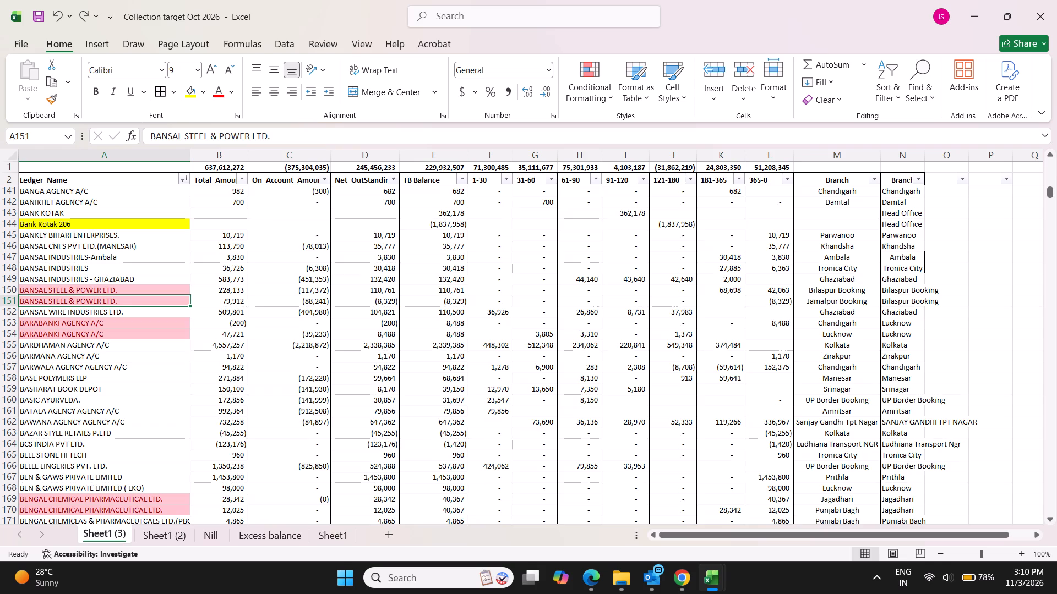
key("Down")
key("Down")
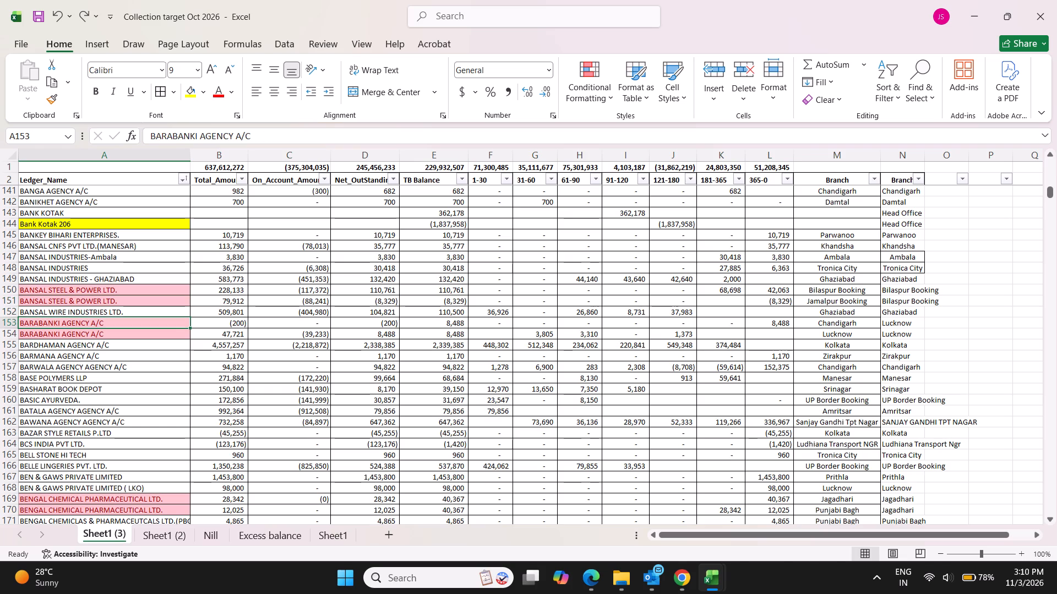
key("shift+space")
key("Down")
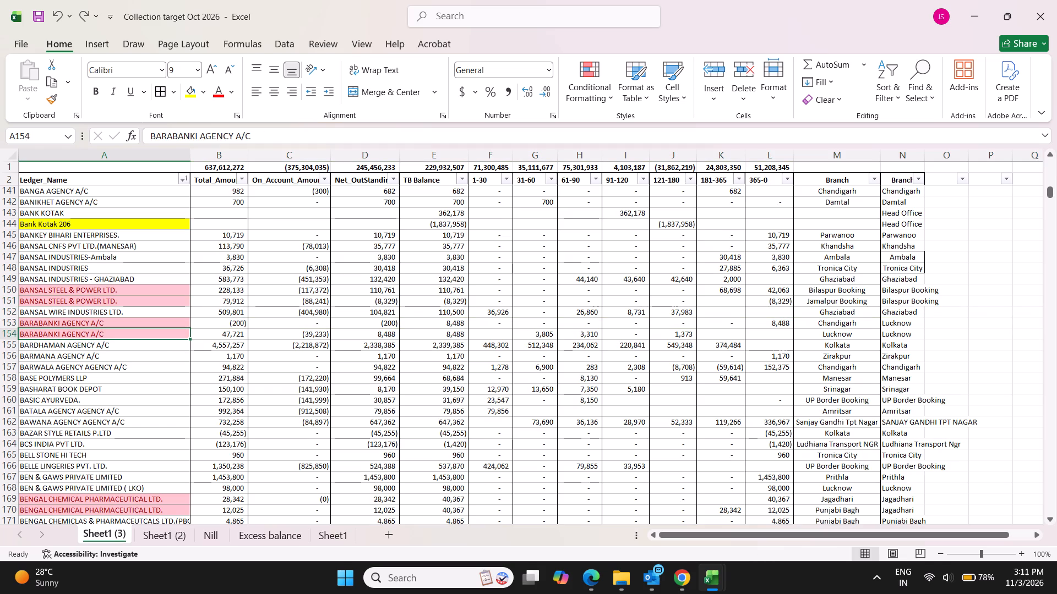
key("Up")
key("shift+space")
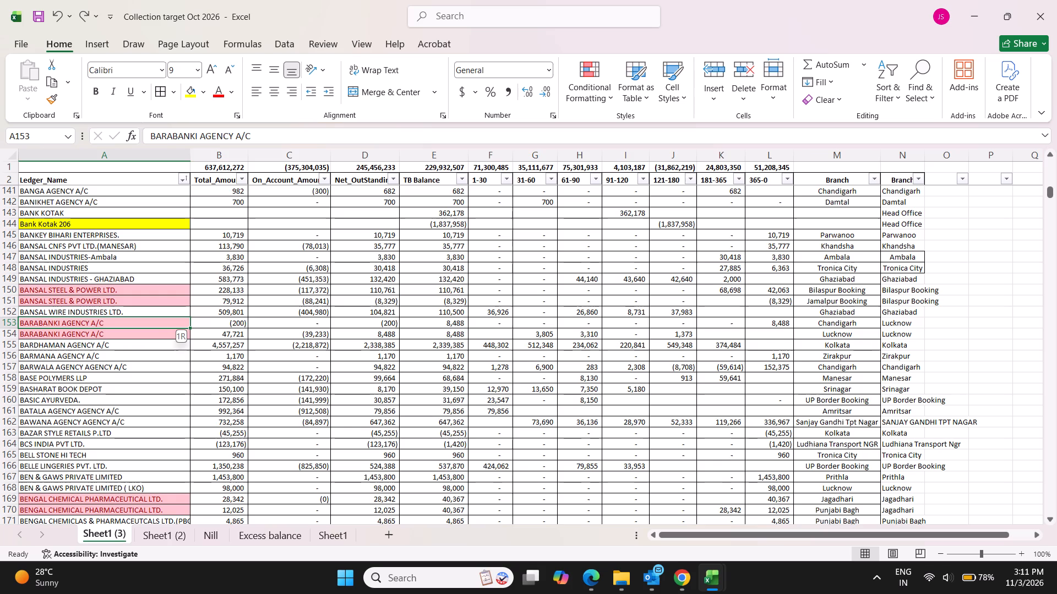
key("ctrl+minus")
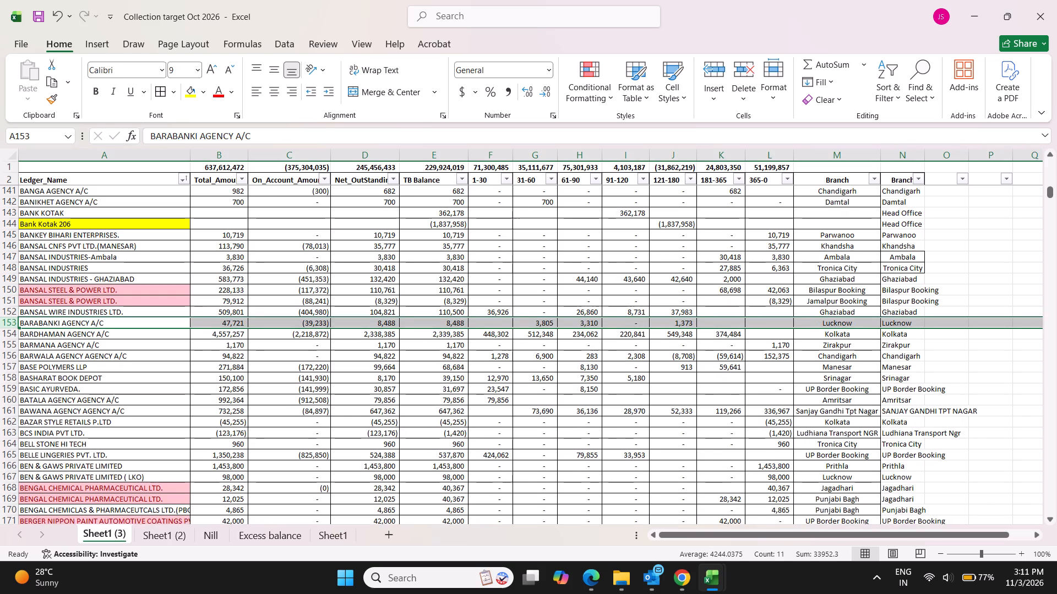
Check the sum of the remaining BARABANKI AGENCY A/C row's ageing amounts from 31-60 through 121-180.
left_click_drag(538, 323, 607, 322)
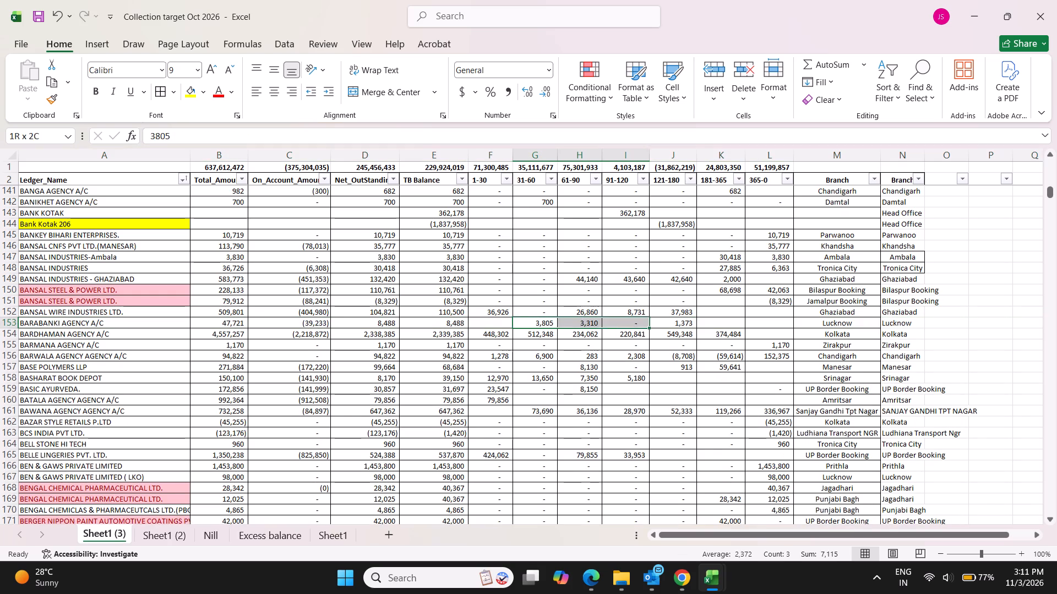
left_click_drag(607, 322, 667, 325)
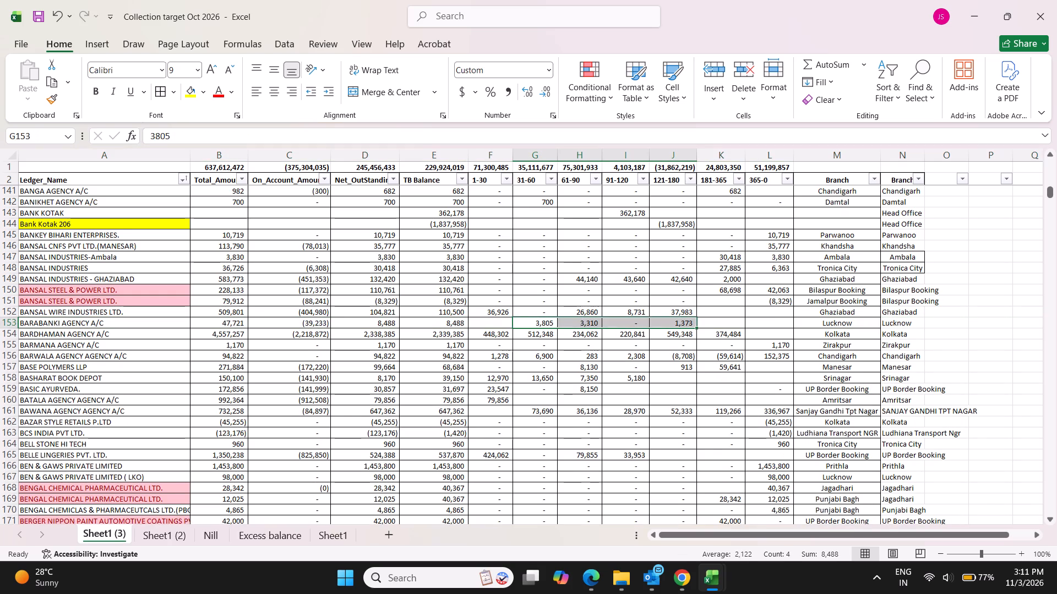
Copy the net outstanding amounts of the two BENGAL CHEMICAL PHARMACEUTICAL LTD. rows into their TB Balance cells.
scroll(507, 399, "down", 4)
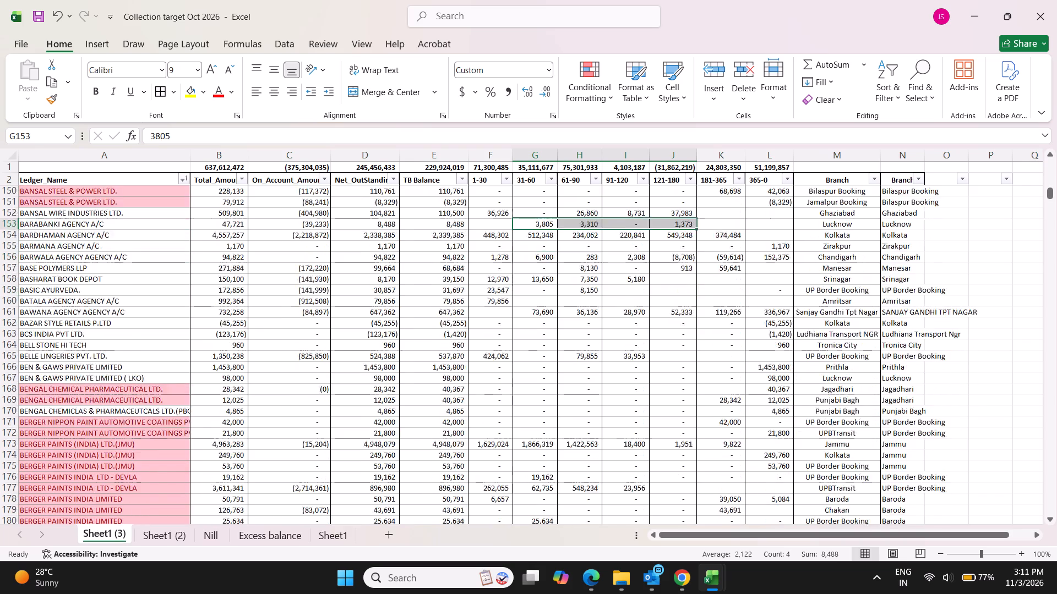
scroll(507, 399, "down", 3)
left_click_drag(102, 252, 102, 265)
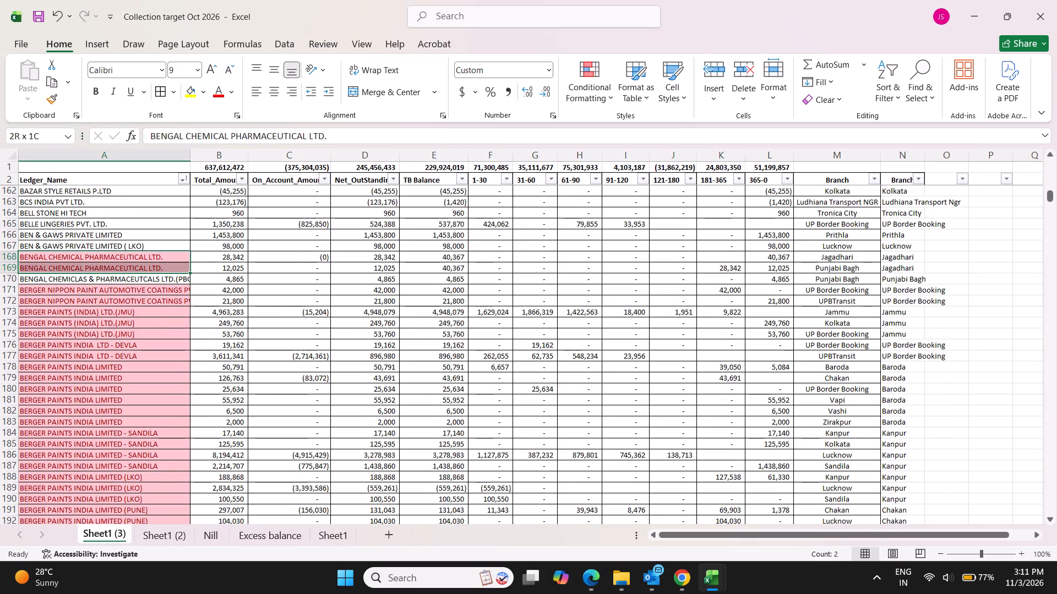
left_click_drag(102, 265, 103, 266)
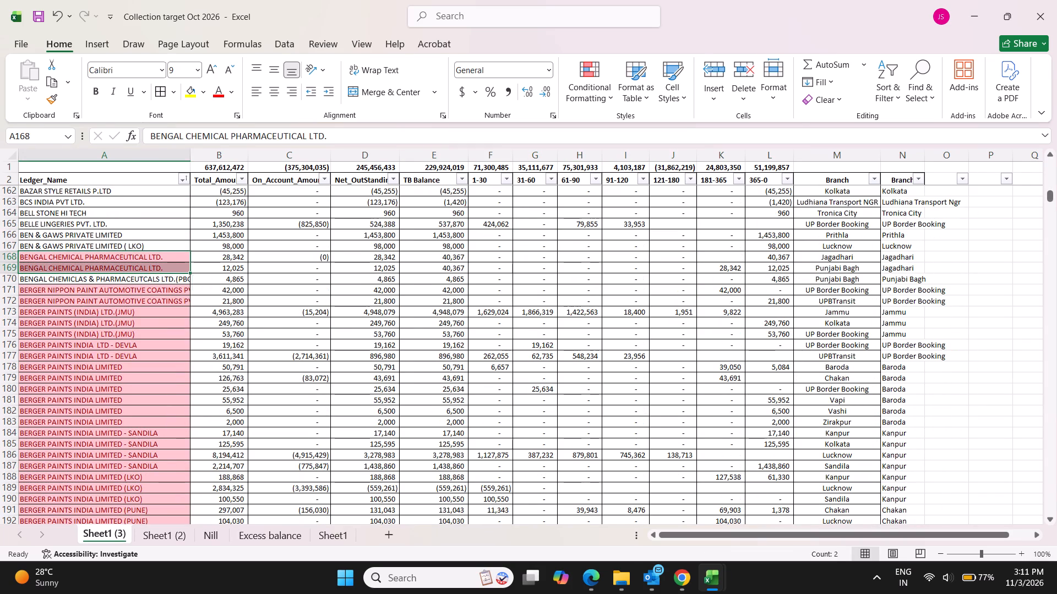
left_click_drag(371, 256, 373, 266)
key("ctrl+c")
left_click(419, 261)
key("ctrl+v")
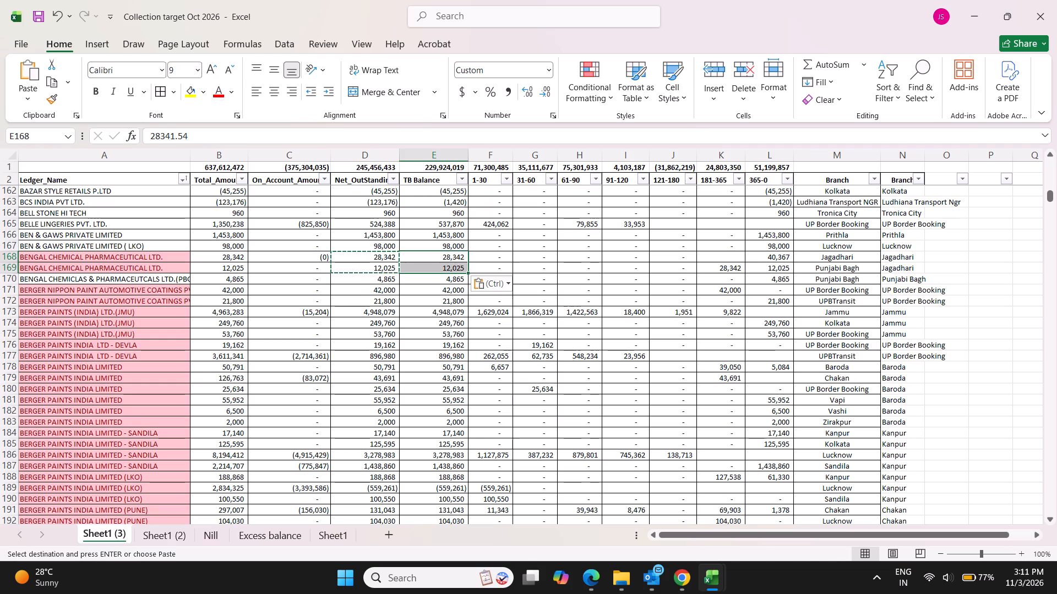
key("Escape")
Copy the Jagadhari and Punjabi Bagh branches of the two BENGAL CHEMICAL PHARMACEUTICAL LTD. rows into the second Branch column.
left_click_drag(850, 256, 849, 266)
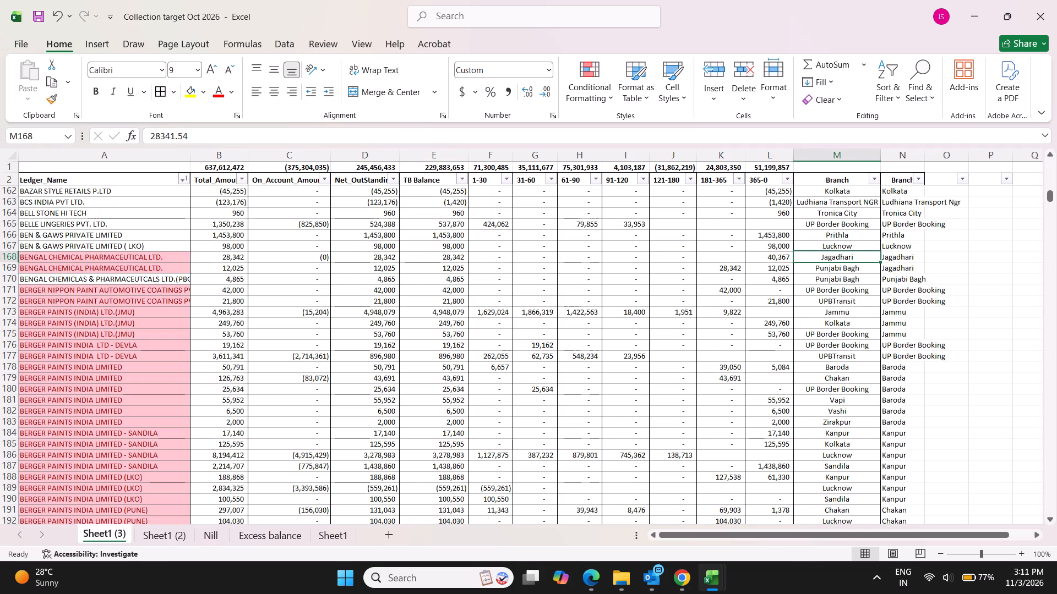
left_click_drag(849, 266, 849, 266)
key("ctrl+c")
left_click(911, 256)
key("ctrl+v")
key("Escape")
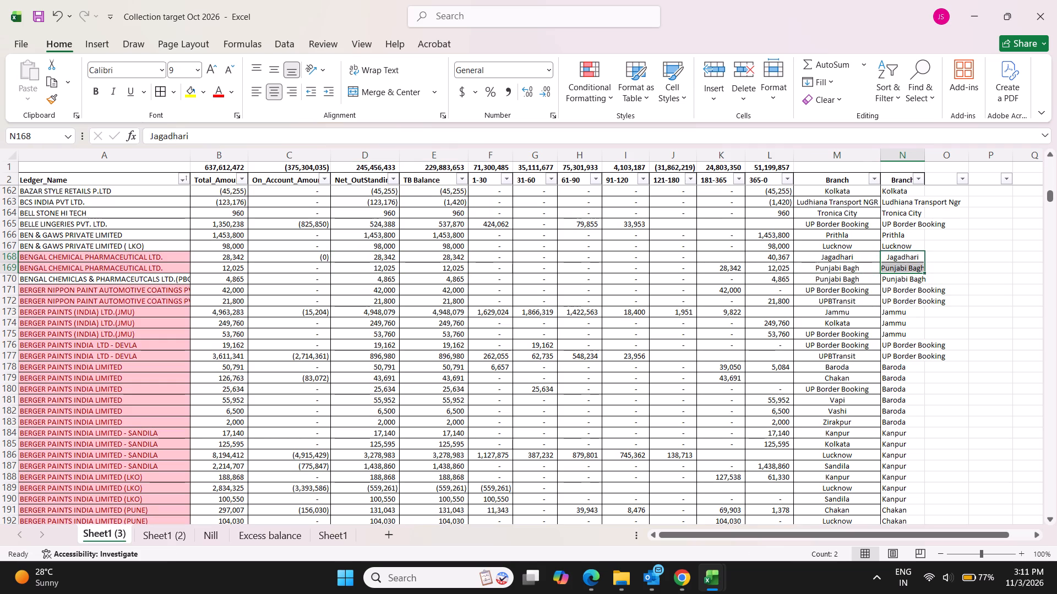
Set the Jagadhari BENGAL CHEMICAL PHARMACEUTICAL LTD. row's 365-0 amount to 28342 and clear the Punjabi Bagh row's 181-365 amount.
left_click(773, 254)
type("28342")
key("Return")
key("Left")
key("Delete")
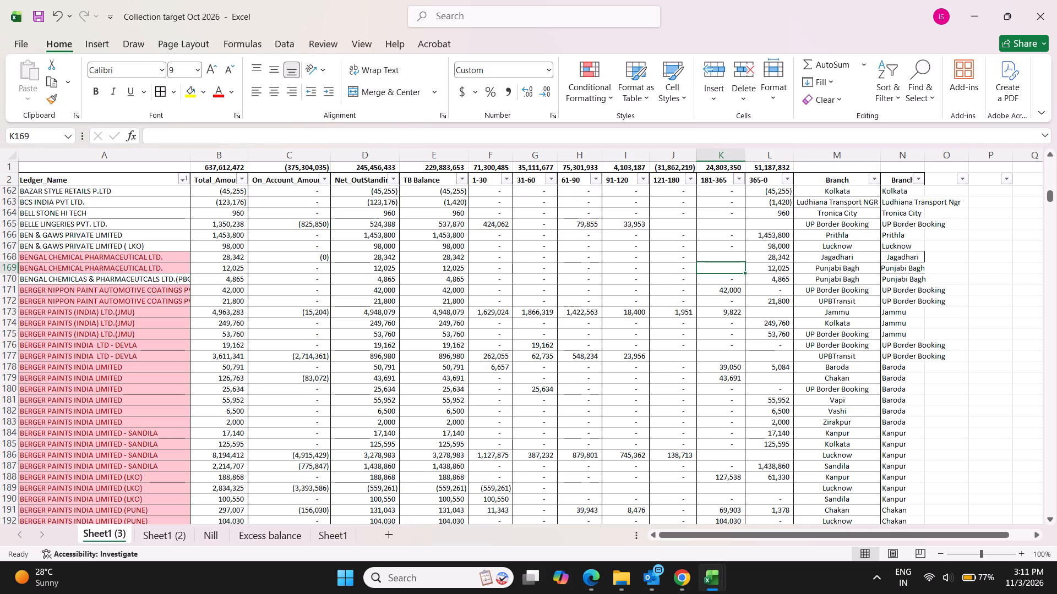
Rename the ledger in row 169 as BENGAL CHEMICAL PHARMACEUTICAL LTD.-Punjabi Bagh.
key("Up")
key("Down")
key("Left")
key("Left")
key("Left")
key("Left")
key("Left")
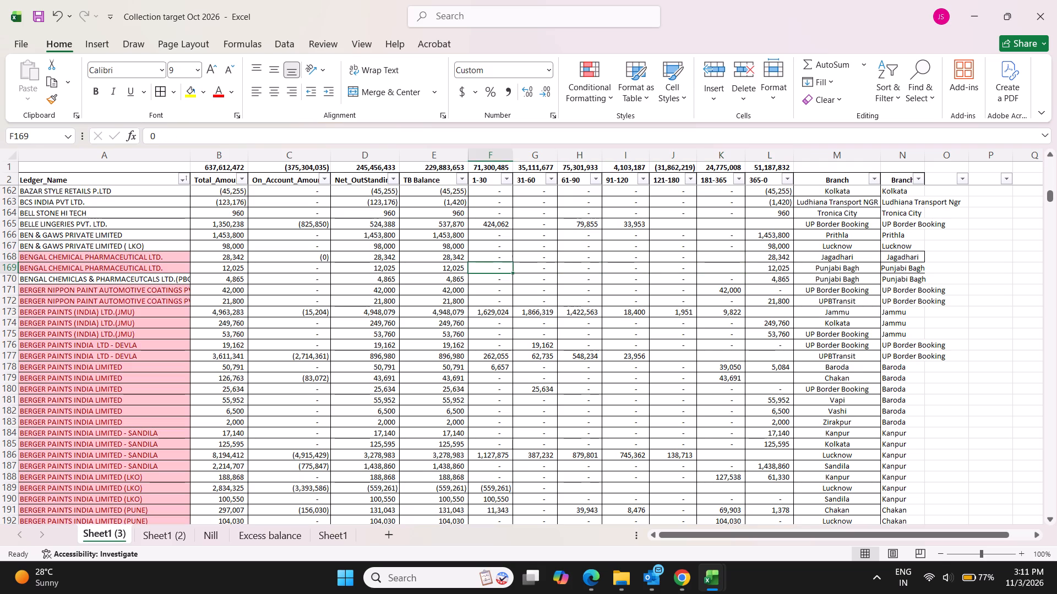
key("Left")
key("Left")
key("Left")
key("Left")
key("Left")
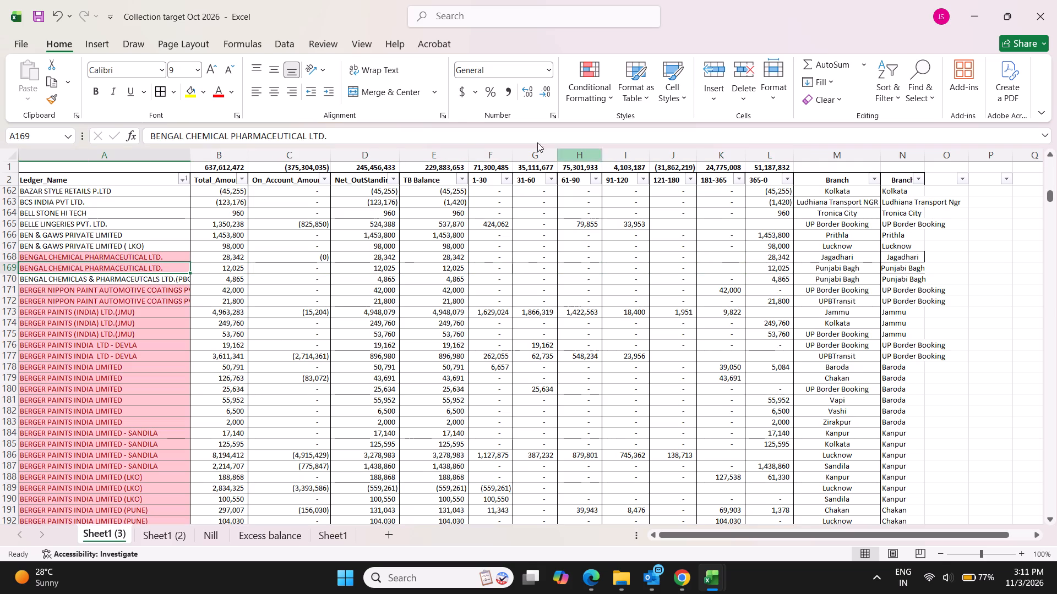
left_click(335, 140)
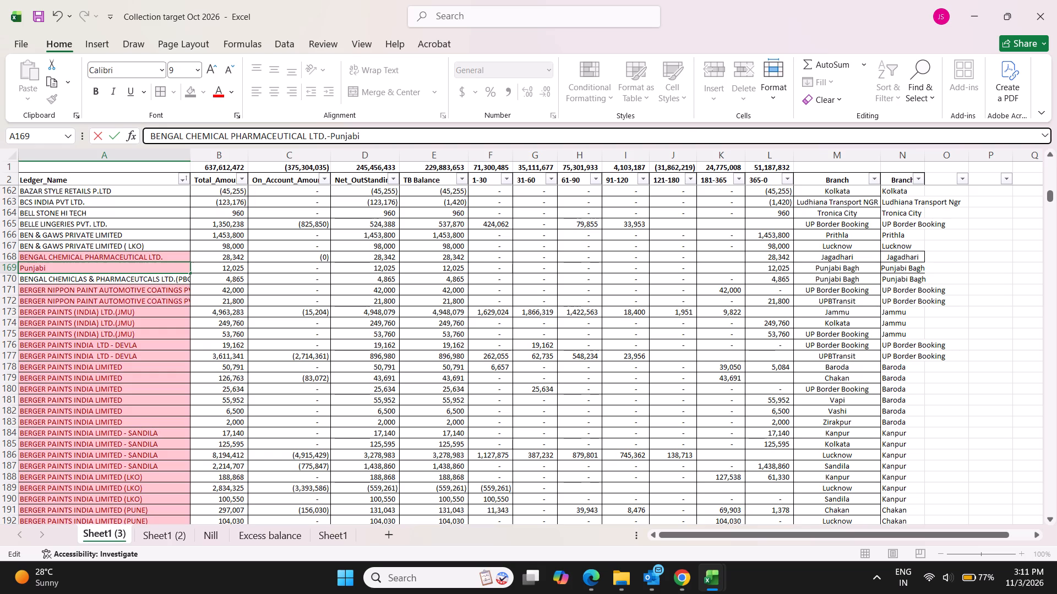
key("Return")
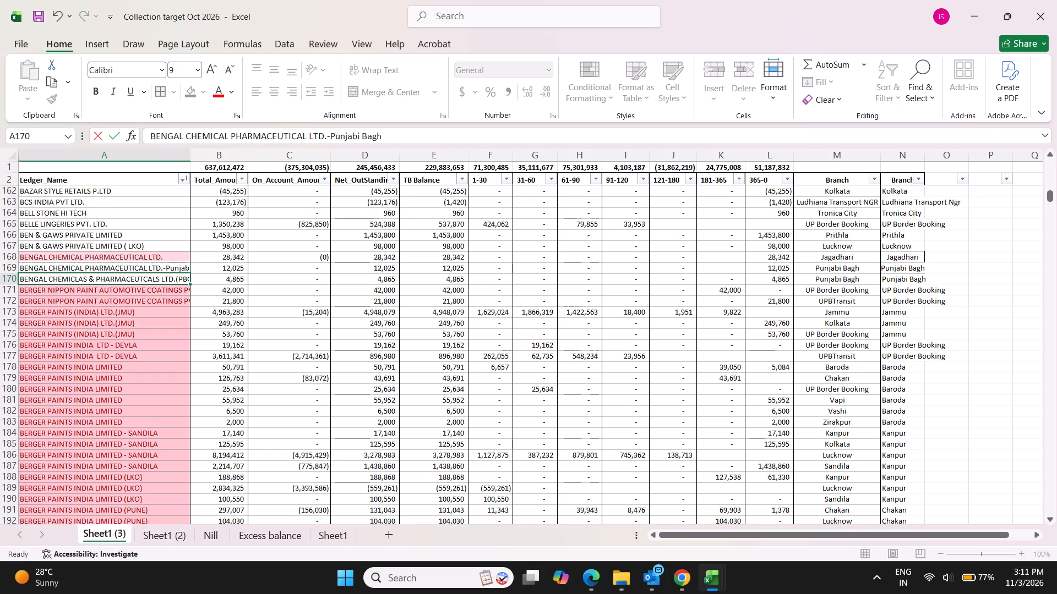
left_click(168, 353)
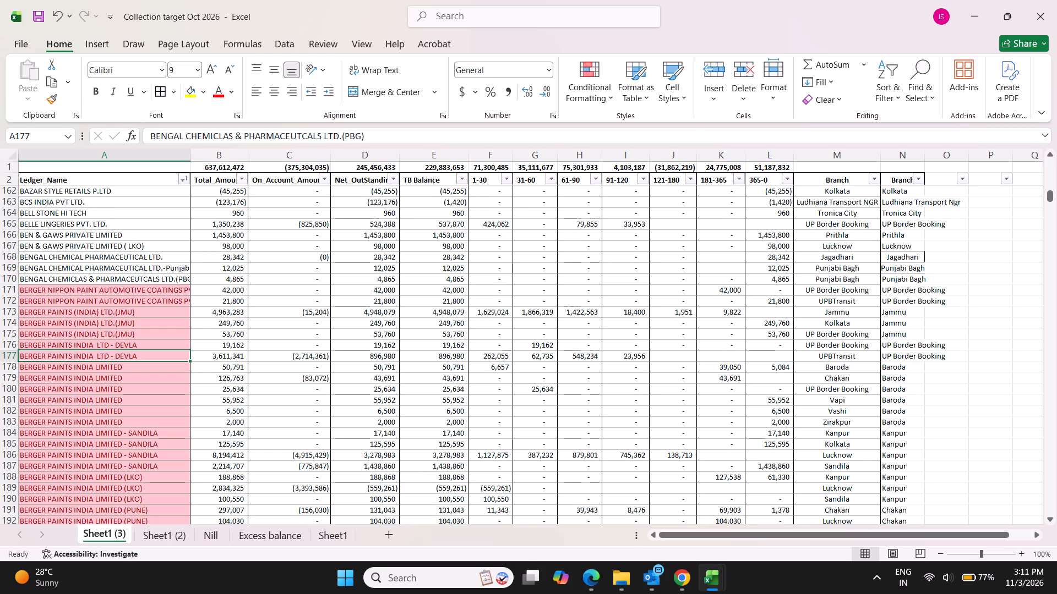
Save the Collection target Oct 2026 workbook.
left_click(520, 318)
key("ctrl+s")
Copy the UP Border Booking and UPBTransit branches of the two BERGER NIPPON PAINT rows into the second Branch column.
scroll(279, 323, "down", 3)
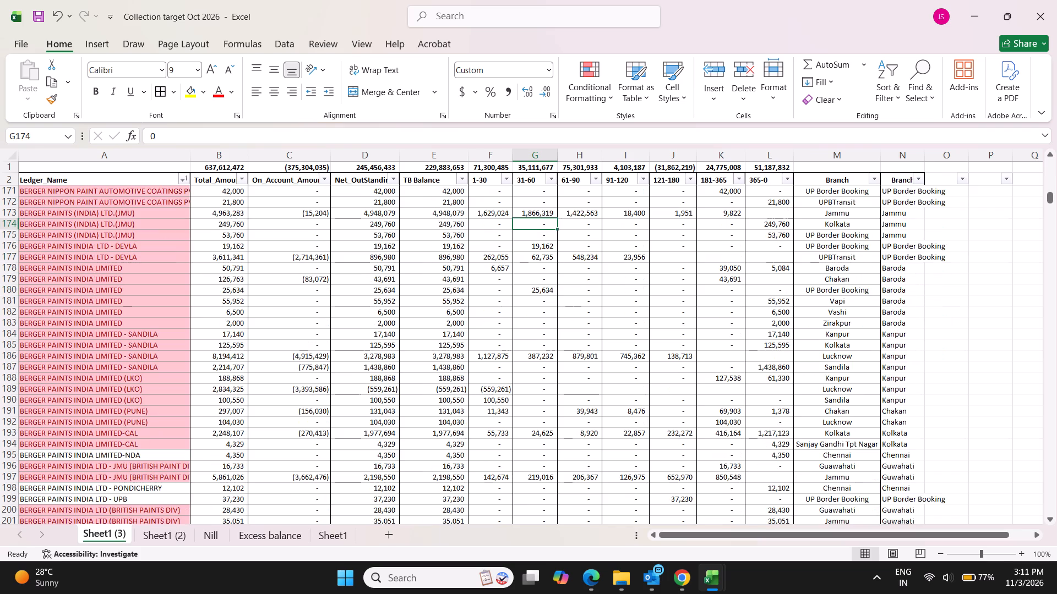
scroll(323, 313, "up", 1)
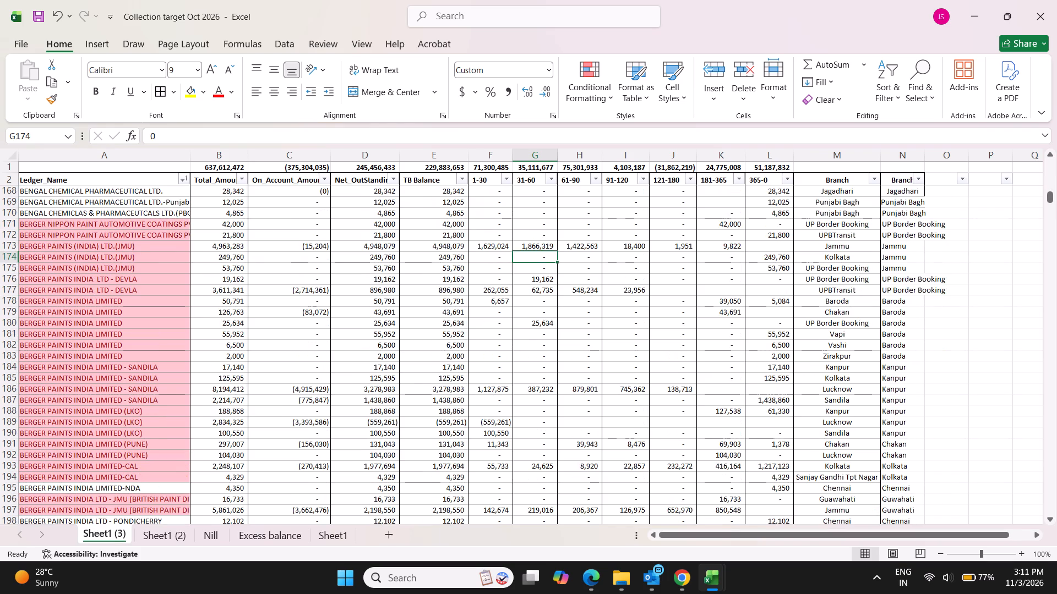
left_click_drag(852, 226, 853, 233)
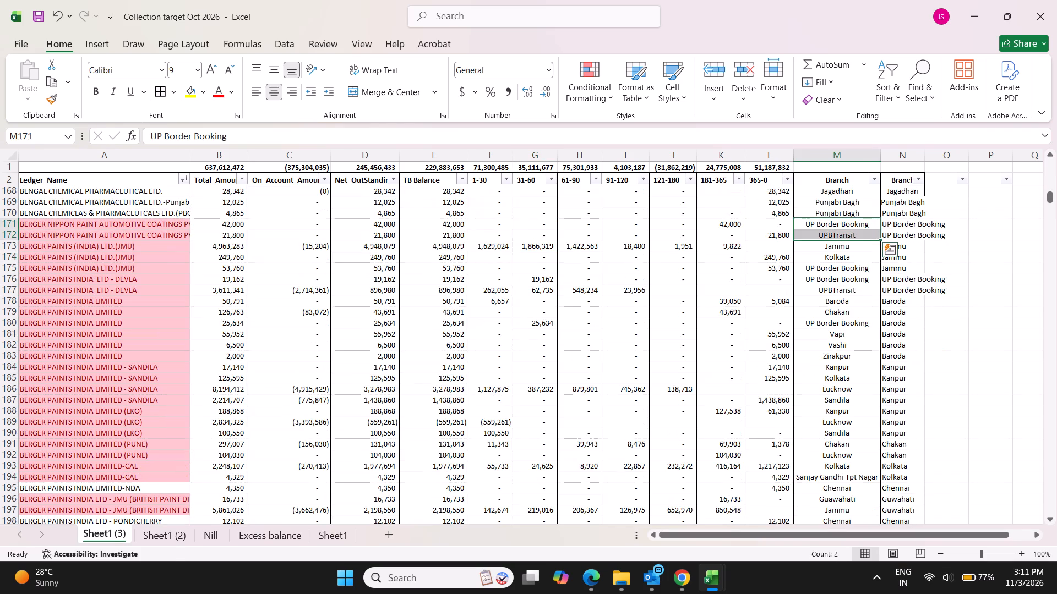
key("ctrl+c")
left_click(901, 223)
key("ctrl+v")
key("Escape")
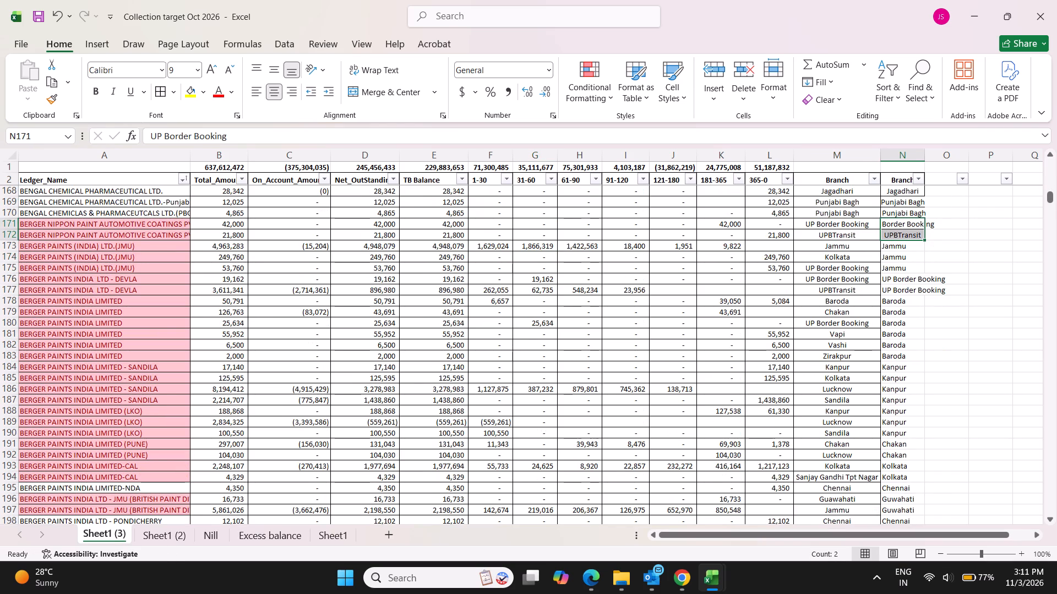
Append -UPBTransit to the ledger name of the second BERGER NIPPON PAINT AUTOMOTIVE COATINGS row, row 172.
left_click(140, 236)
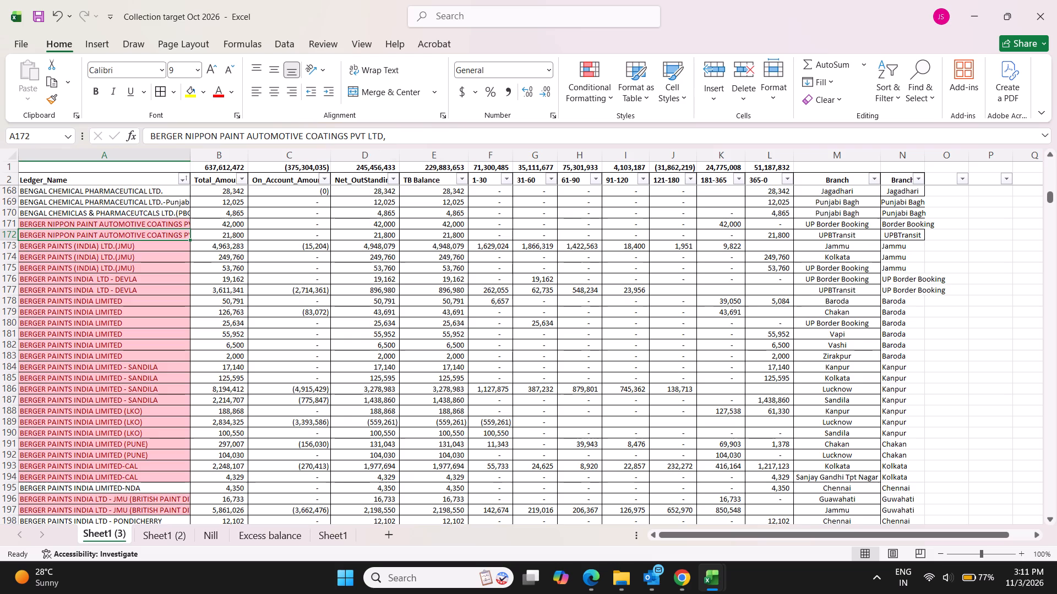
left_click(399, 135)
type("-UPBT")
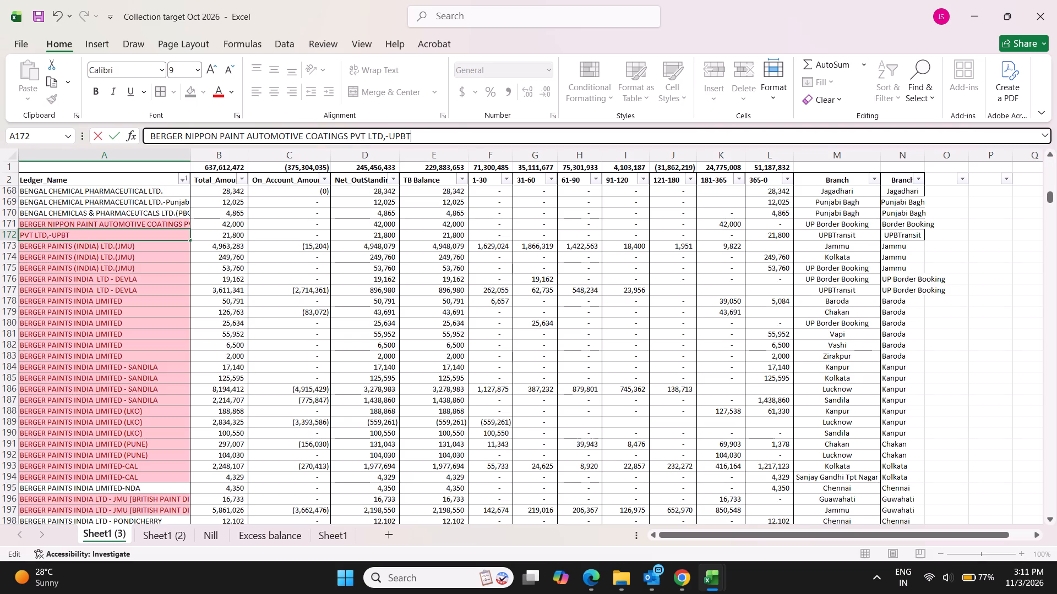
type("ra")
type("nsit")
key("Return")
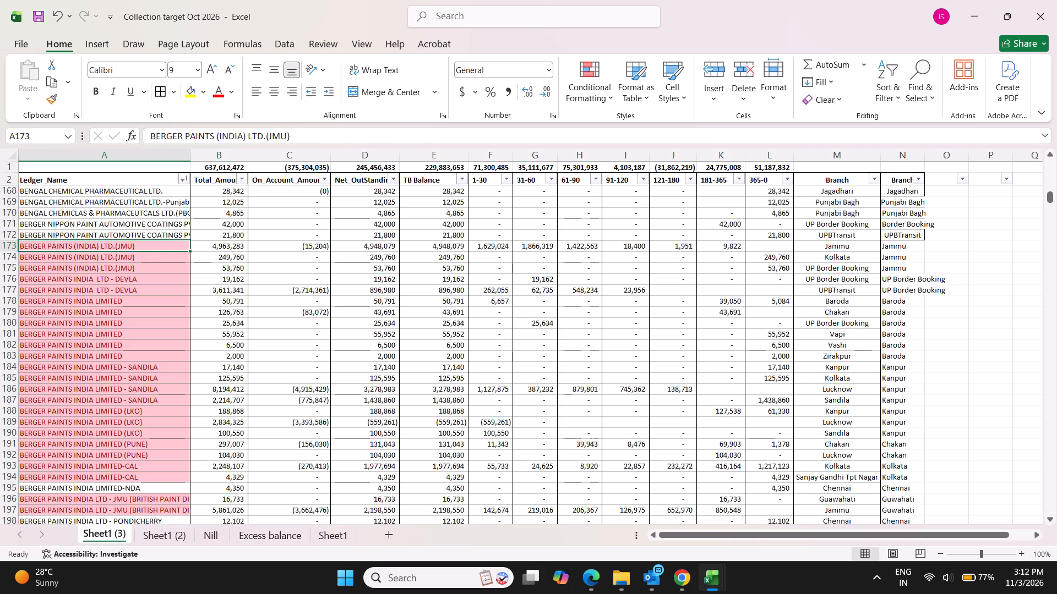
Copy the Jammu, Kolkata and UP Border Booking branches of the three BERGER PAINTS (INDIA) LTD.(JMU) rows into the second Branch column.
key("Right")
key("Right")
key("Right")
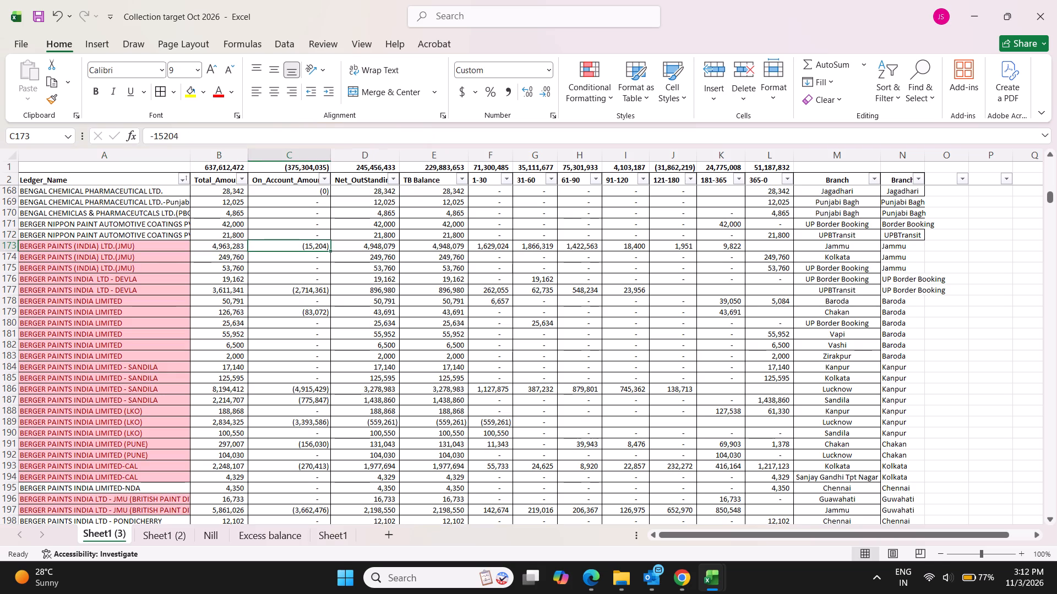
key("Right")
key("Right")
key("Right")
key("Right")
key("Right")
key("Right")
key("Right")
key("Right")
key("Right")
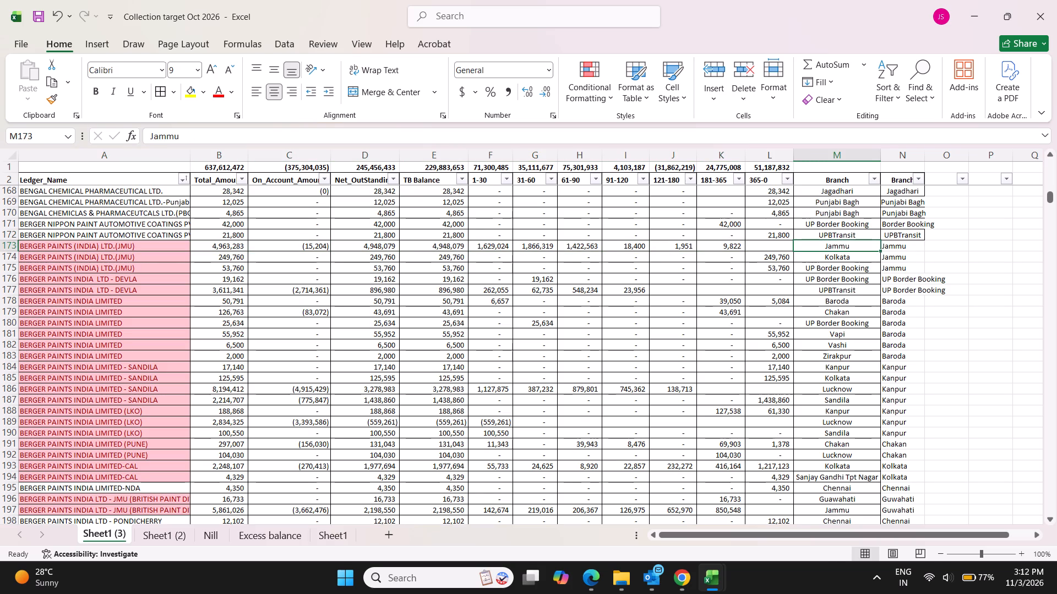
key("shift+Down")
key("shift+Down")
key("ctrl+c")
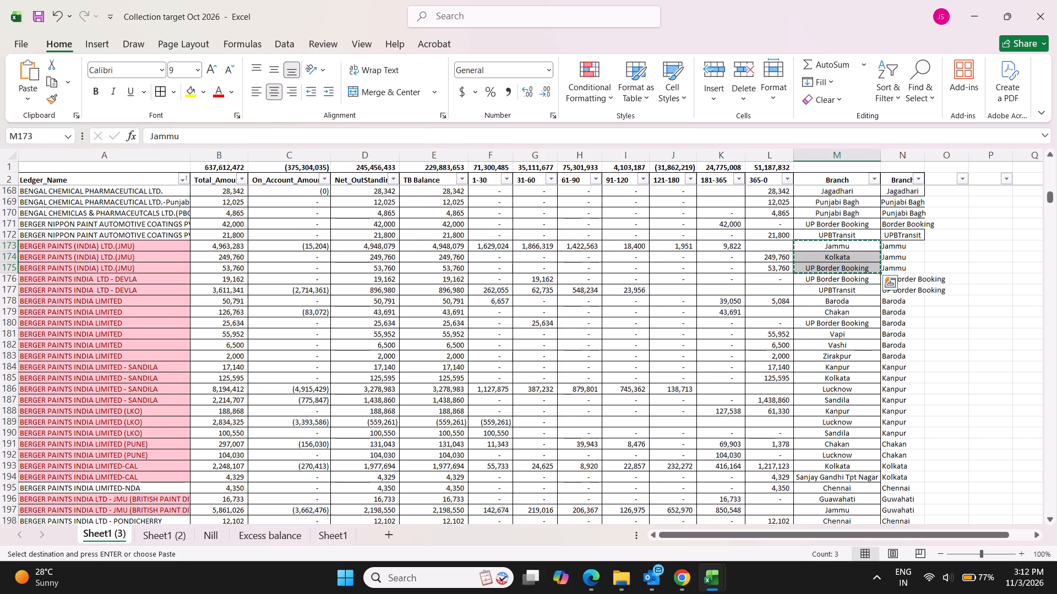
key("Right")
key("ctrl+v")
key("Escape")
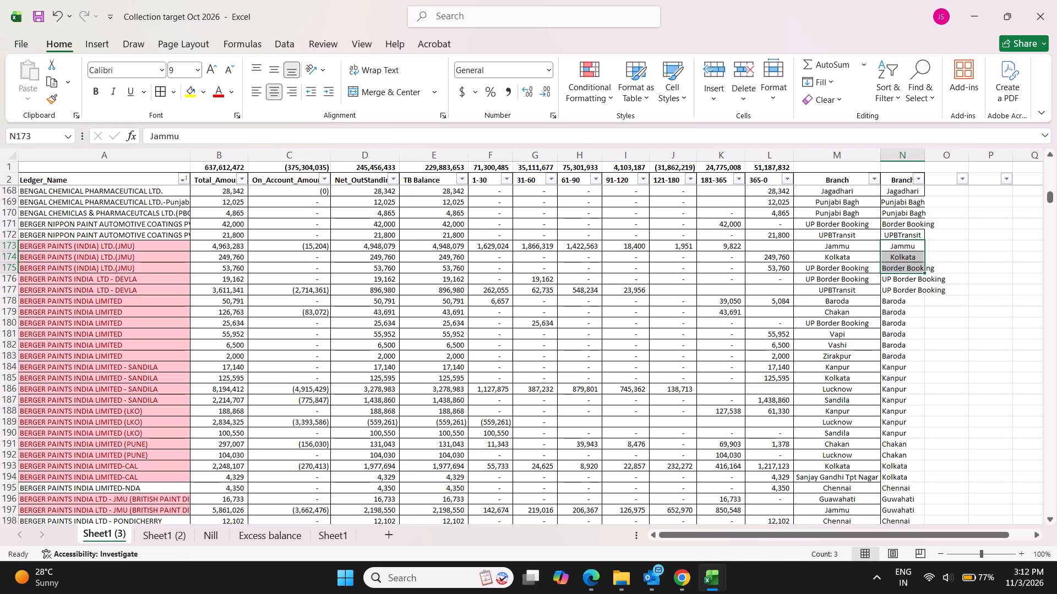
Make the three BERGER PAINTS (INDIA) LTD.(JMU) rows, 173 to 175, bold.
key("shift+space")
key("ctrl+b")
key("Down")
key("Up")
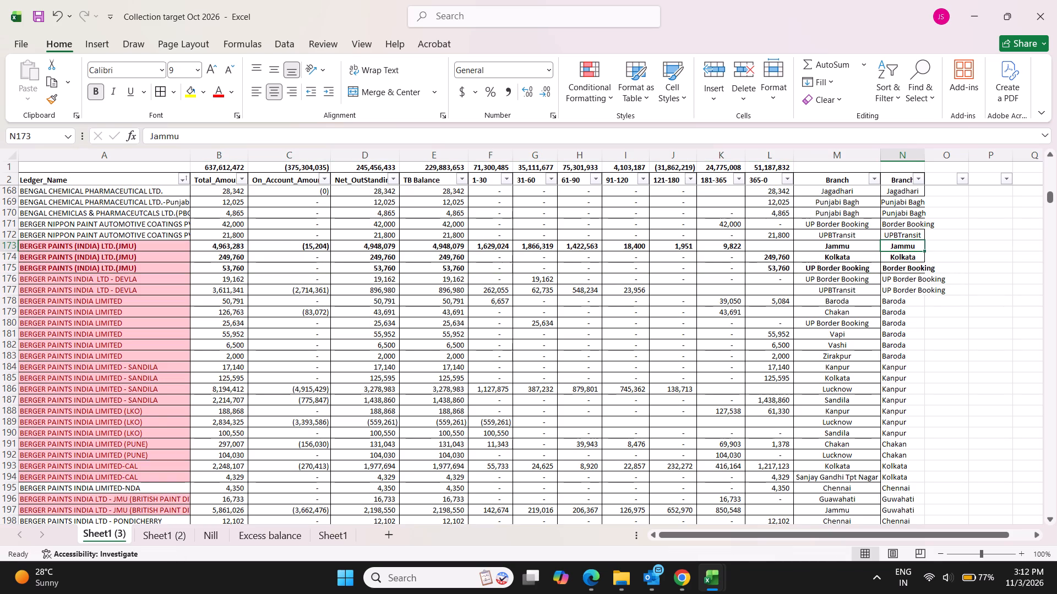
Append -Kolkata to the BERGER PAINTS (INDIA) LTD.(JMU) ledger name in row 174 and -Up Border Booking to the one in row 175.
left_click(155, 244)
left_click(156, 257)
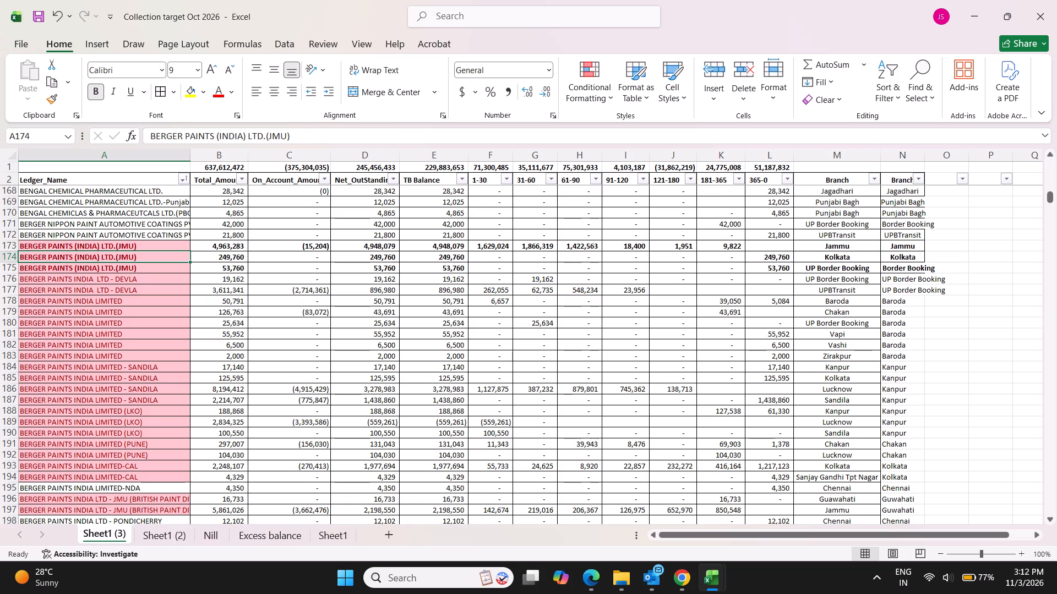
left_click(289, 136)
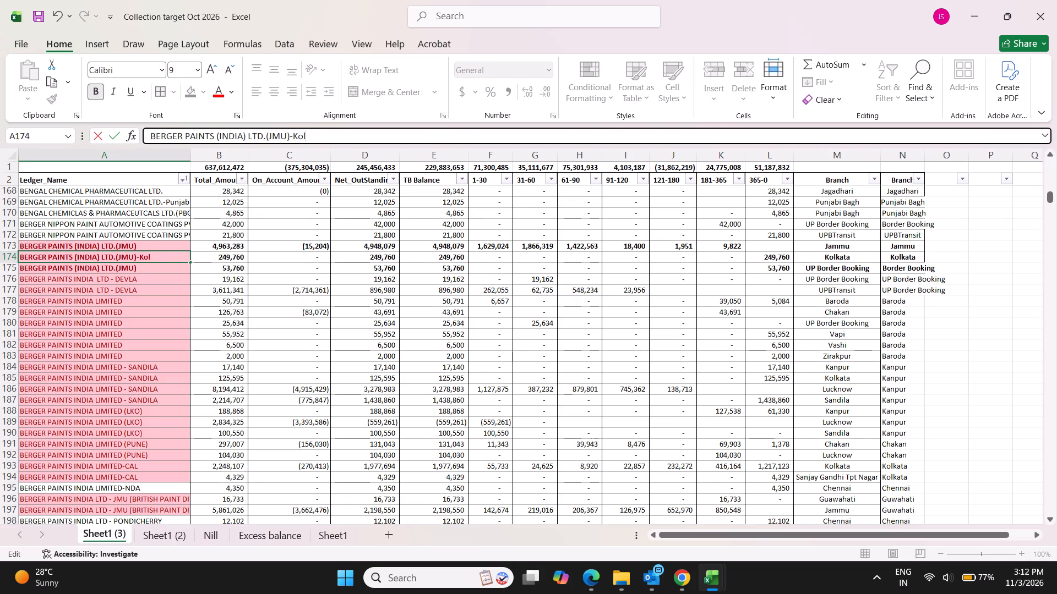
key("Return")
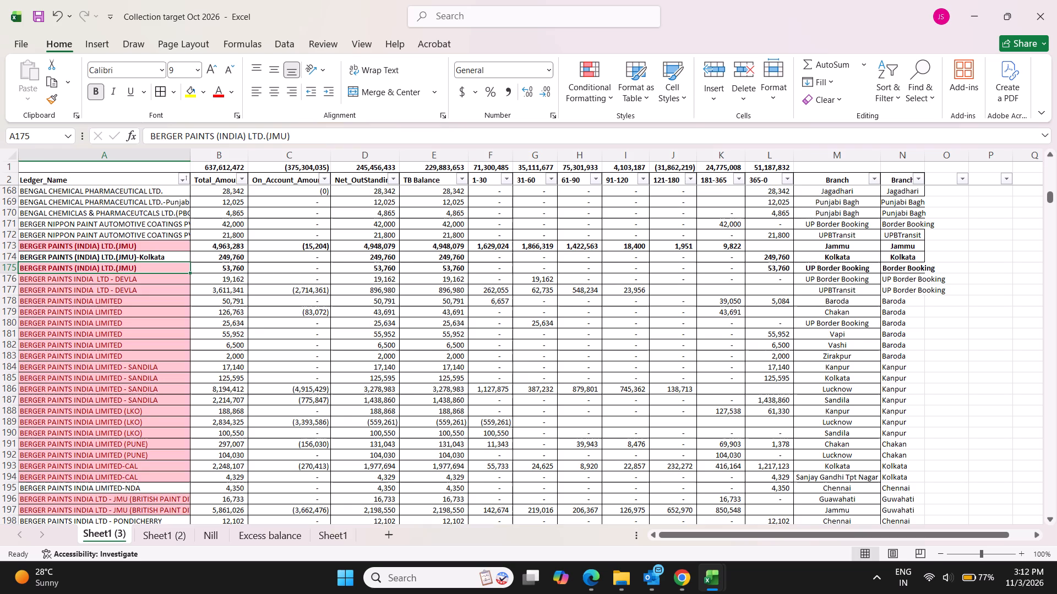
left_click(305, 136)
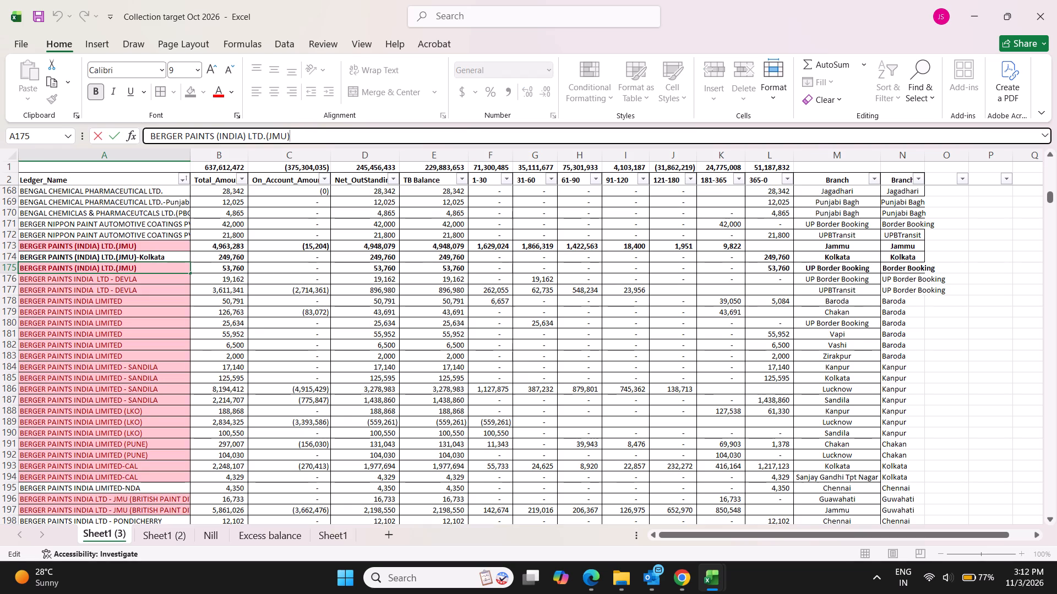
key("minus")
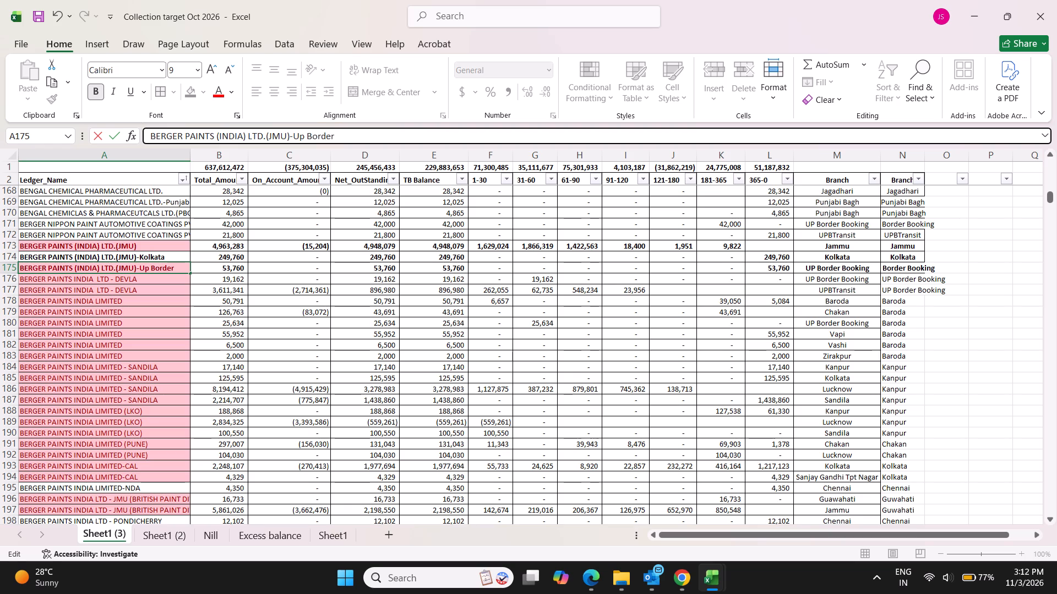
key("Return")
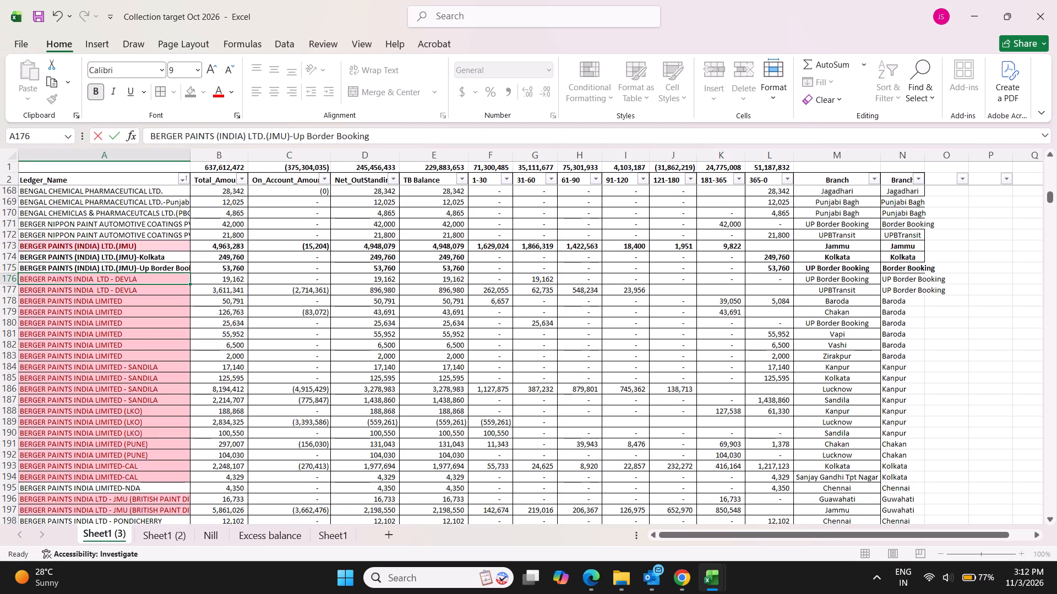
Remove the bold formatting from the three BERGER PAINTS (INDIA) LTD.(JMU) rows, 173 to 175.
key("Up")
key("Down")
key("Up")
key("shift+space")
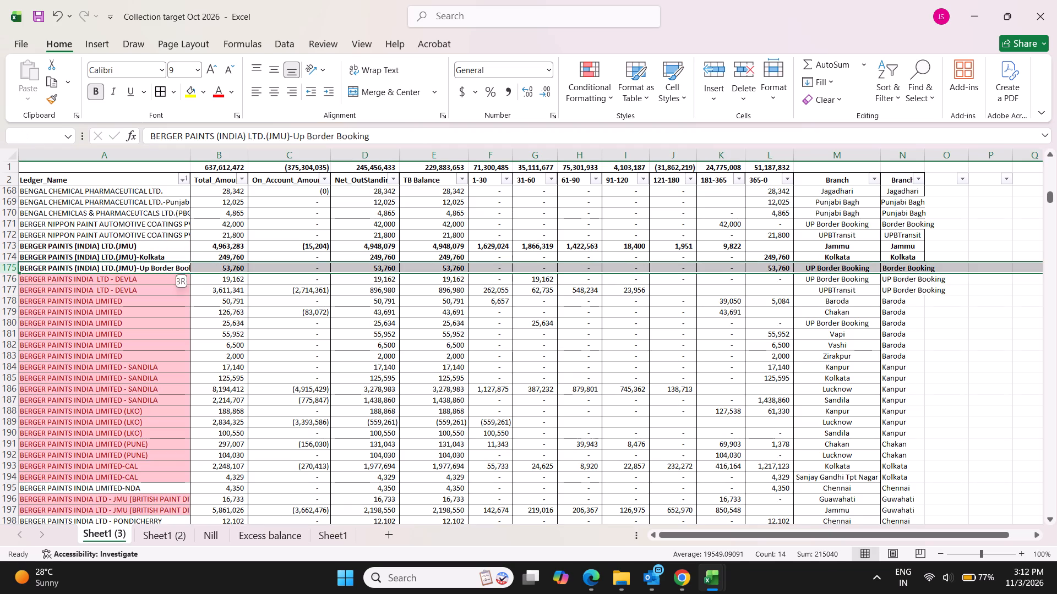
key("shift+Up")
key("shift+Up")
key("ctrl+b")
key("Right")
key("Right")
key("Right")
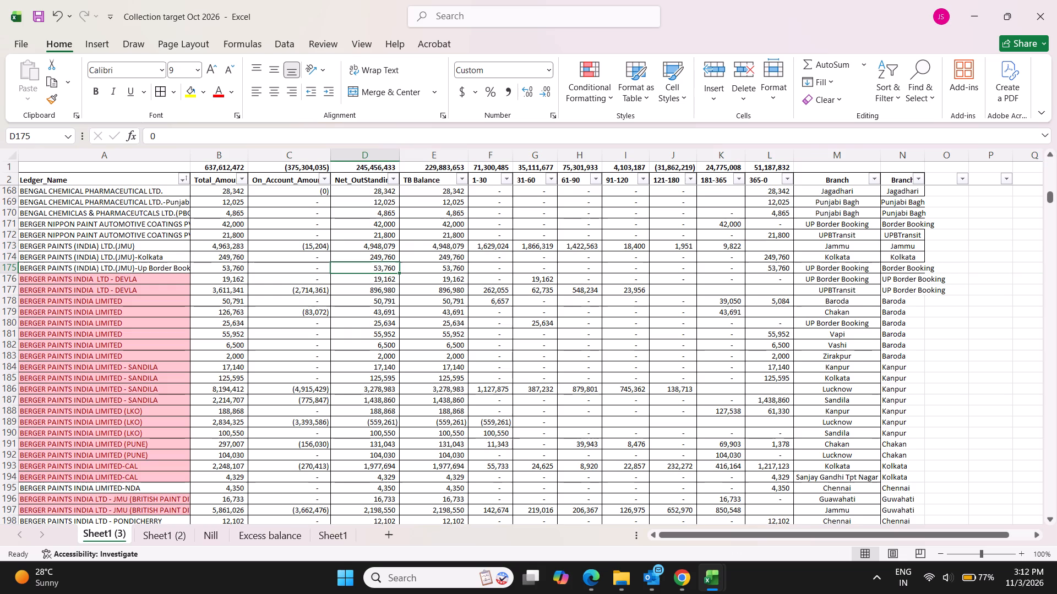
Save the Collection target Oct 2026 workbook.
key("Right")
key("Up")
key("Up")
key("shift+Down")
key("shift+Down")
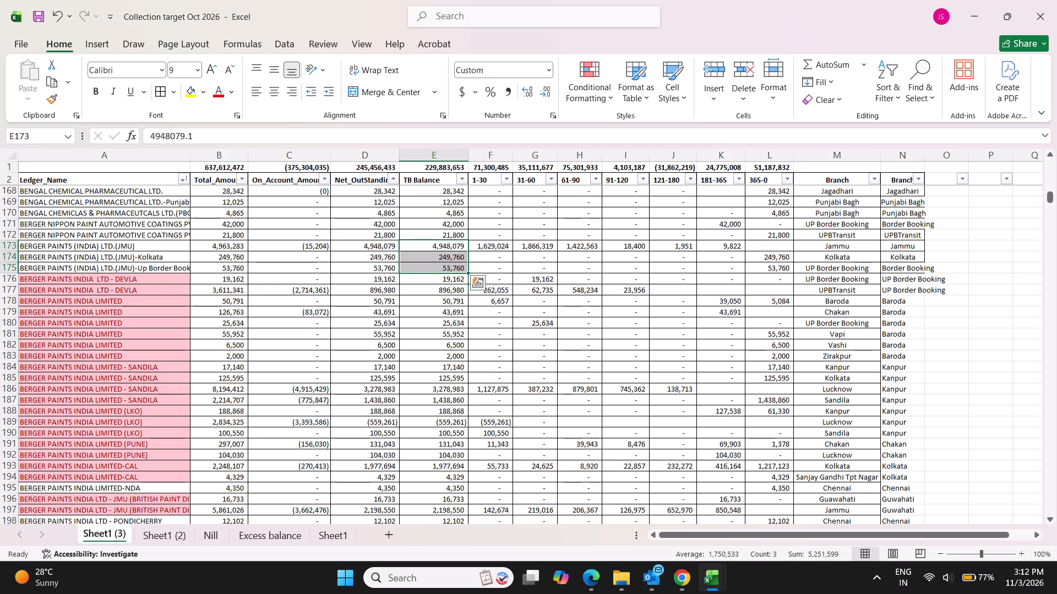
key("Right")
key("Right")
key("Right")
key("Right")
key("ctrl+s")
key("Down")
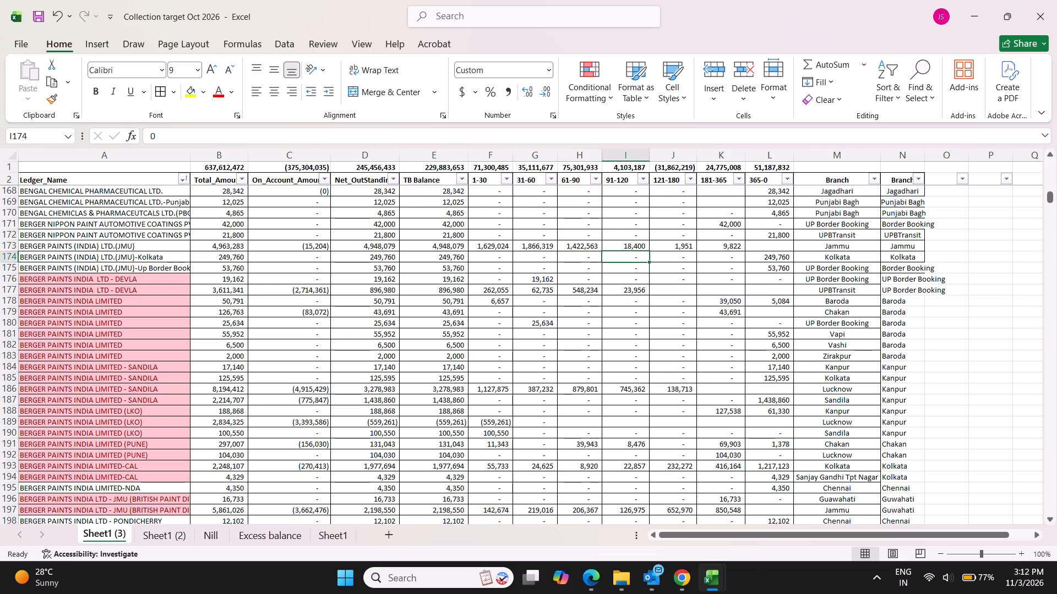
Enter a check formula in O3 that subtracts all ageing amounts from the TB balance: =E3-F3-G3-H3-I3-J3-K3-L3.
left_click_drag(1053, 198, 1053, 153)
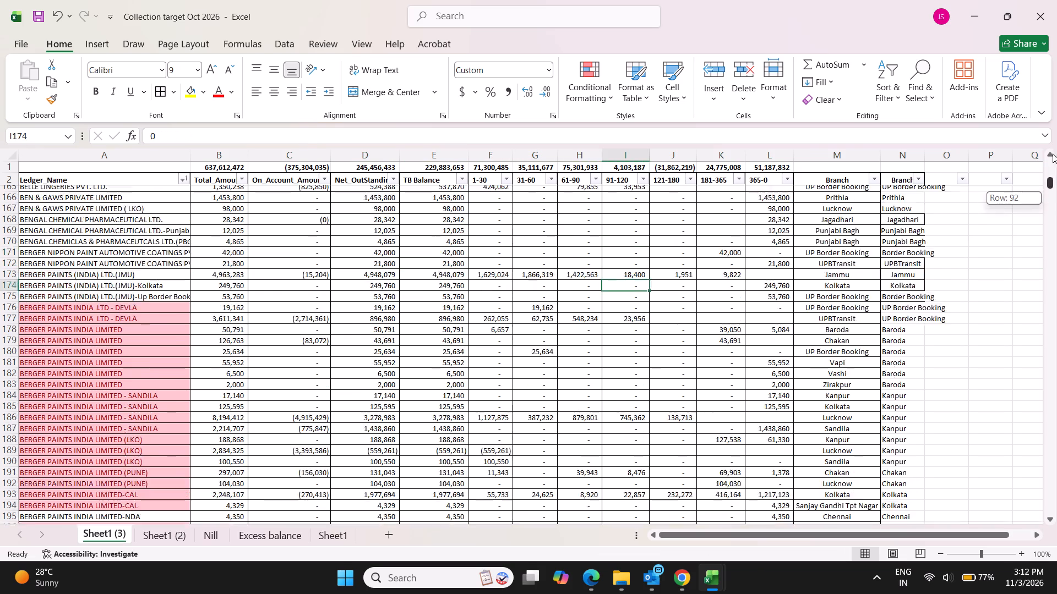
left_click_drag(1053, 153, 1056, 143)
scroll(945, 239, "up", 7)
left_click(949, 193)
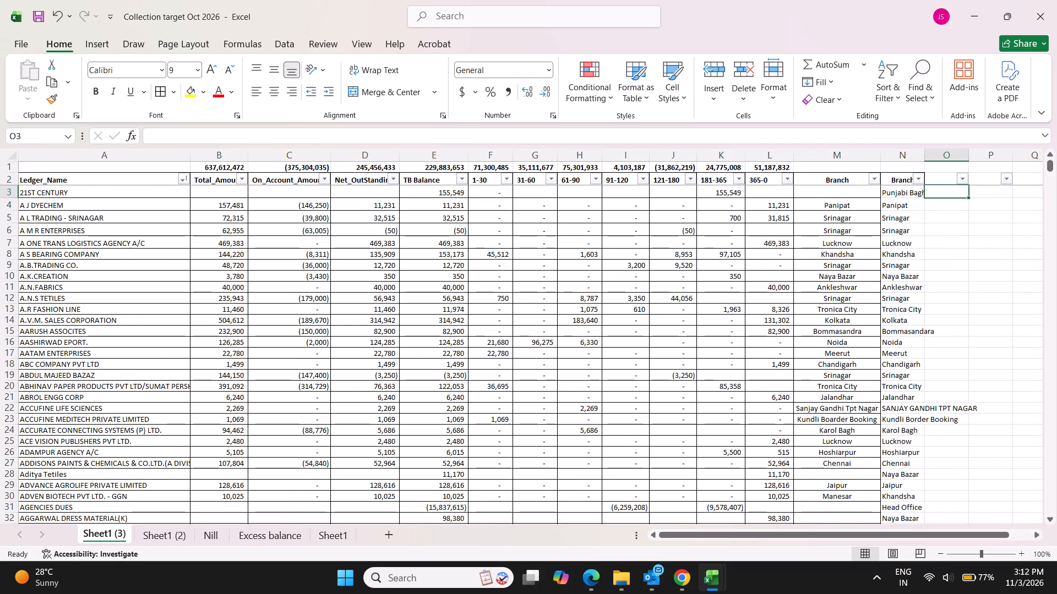
key("equal")
key("Left")
key("Left")
key("Left")
key("Left")
key("Left")
key("Left")
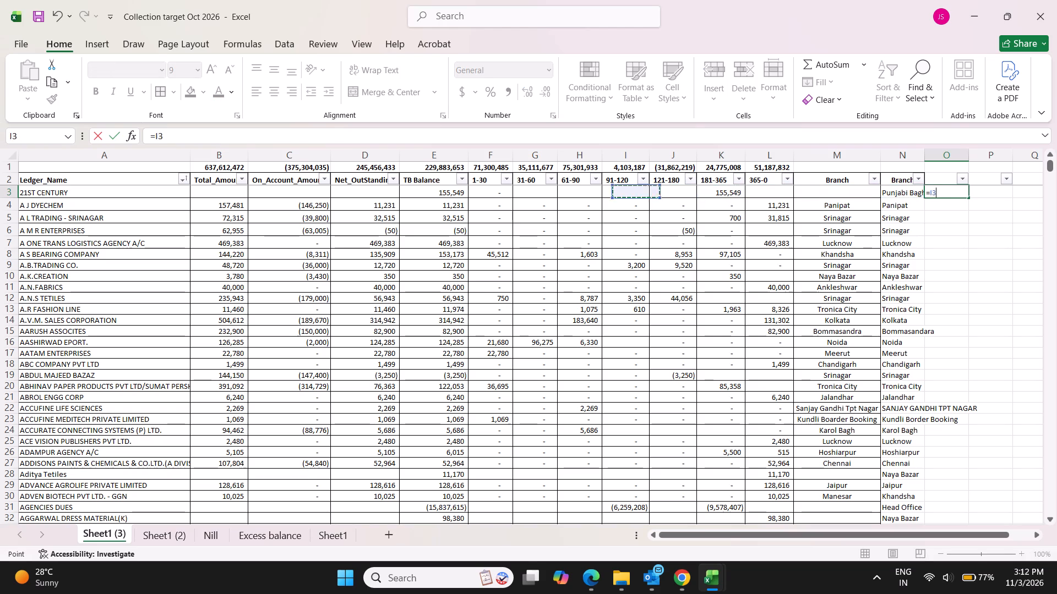
key("Left")
key("Left")
key("Left")
key("Left")
key("minus")
key("Left")
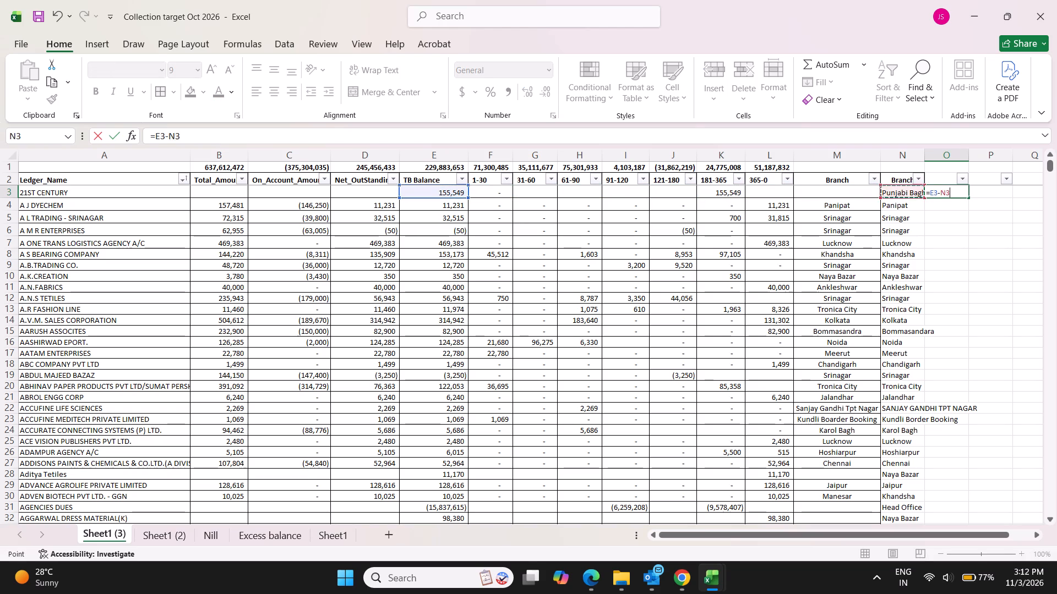
key("Left")
key("Left")
key("Left")
key("Left")
key("Left")
key("Left")
key("Left")
key("Left")
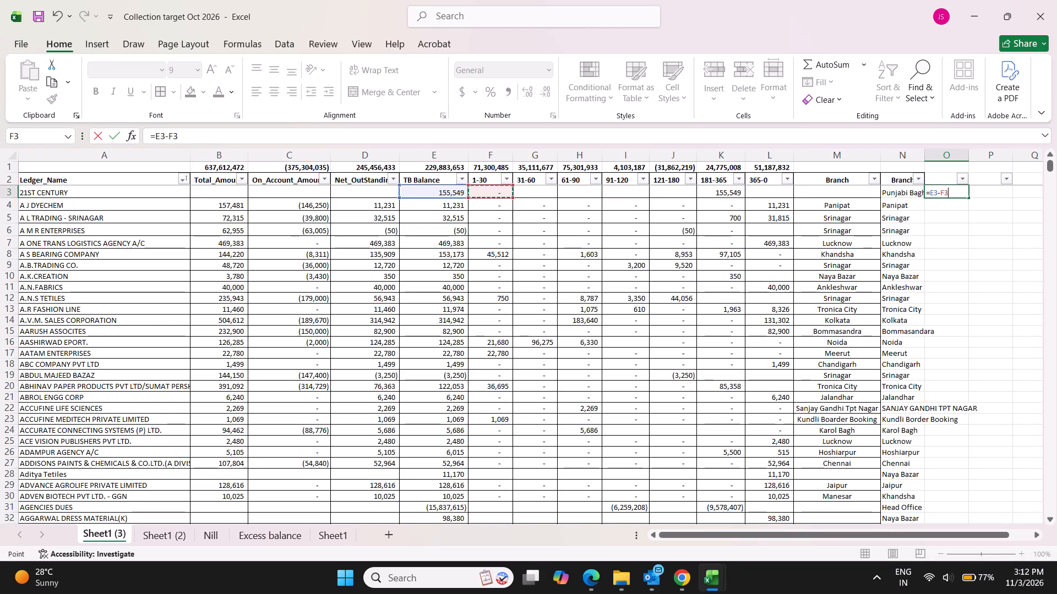
key("minus")
key("Left")
key("Left")
key("Left")
key("Left")
key("Left")
key("Left")
key("Left")
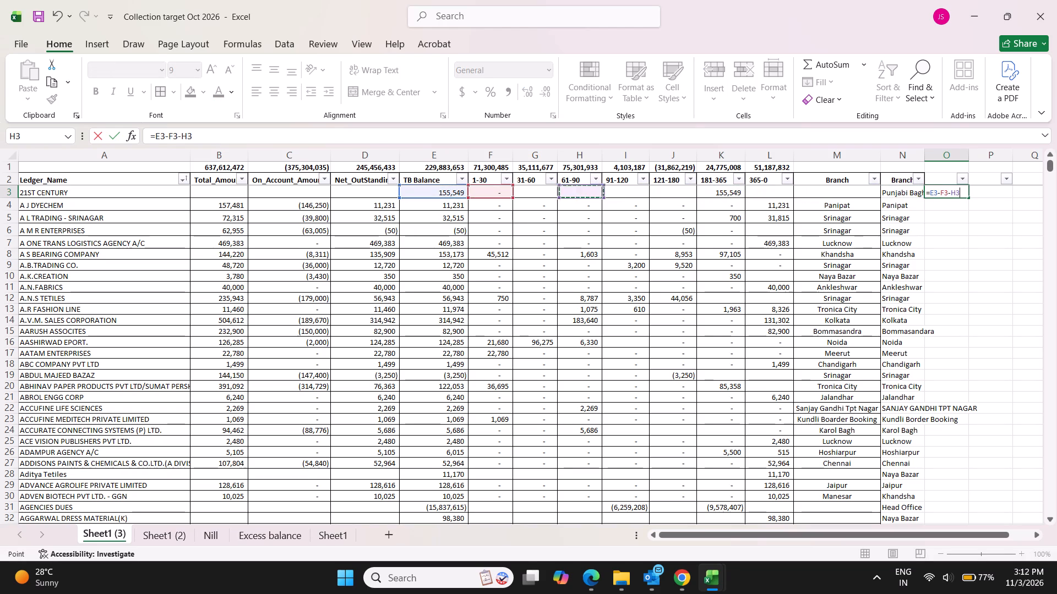
key("Left")
key("minus")
key("Left")
key("Left")
key("Left")
key("Left")
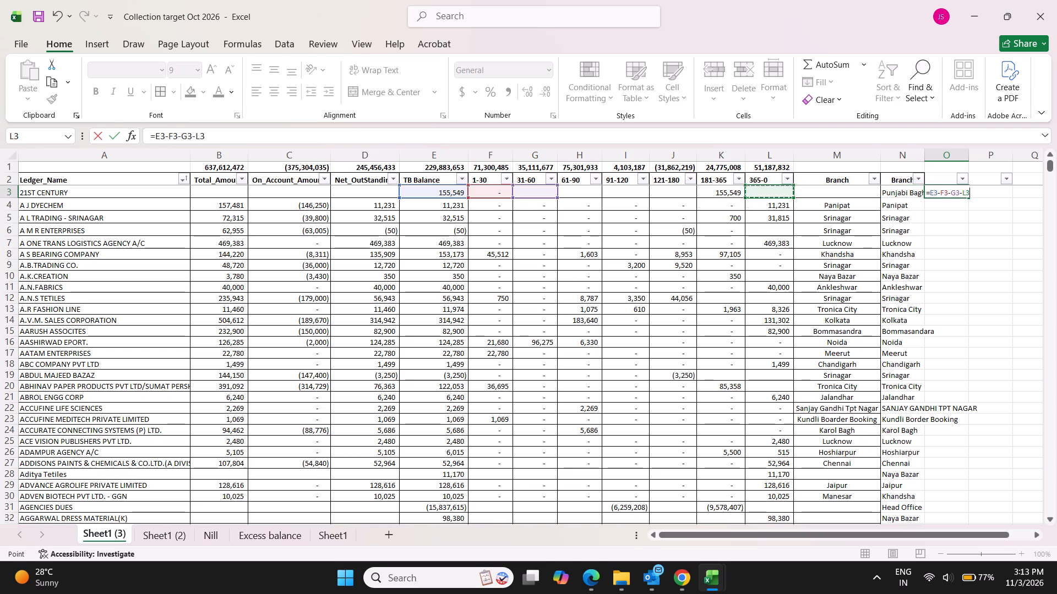
key("Left")
key("Left")
key("Left")
key("minus")
key("Left")
key("Left")
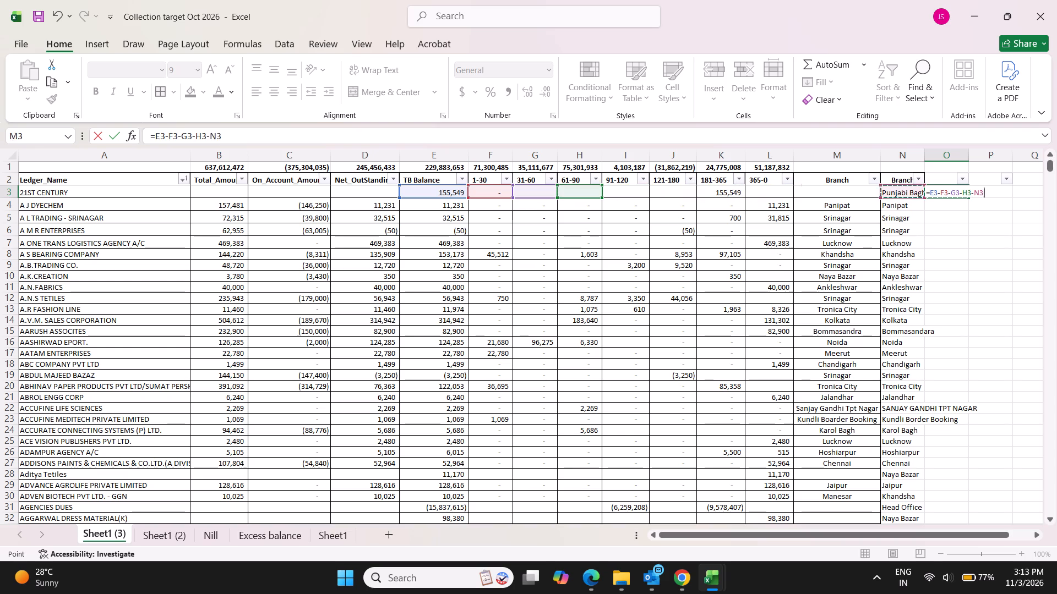
key("Left")
key("Left")
key("Left")
key("Left")
key("minus")
key("Left")
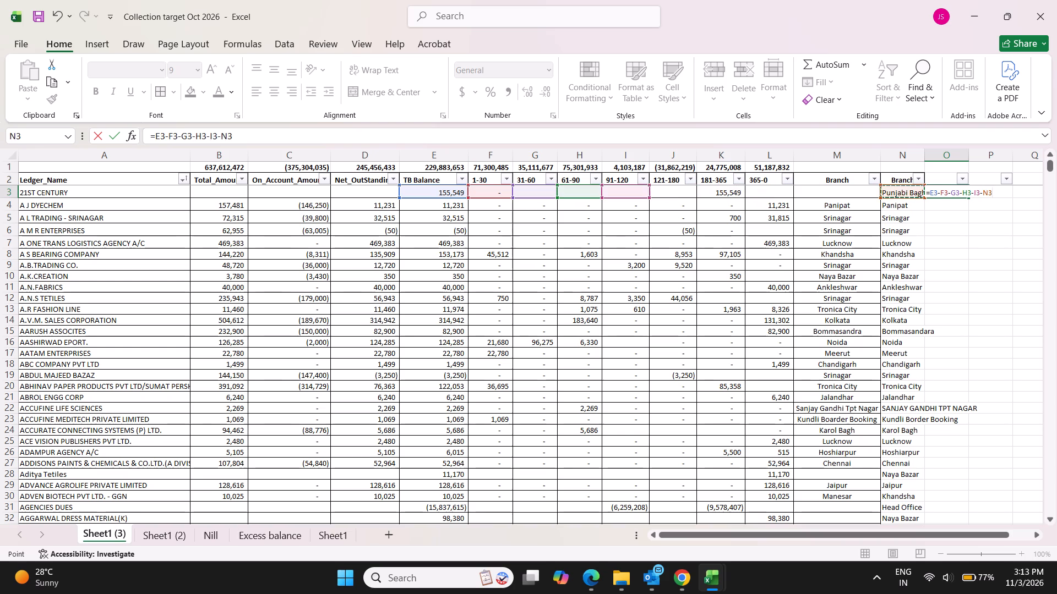
key("Left")
key("Left")
key("Left")
key("Left")
key("minus")
key("Left")
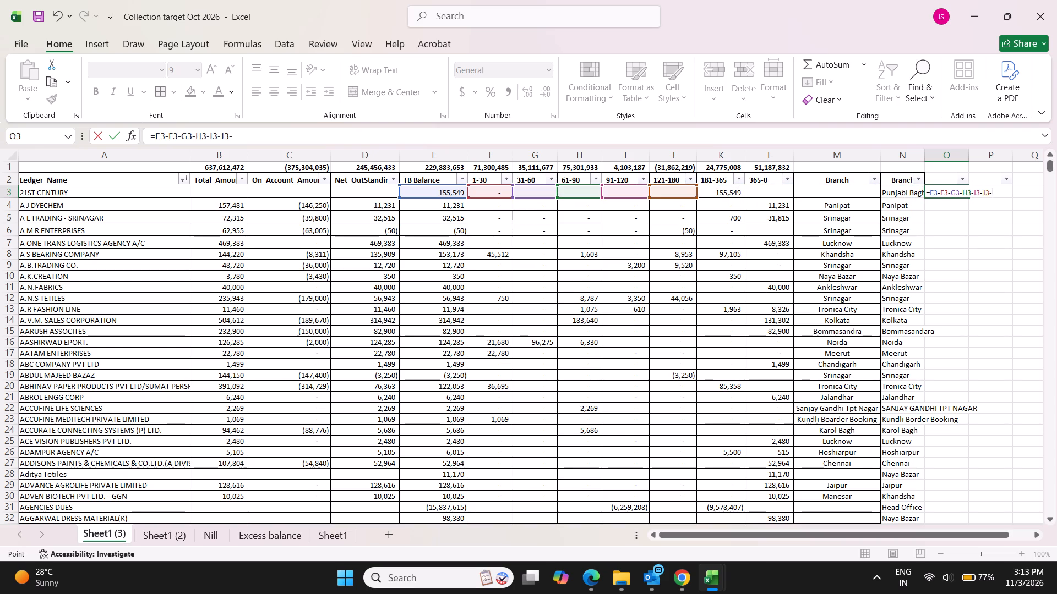
key("Left")
key("Left")
key("Left")
key("minus")
key("Left")
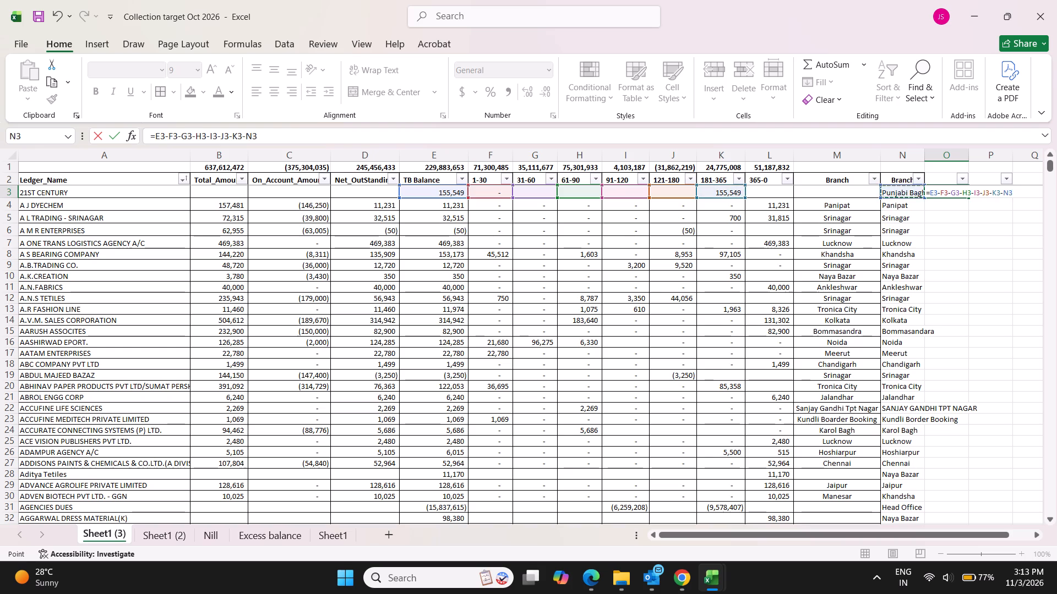
key("Left")
key("Left")
key("Return")
key("Up")
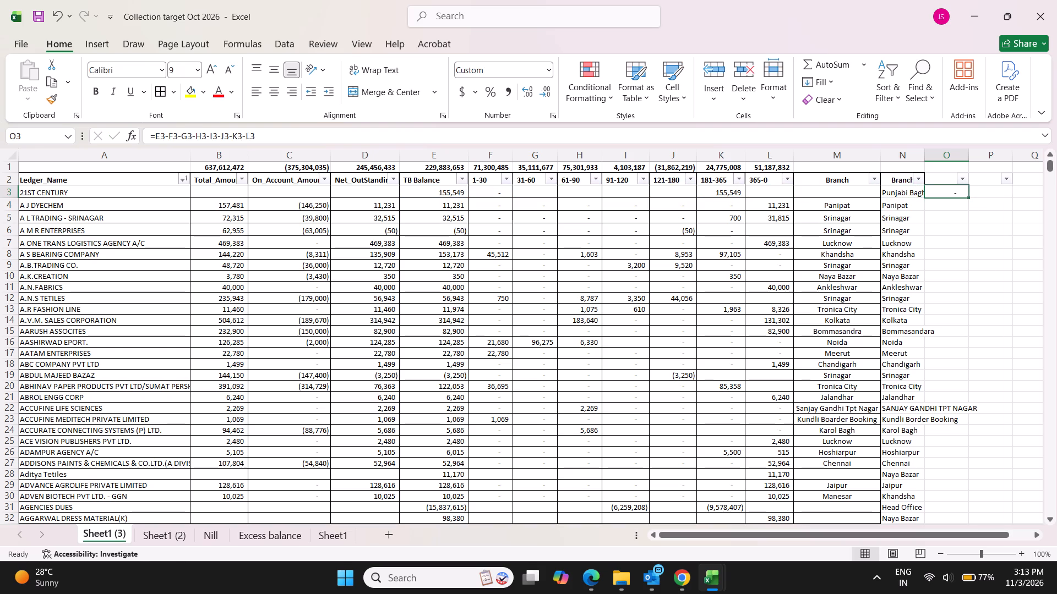
Copy the check formula from O3 down column O to the last ledger row, 1836.
key("ctrl+c")
key("Left")
key("ctrl+Down")
key("Down")
key("Up")
key("Right")
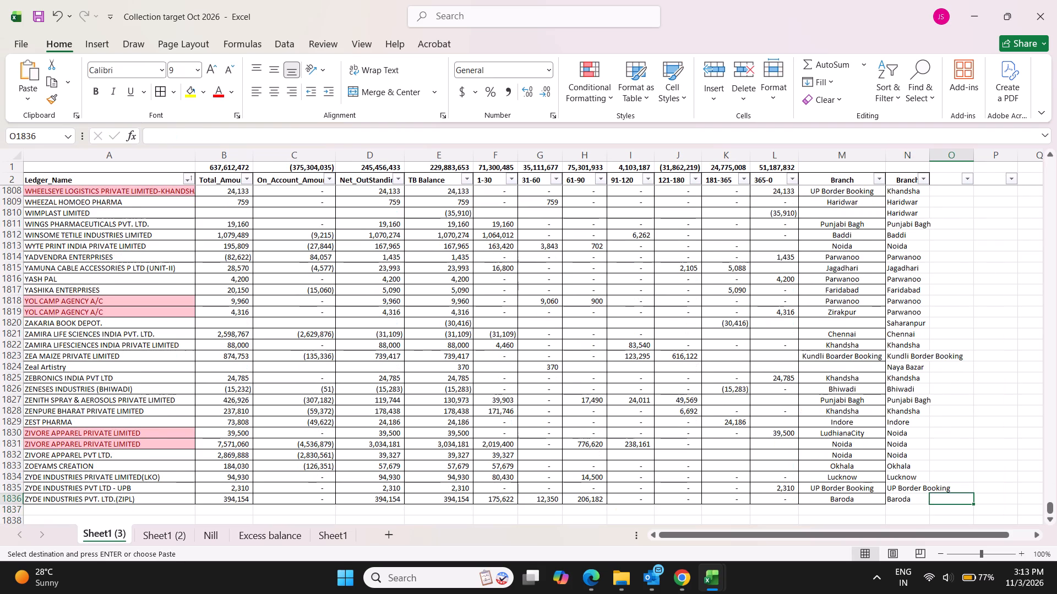
key("ctrl+shift+Up")
key("Return")
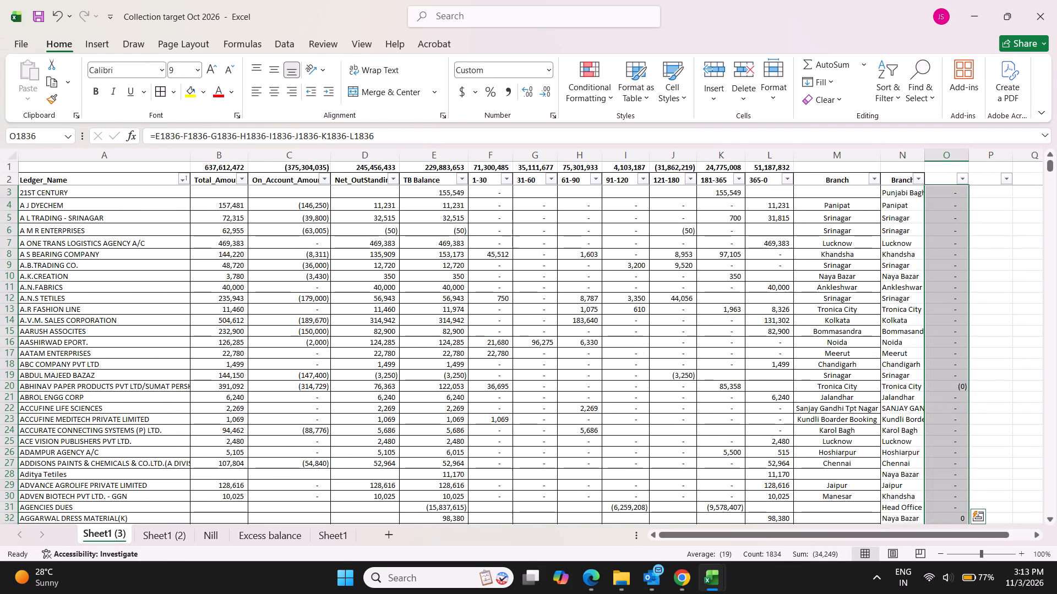
Find the mismatched BANSAL INDUSTRIES-Ambala row, 147, and clear its 181-365 amount.
scroll(924, 409, "down", 15)
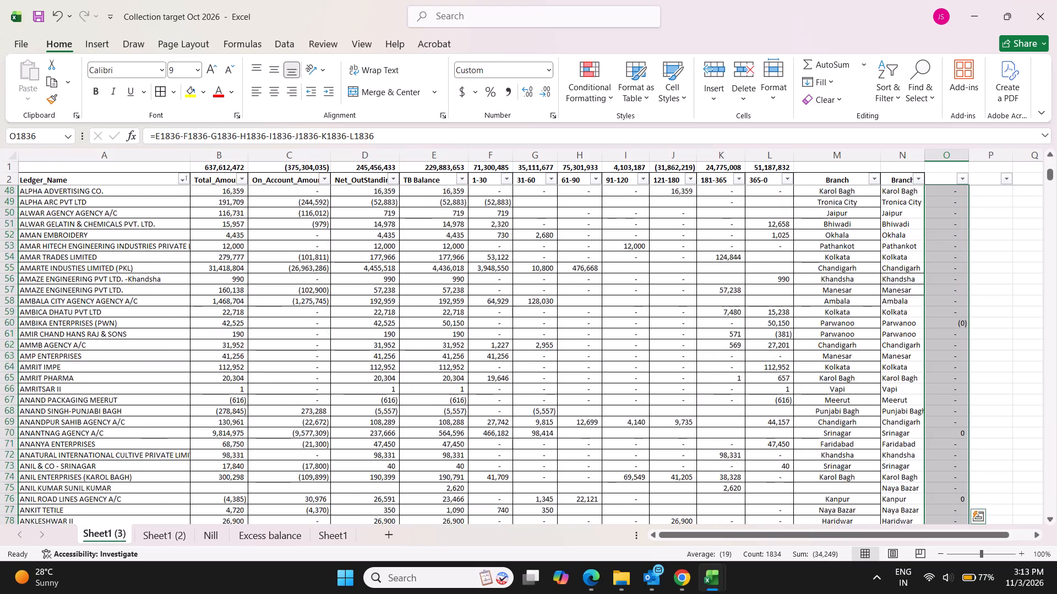
scroll(932, 405, "down", 15)
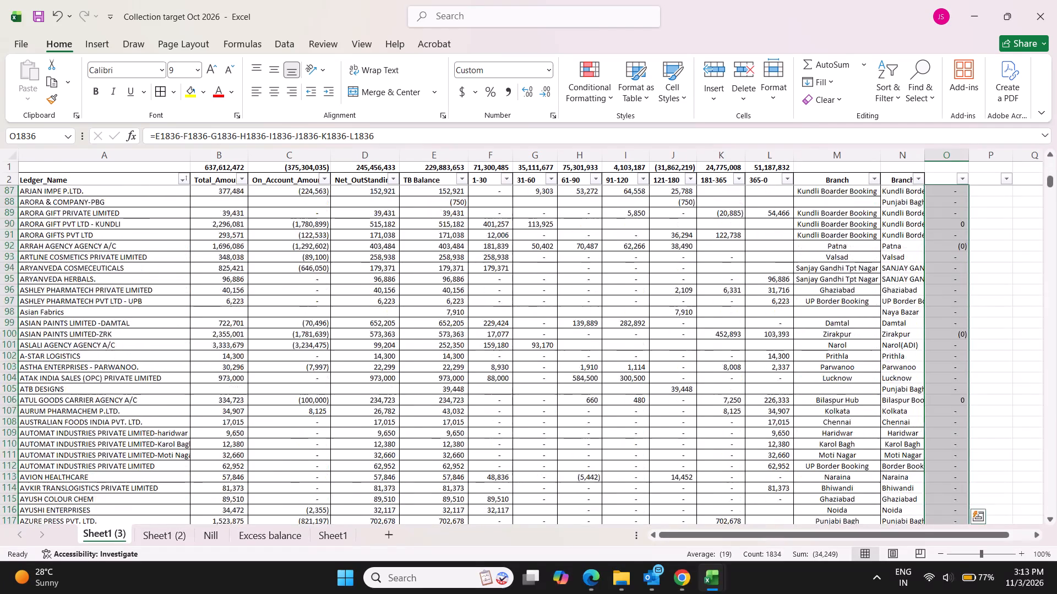
scroll(932, 405, "down", 14)
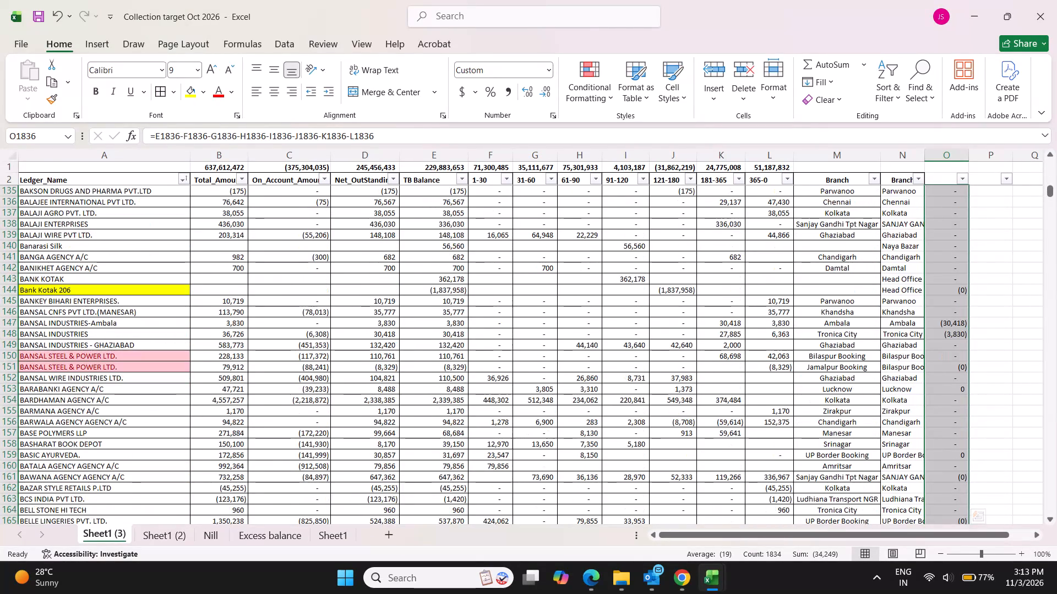
left_click(724, 322)
key("Delete")
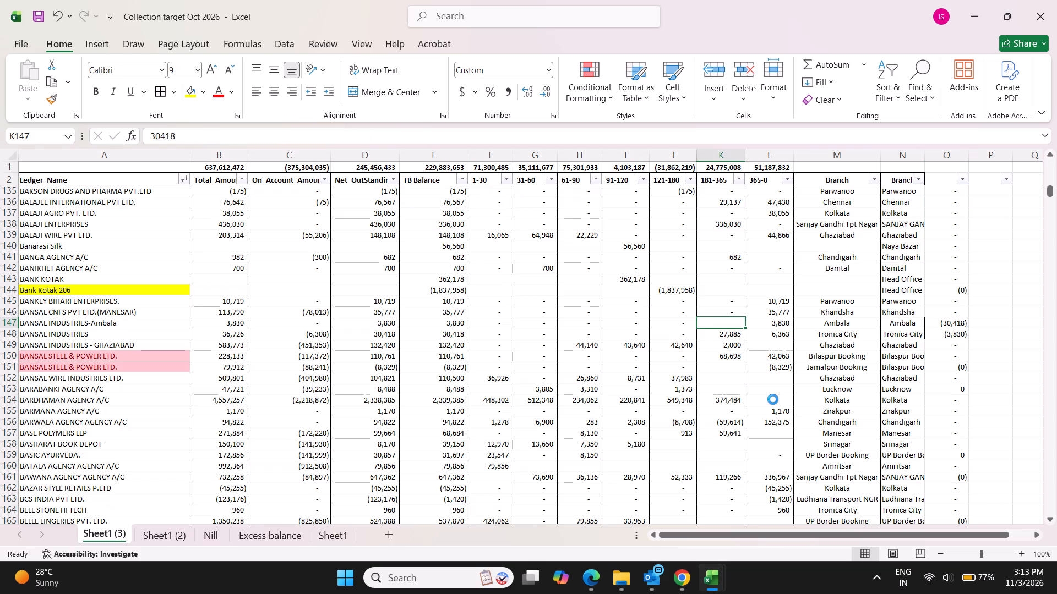
Set the 365-0 amount of BANSAL INDUSTRIES, row 148, to 2533.
key("Down")
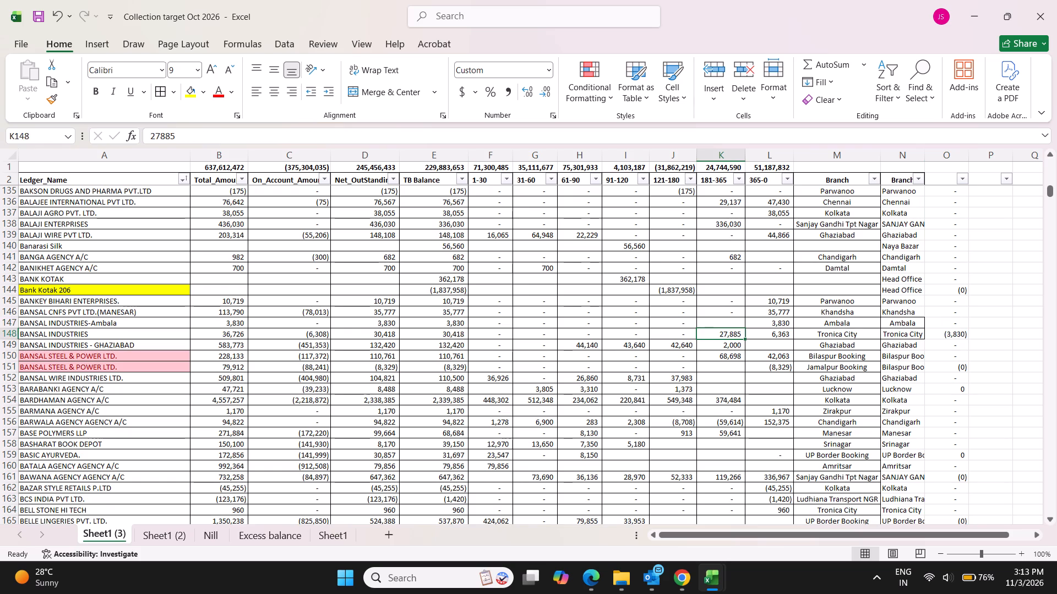
key("Right")
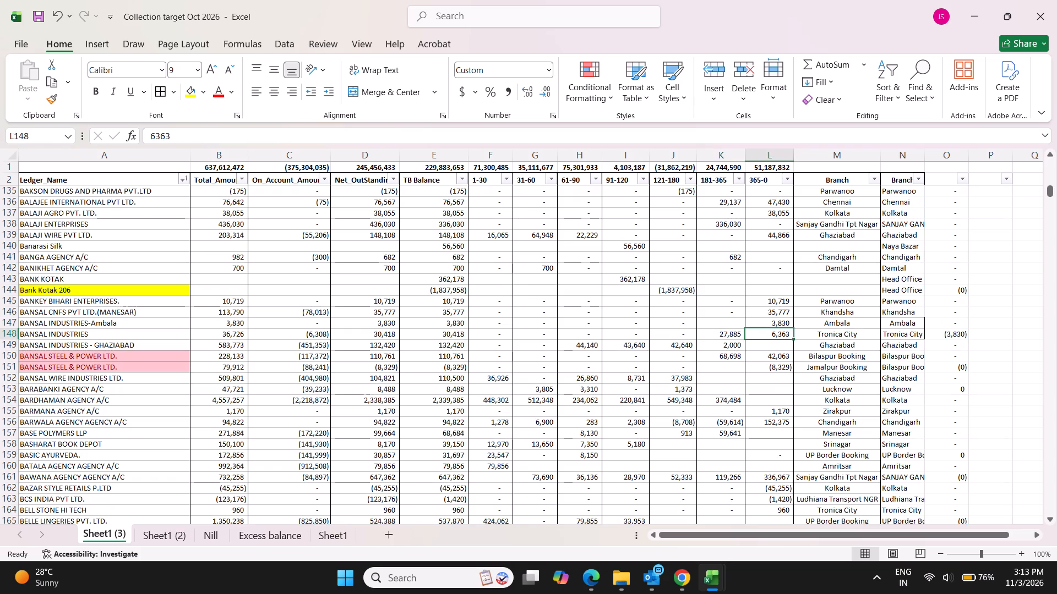
key("Delete")
type("2533")
key("Return")
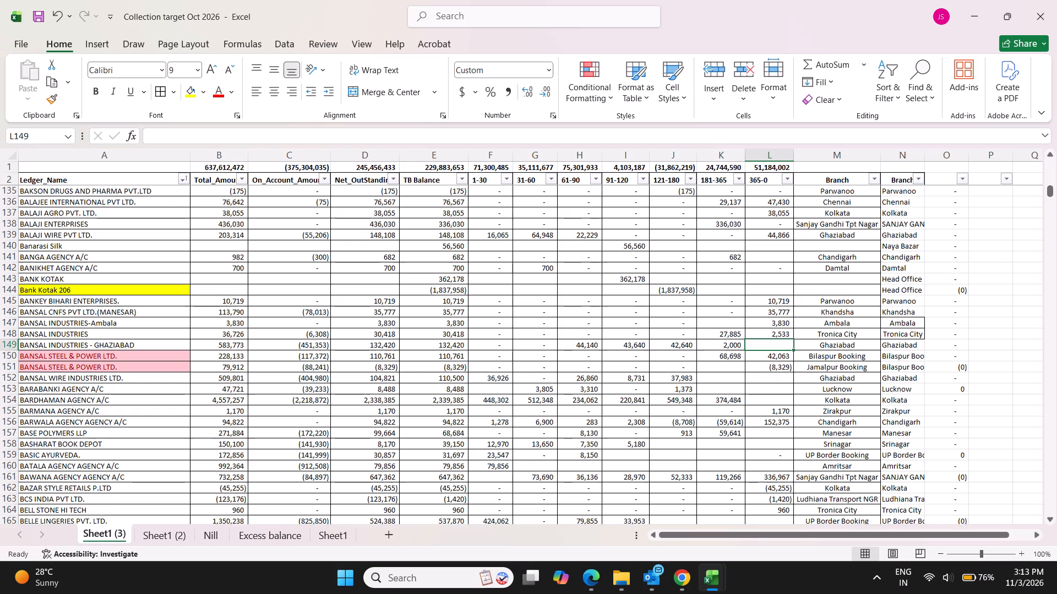
Review the total of check column O and the 181-365 and 365-0 amounts of BANSAL STEEL & POWER LTD., row 150.
left_click(955, 153)
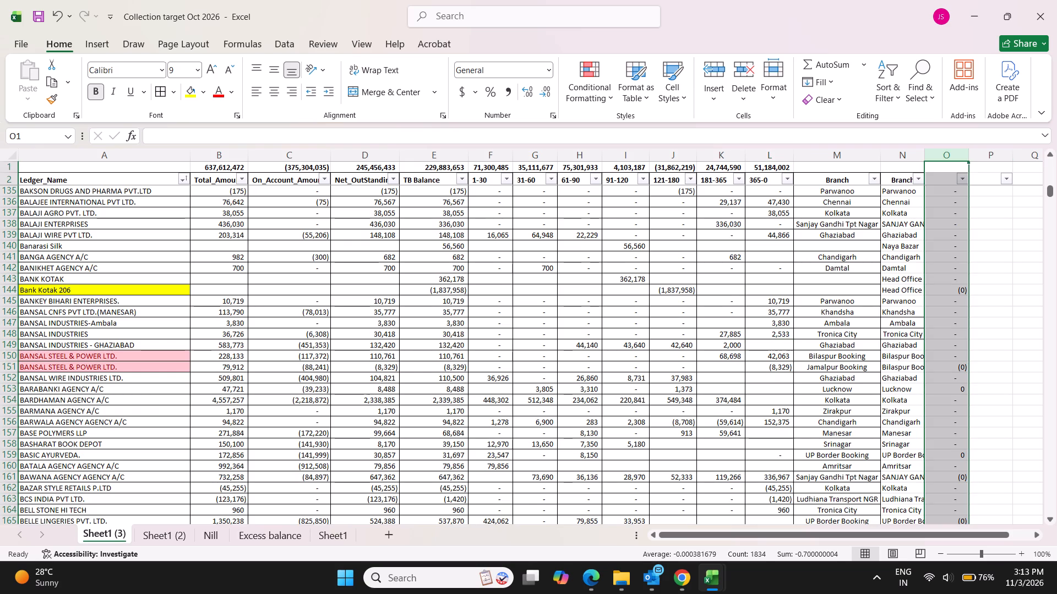
scroll(160, 420, "down", 2)
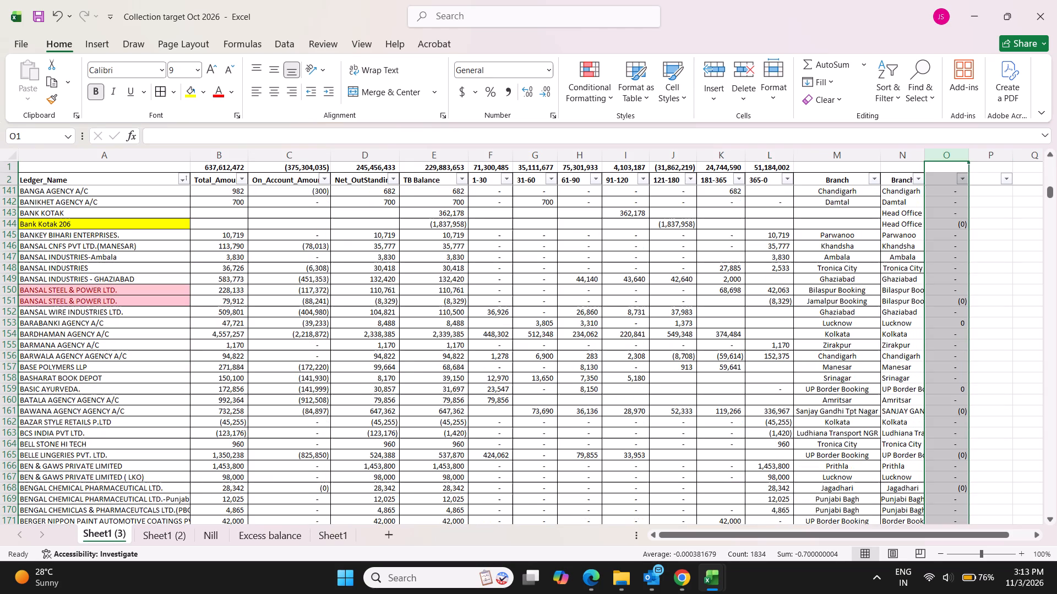
scroll(160, 420, "down", 1)
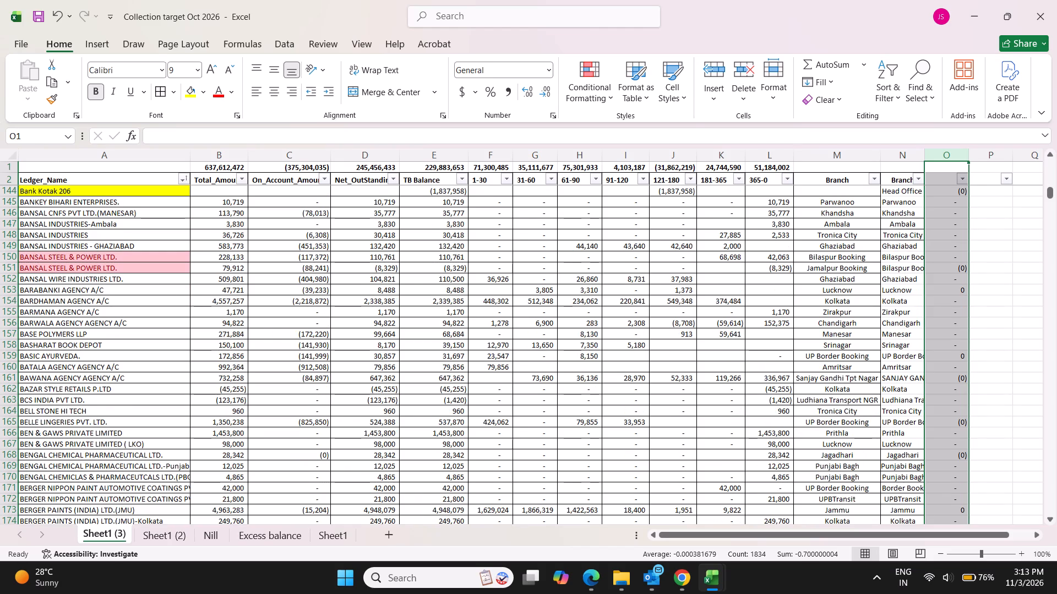
left_click_drag(716, 256, 782, 256)
Copy the branches of the two BERGER PAINTS INDIA LTD - DEVLA ledgers, rows 176 and 177, from column M into column N.
scroll(576, 424, "down", 2)
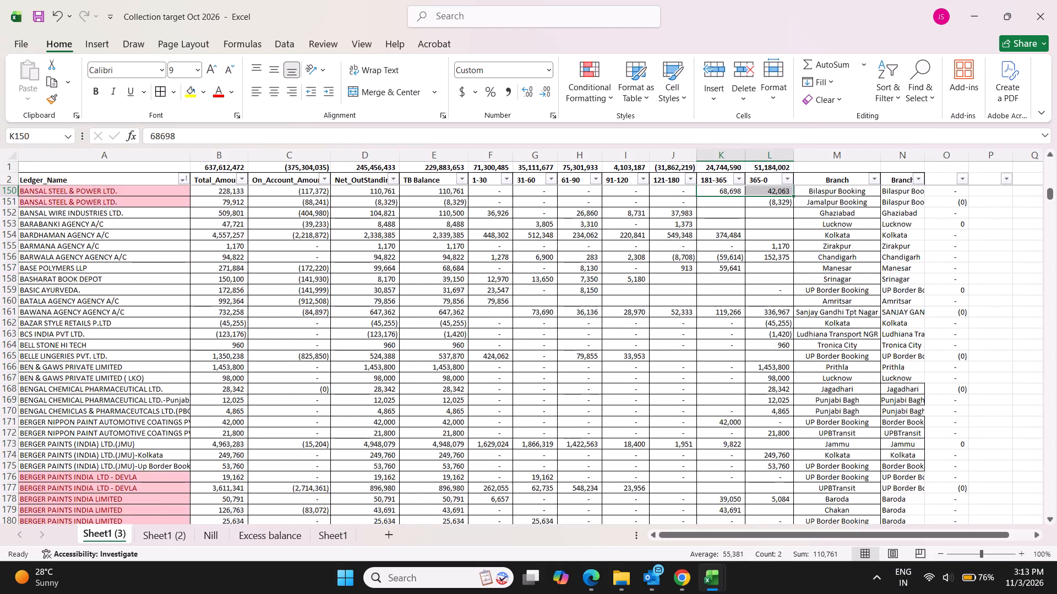
scroll(576, 424, "down", 6)
left_click(168, 277)
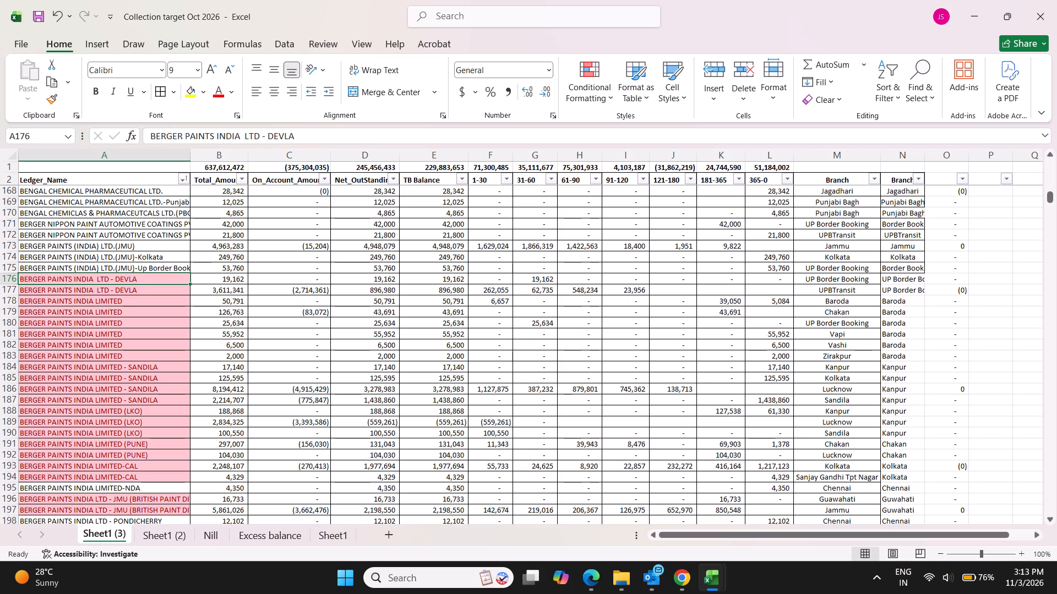
left_click_drag(847, 279, 848, 294)
key("ctrl+c")
left_click(918, 276)
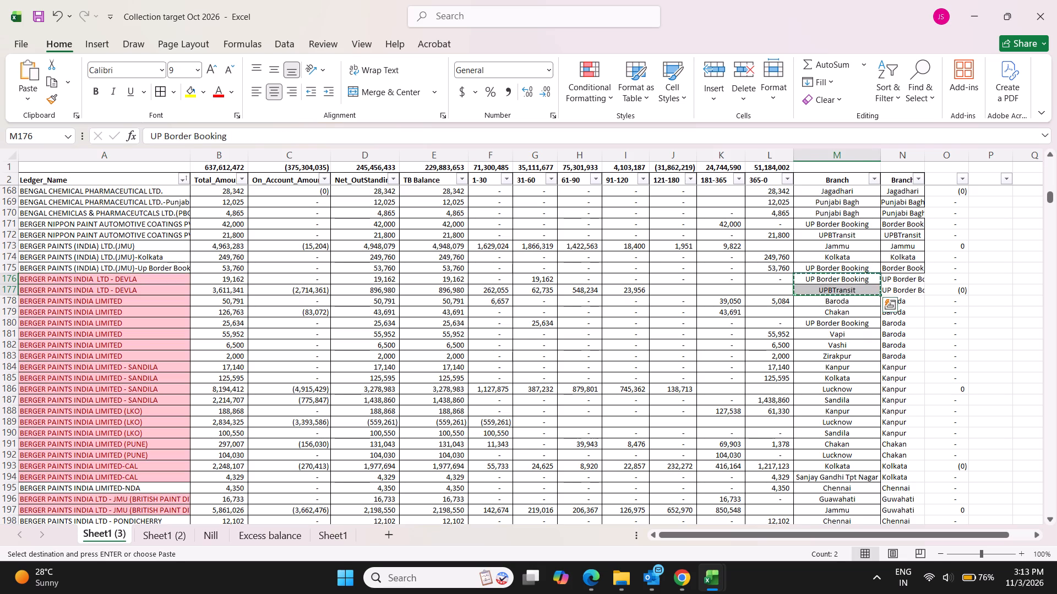
key("ctrl+v")
key("Escape")
Rename the ledger in row 176 by adding "-Up Border Booking" after BERGER PAINTS INDIA LTD - DEVLA.
left_click(144, 276)
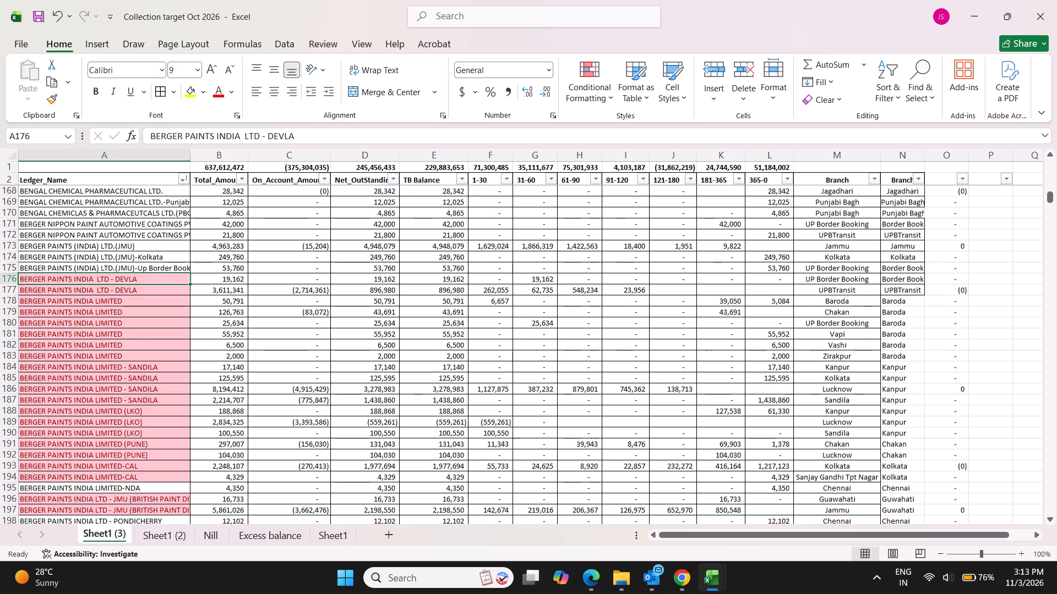
left_click(318, 142)
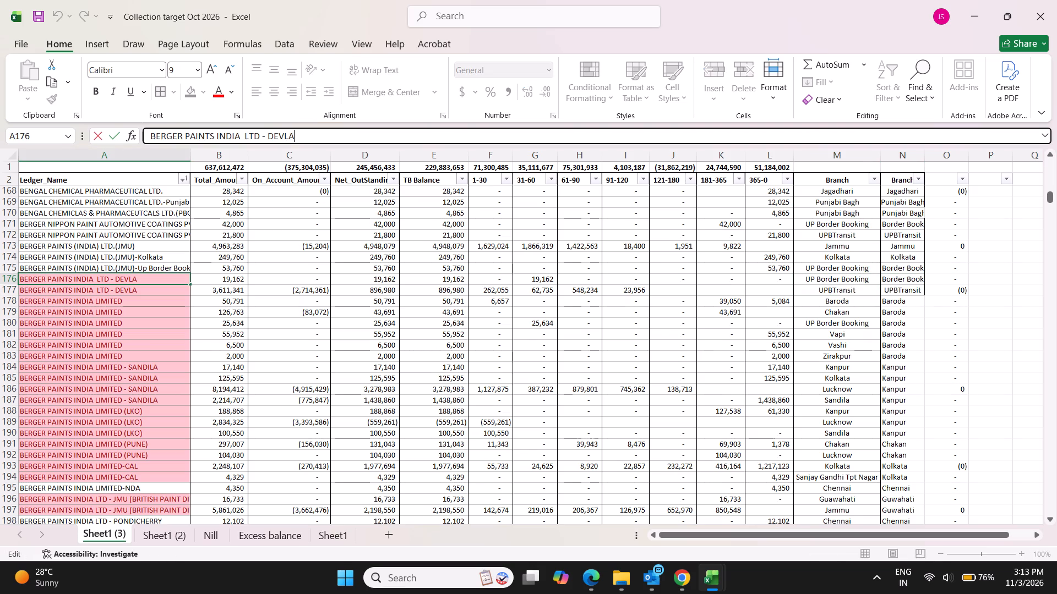
key("minus")
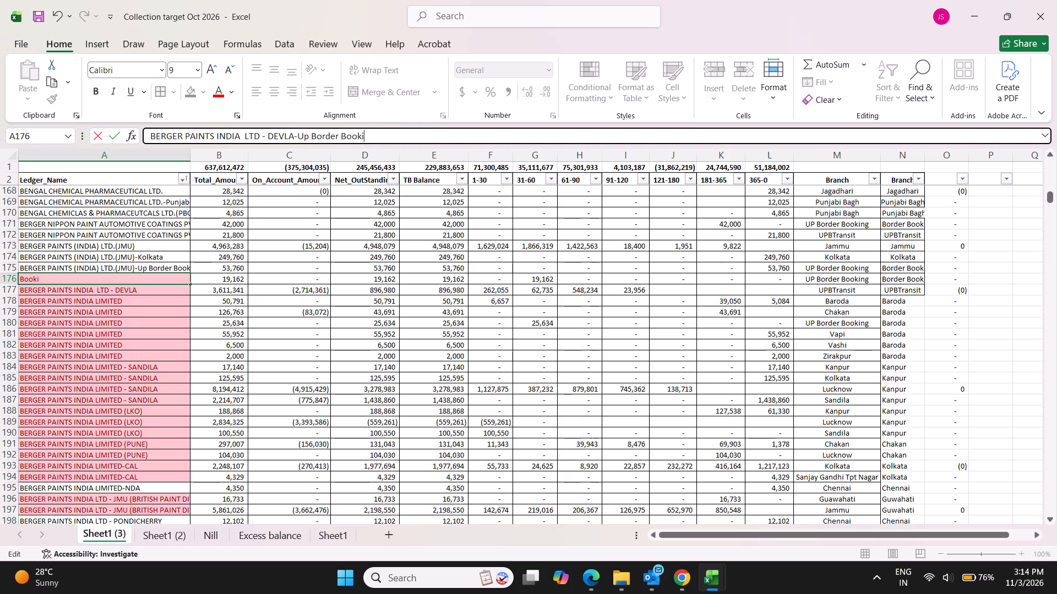
type("==")
key("BackSpace")
key("BackSpace")
key("BackSpace")
key("BackSpace")
key("g")
key("Return")
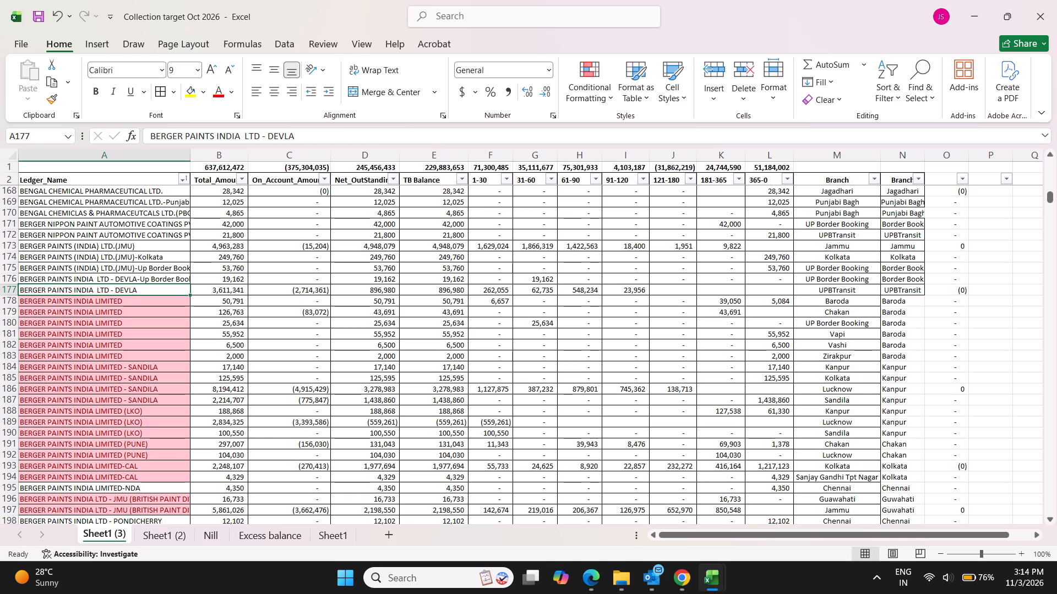
Copy the branches of the BERGER PAINTS INDIA LIMITED ledgers, rows 178 to 183, from column M into column N.
key("Down")
key("Right")
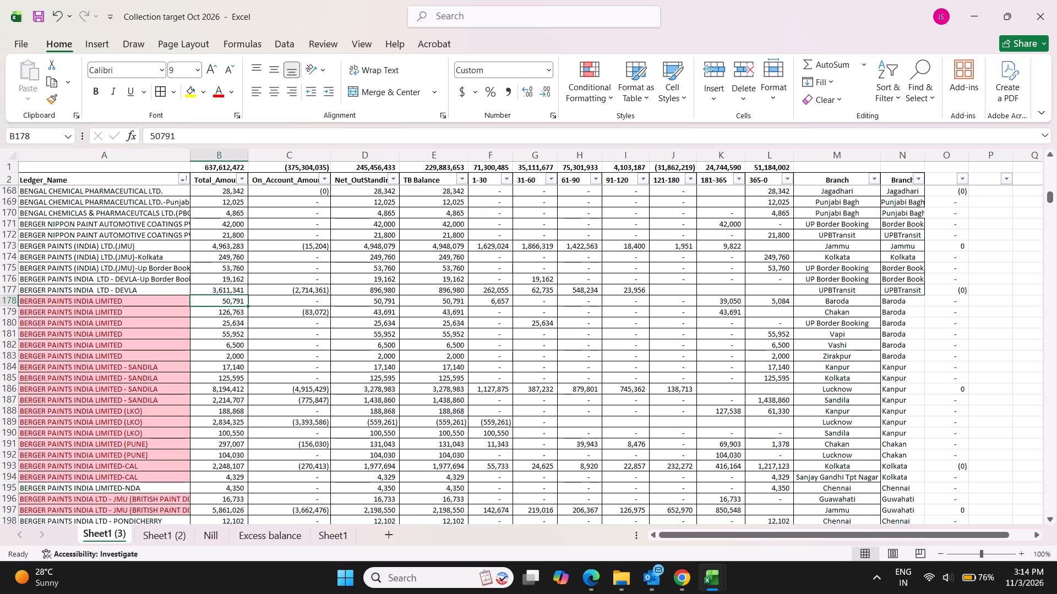
key("Right")
key("Right")
key("Right")
key("Right")
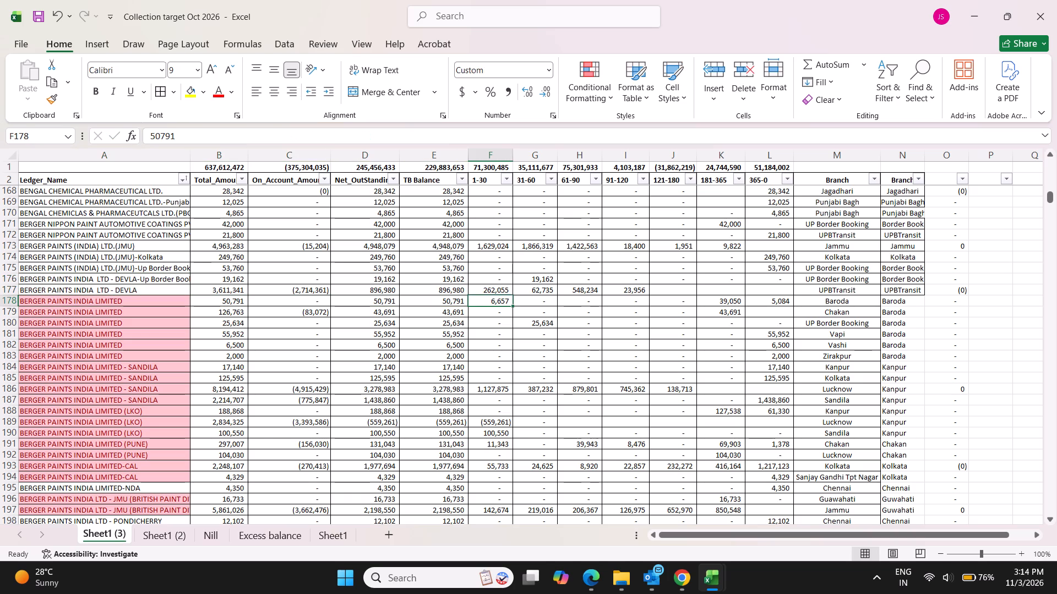
key("Right")
key("Right")
key("Right")
key("Right")
key("Right")
key("Right")
key("Right")
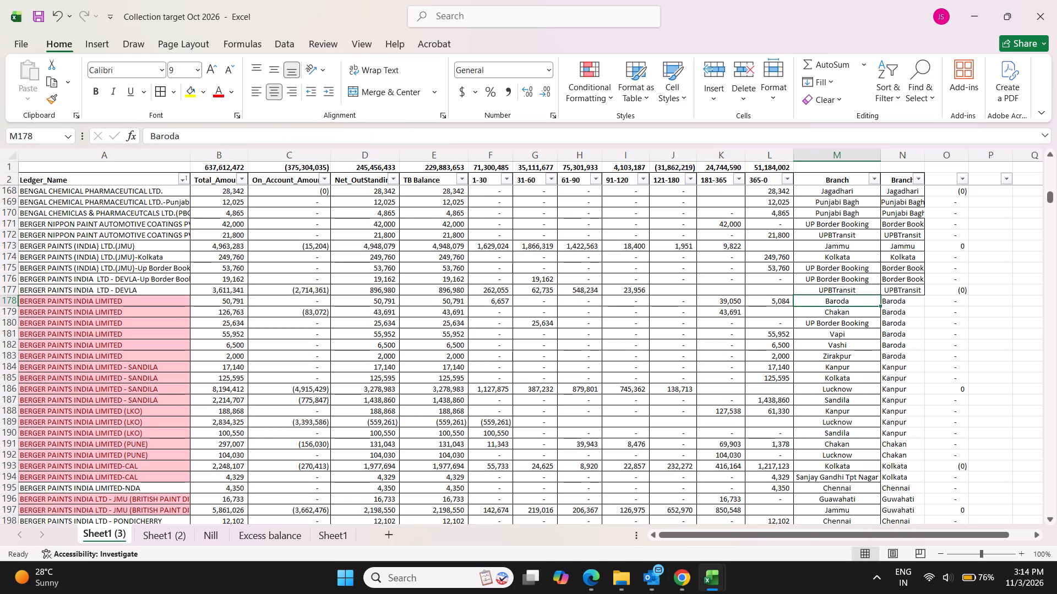
key("shift+Down")
key("shift+Down")
key("shift+Down")
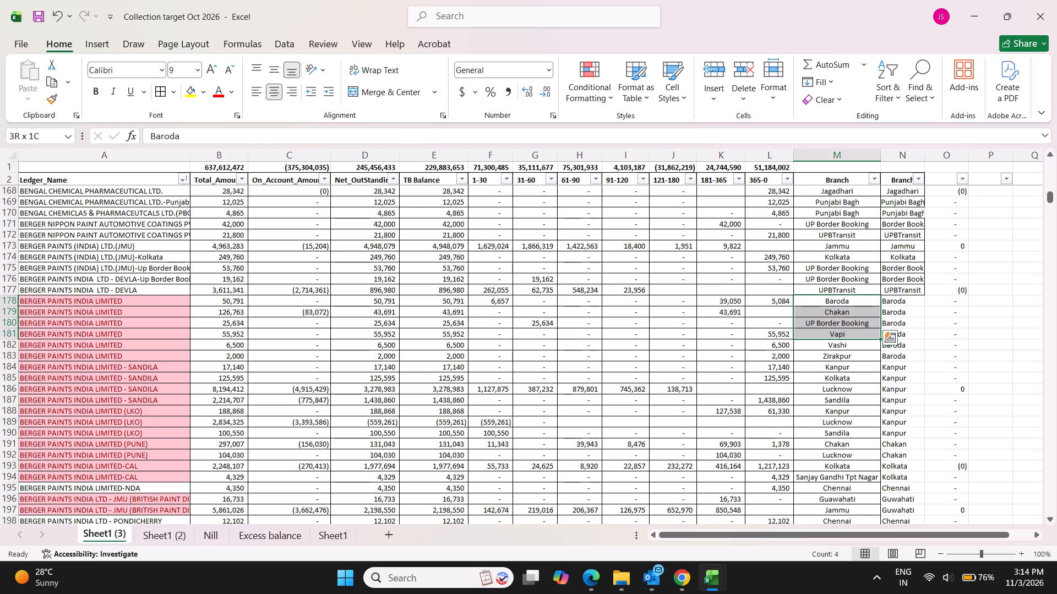
key("shift+Down")
key("shift+Down")
key("ctrl+c")
key("Right")
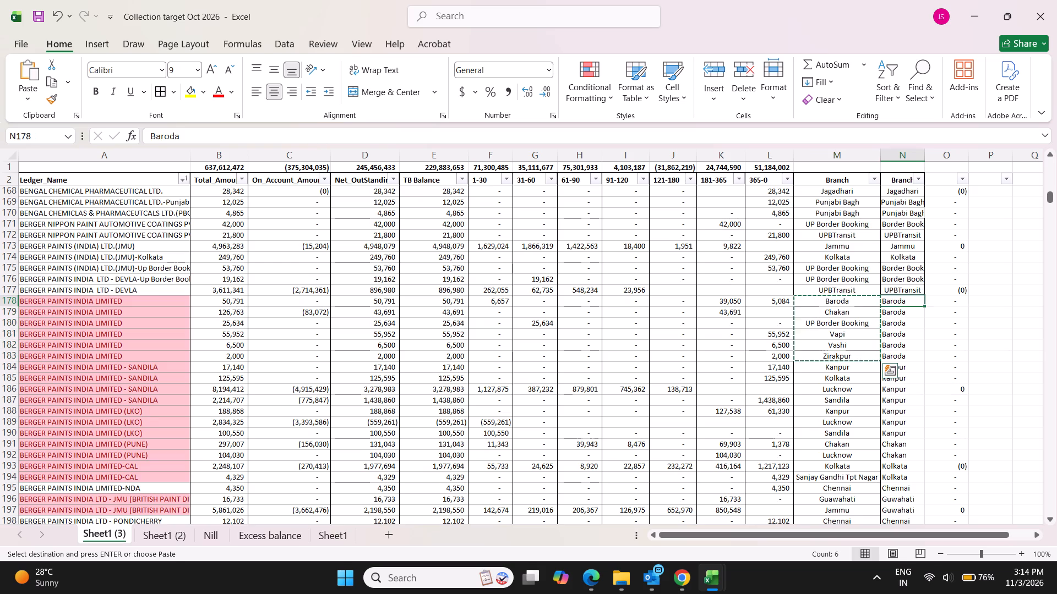
key("Return")
key("Escape")
Rename the ledger in row 178 as BERGER PAINTS INDIA LIMITED-Baroda.
key("Left")
key("Left")
key("Left")
key("Left")
key("Left")
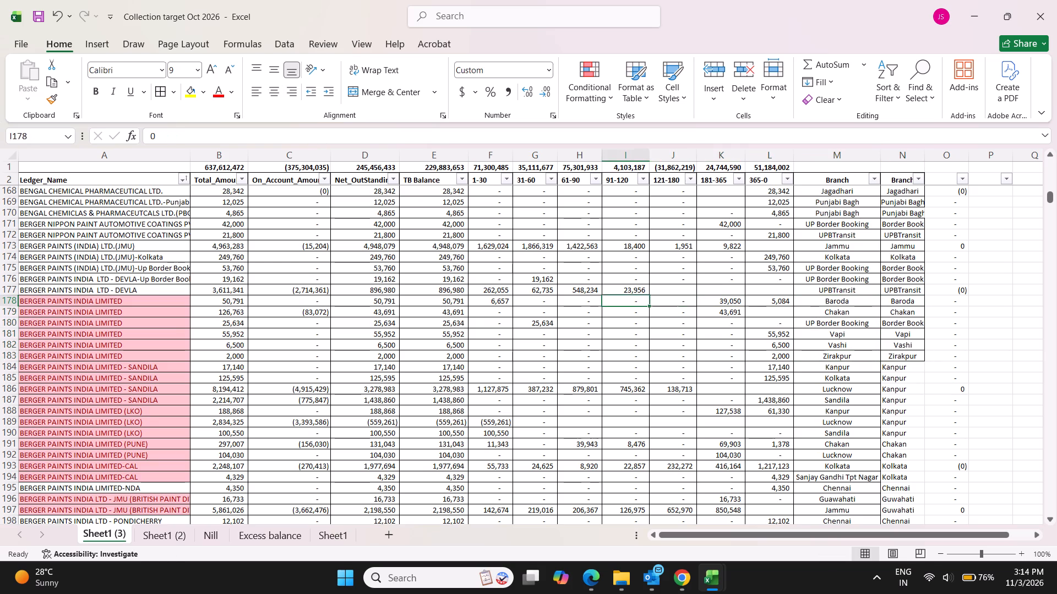
key("Left")
key("Left")
key("Left")
key("Left")
key("Left")
key("Left")
key("Left")
key("Left")
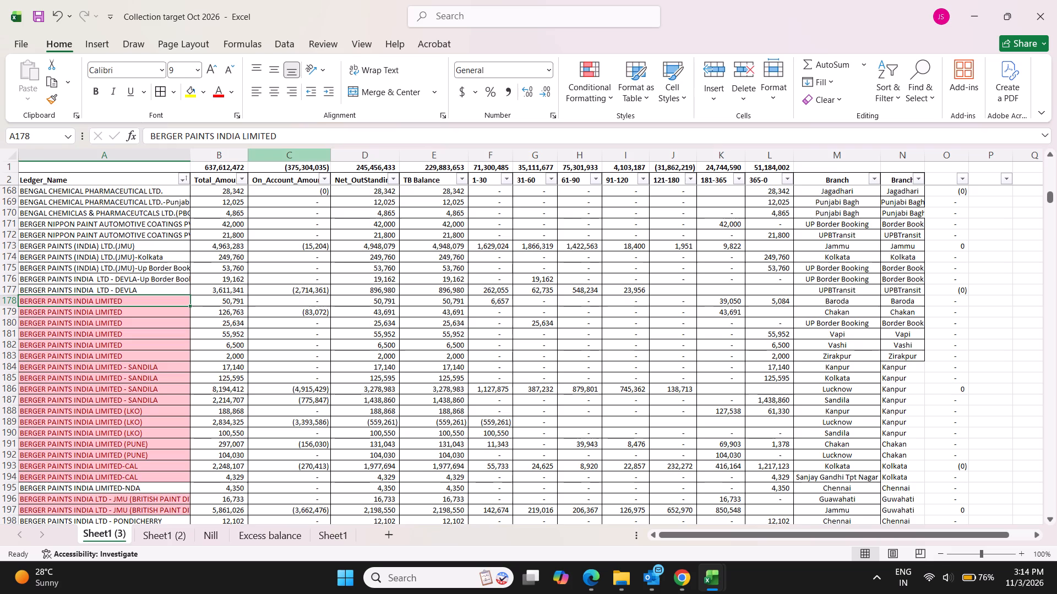
left_click(297, 130)
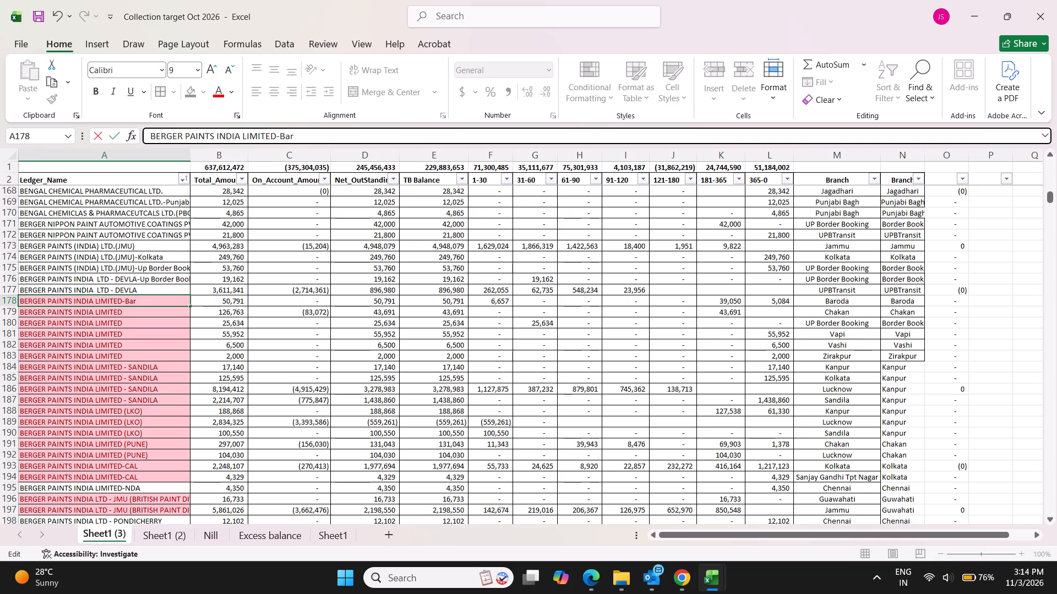
key("Return")
Append "-Chakan" to the BERGER PAINTS INDIA LIMITED name in row 179 and "-Up Border Booking" to the one in row 180.
left_click(297, 130)
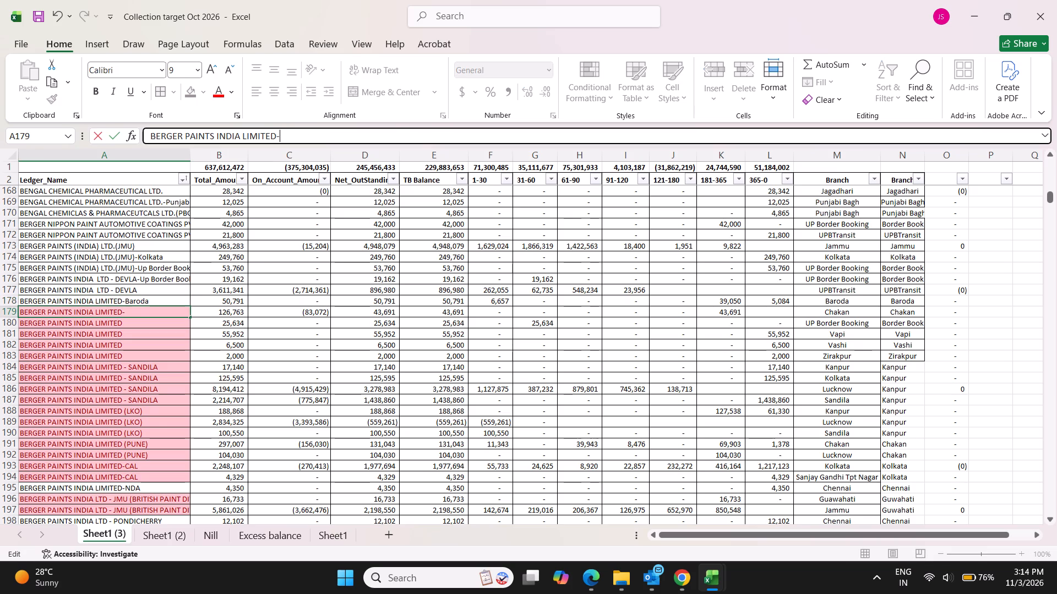
key("Return")
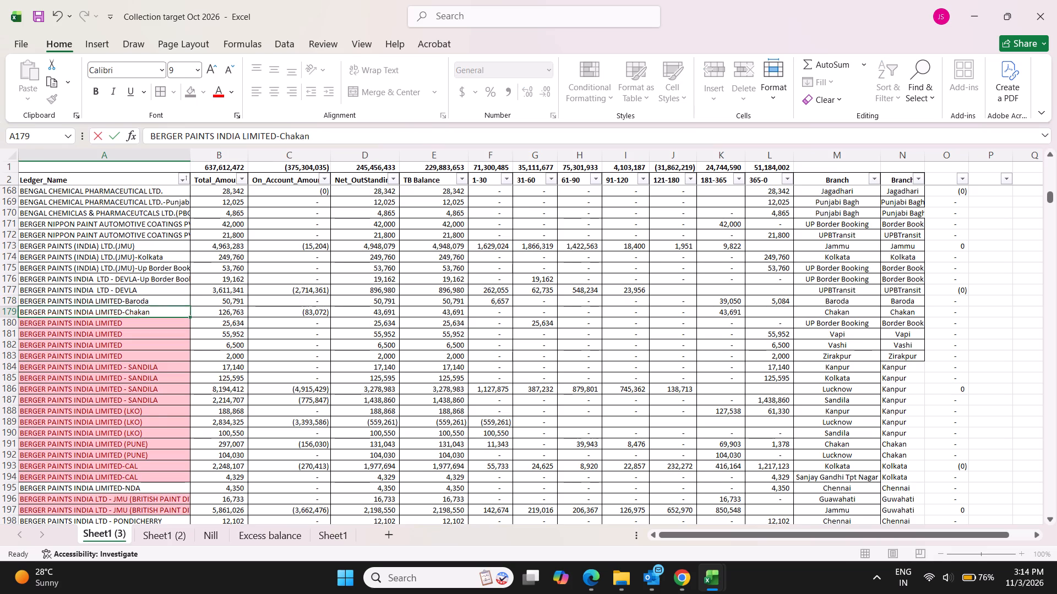
left_click(304, 131)
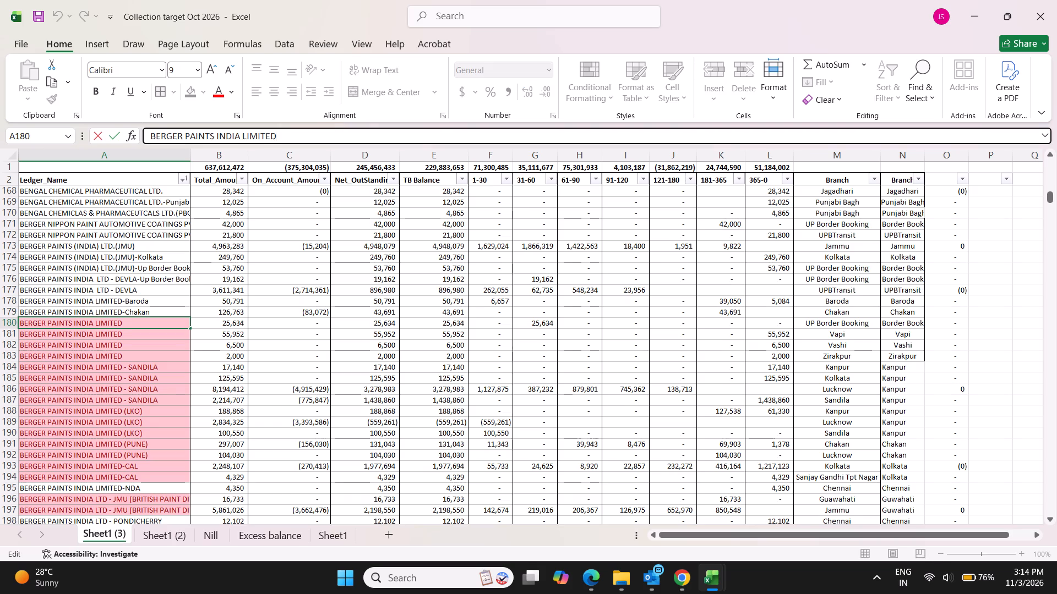
key("minus")
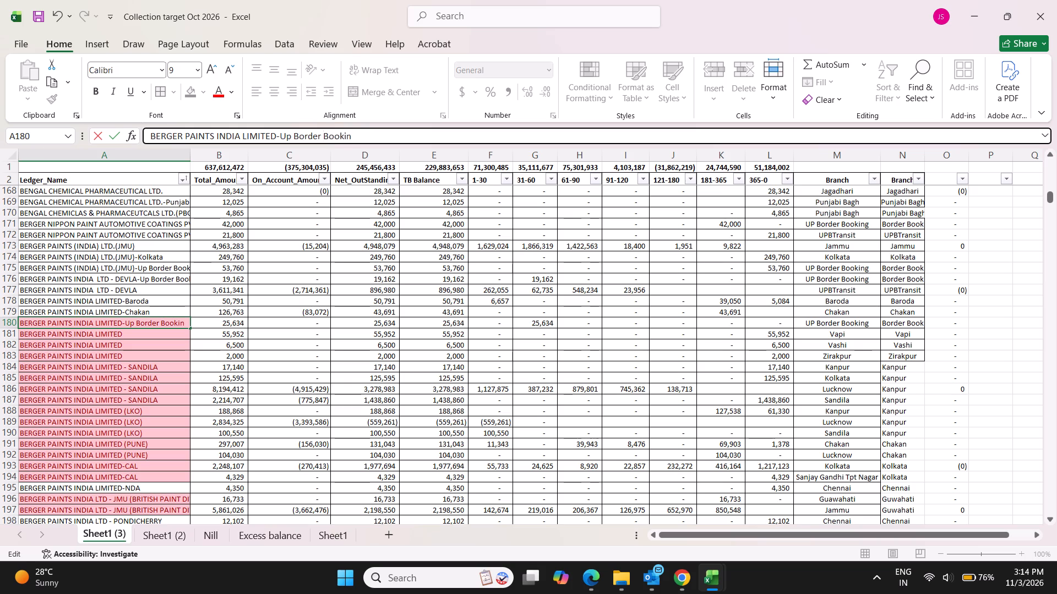
key("Return")
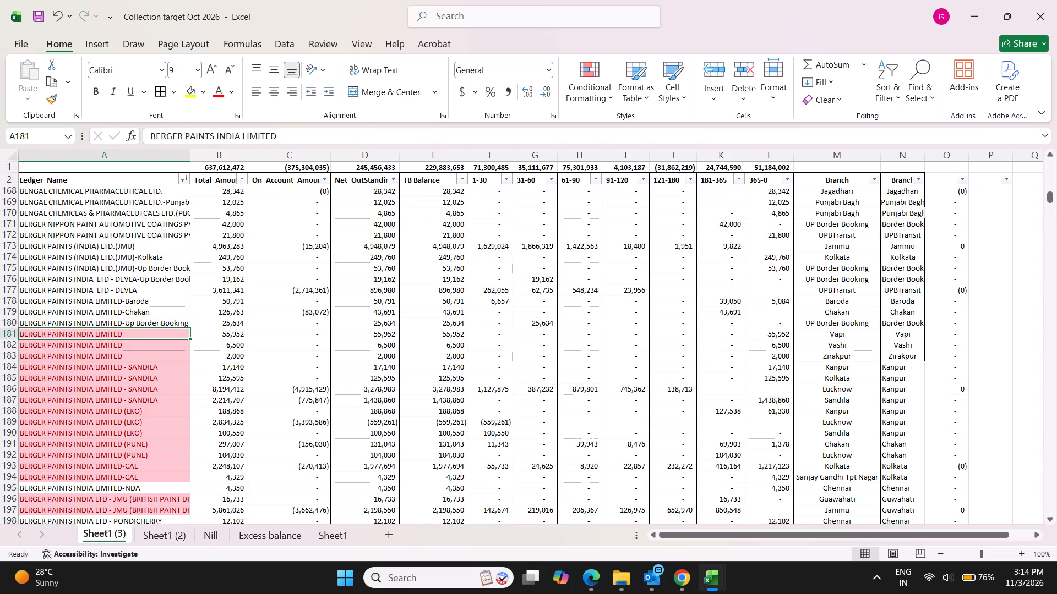
Append "-Vapi" to the BERGER PAINTS INDIA LIMITED name in row 181 and "-Vashi" to the one in row 182.
left_click(304, 131)
key("minus")
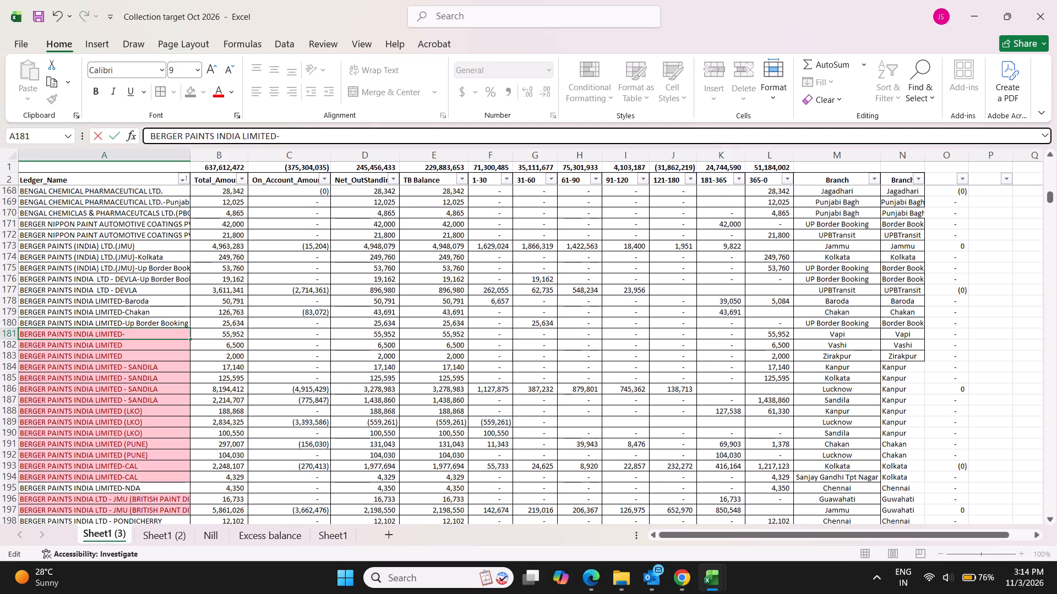
key("Return")
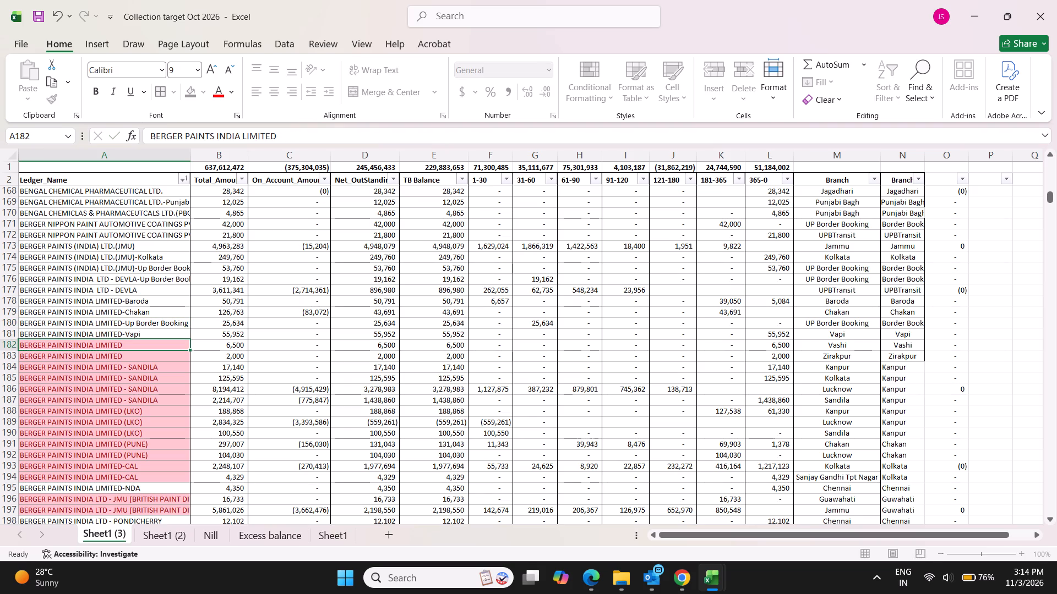
left_click(304, 131)
key("minus")
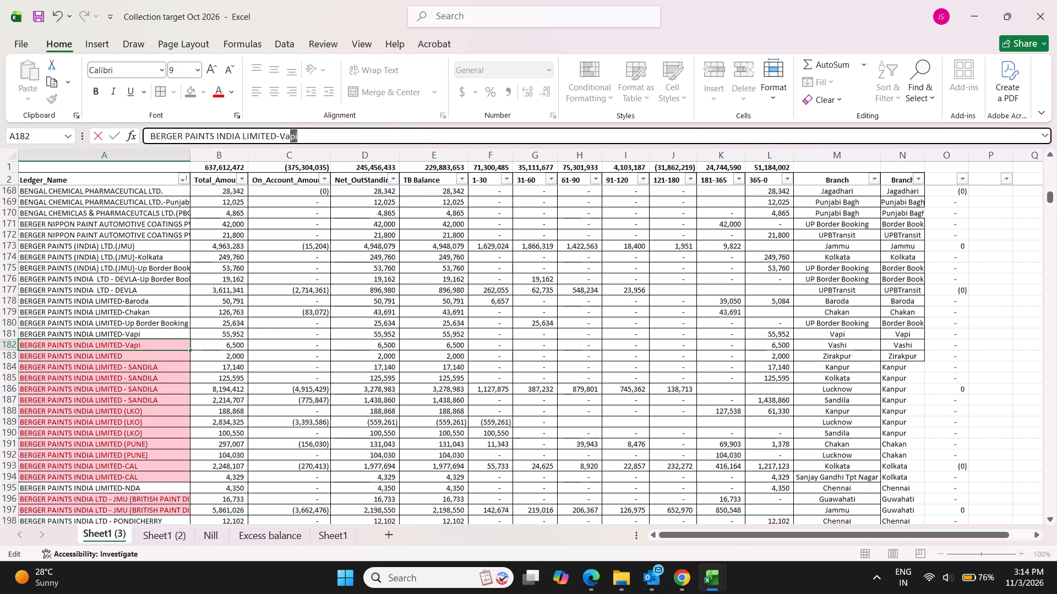
key("Return")
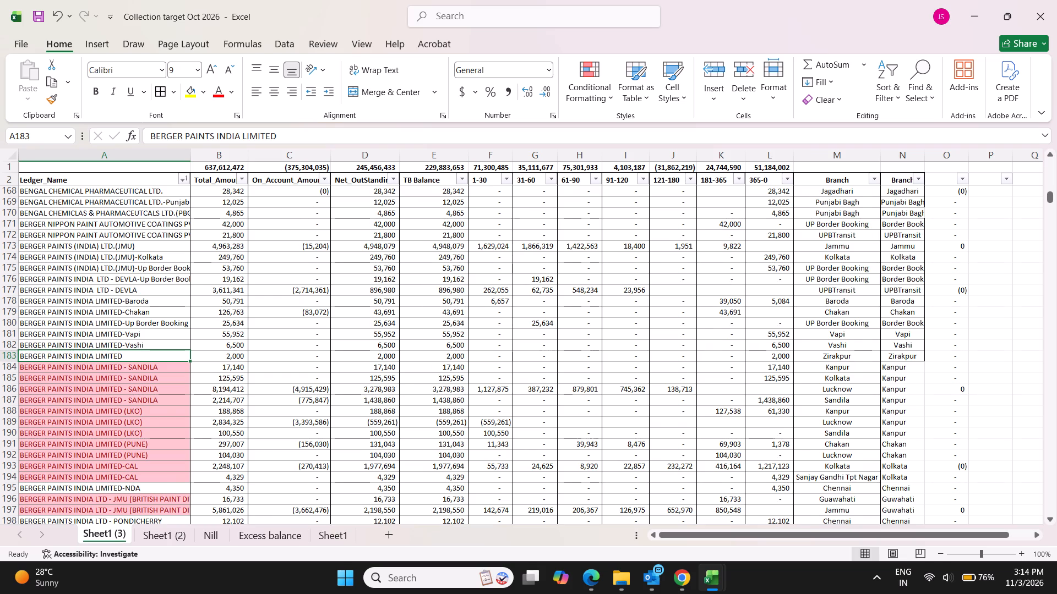
Copy the branches of the BERGER PAINTS INDIA LIMITED - SANDILA ledgers, rows 184 to 187, from column M into column N.
scroll(338, 354, "down", 4)
left_click_drag(145, 233, 146, 234)
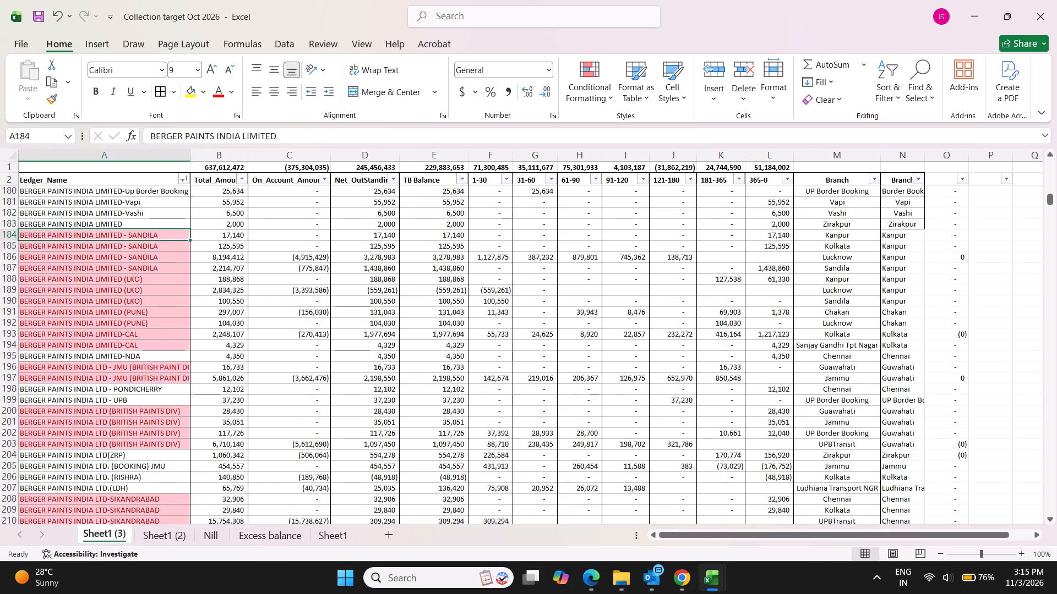
left_click_drag(146, 234, 157, 262)
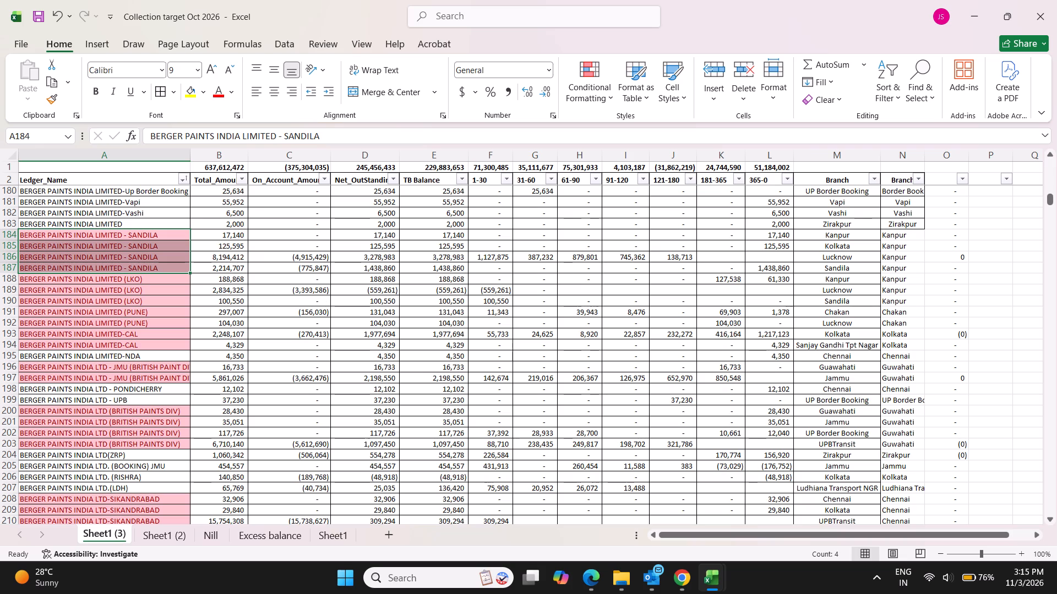
left_click_drag(844, 267, 843, 237)
key("ctrl+c")
left_click(916, 234)
key("ctrl+v")
key("Escape")
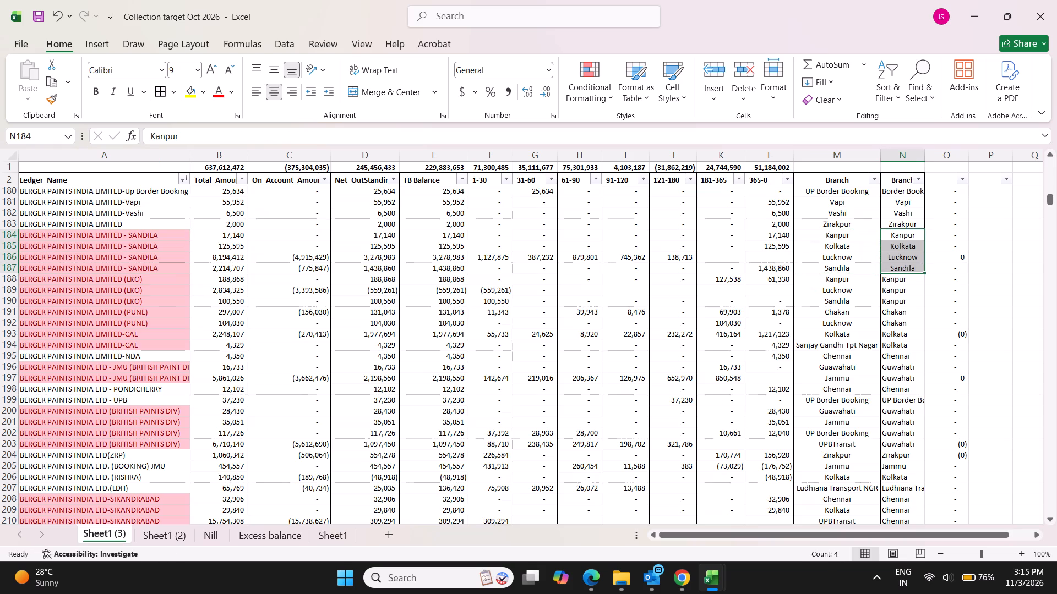
Rename the ledger in row 184 as BERGER PAINTS INDIA LIMITED - SANDILA-kanpur.
left_click(170, 267)
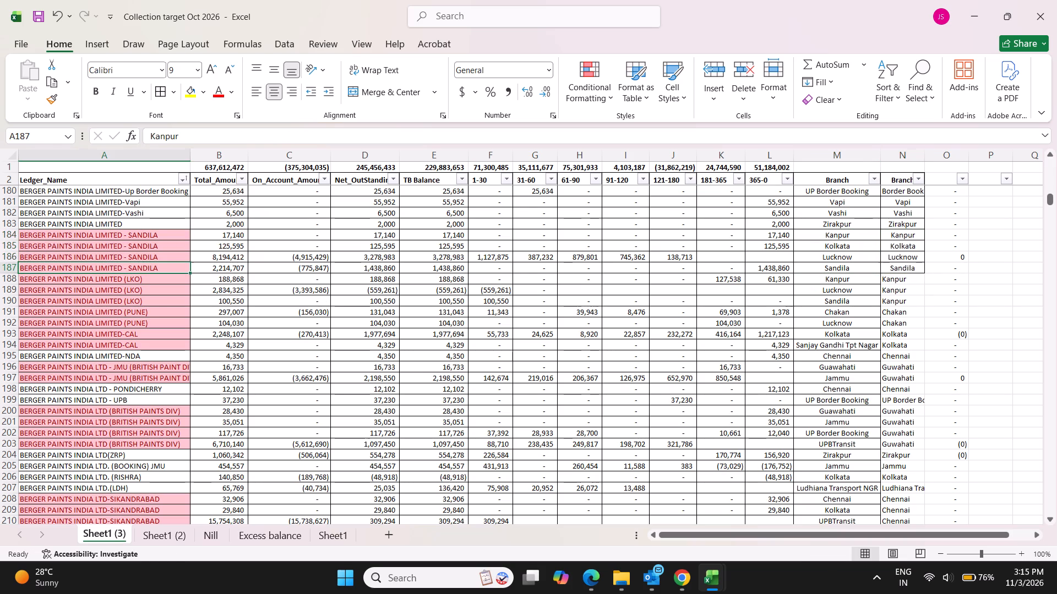
left_click(170, 235)
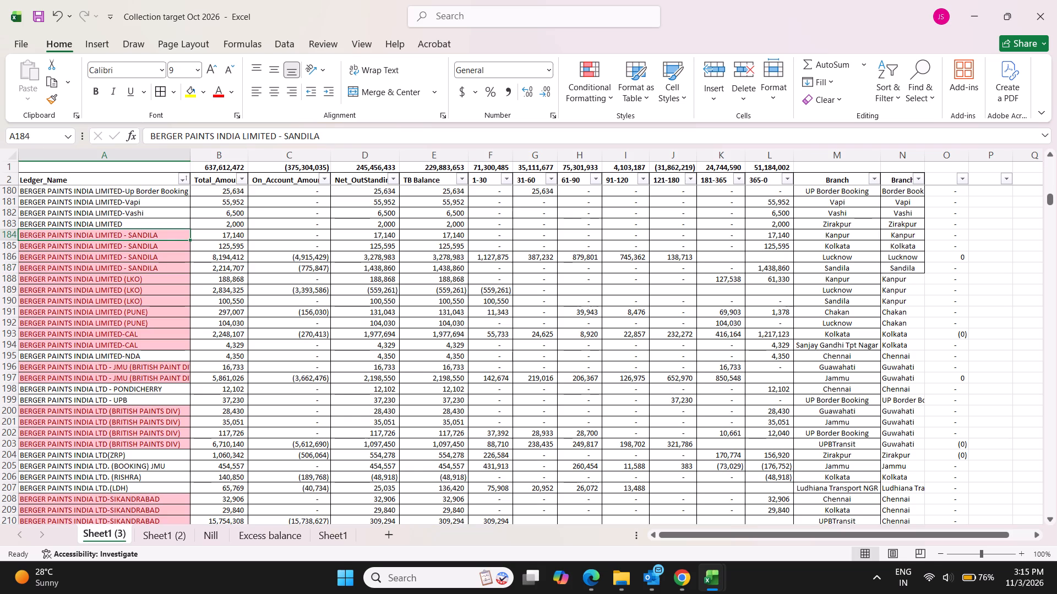
left_click(330, 131)
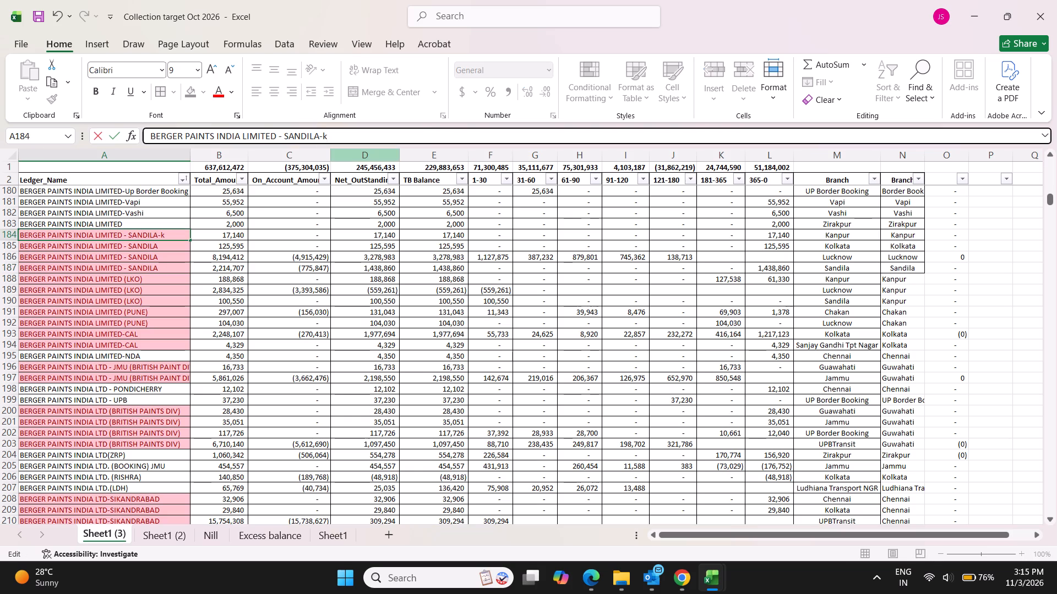
key("Return")
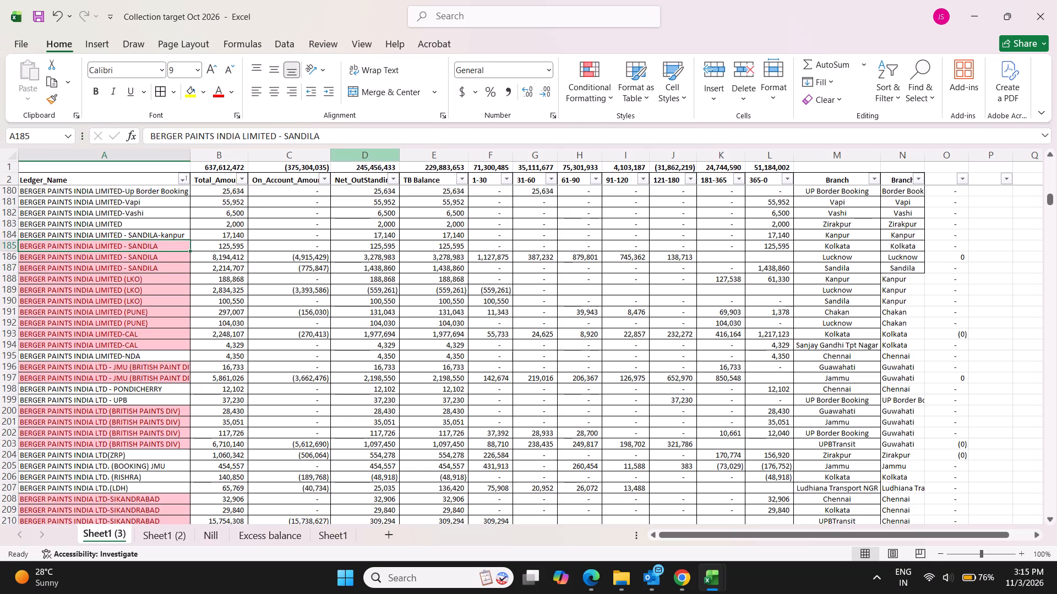
Append "-Kolkata" to the BERGER PAINTS INDIA LIMITED - SANDILA name in row 185 and "-lucknow" to the one in row 186.
left_click(356, 135)
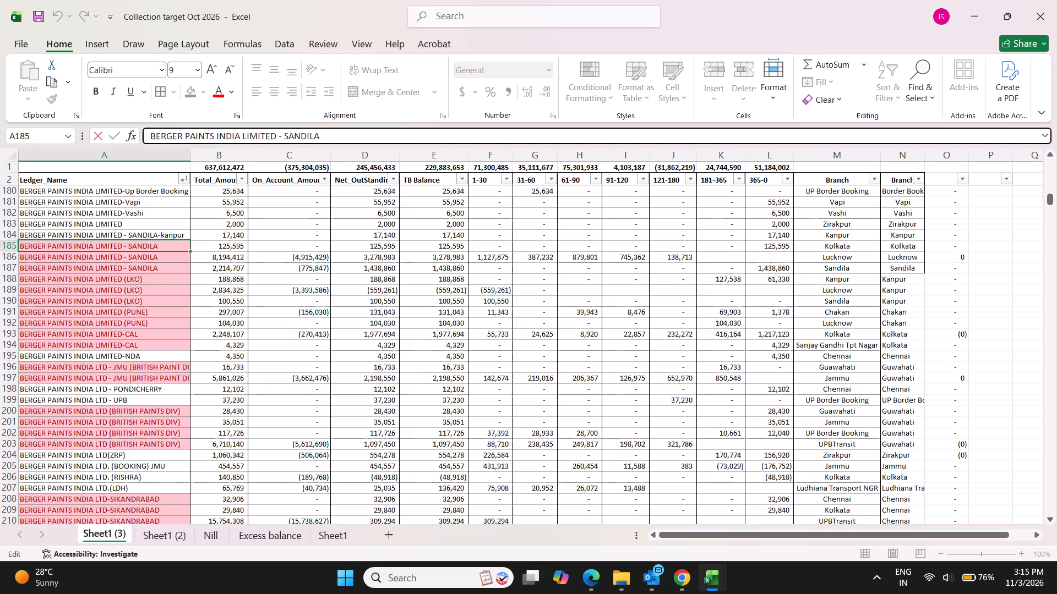
key("minus")
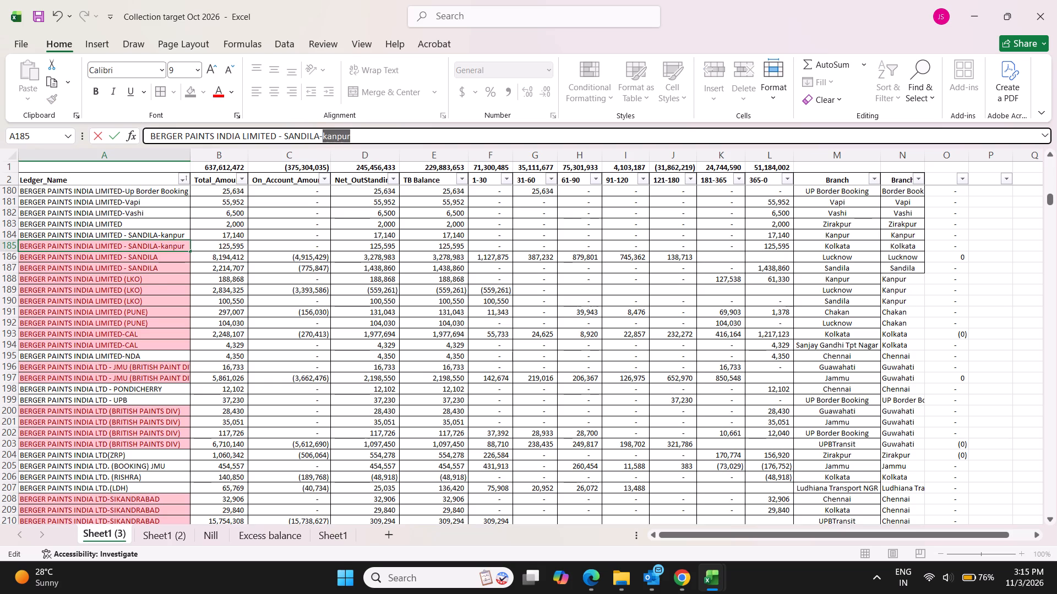
key("k")
type("ol")
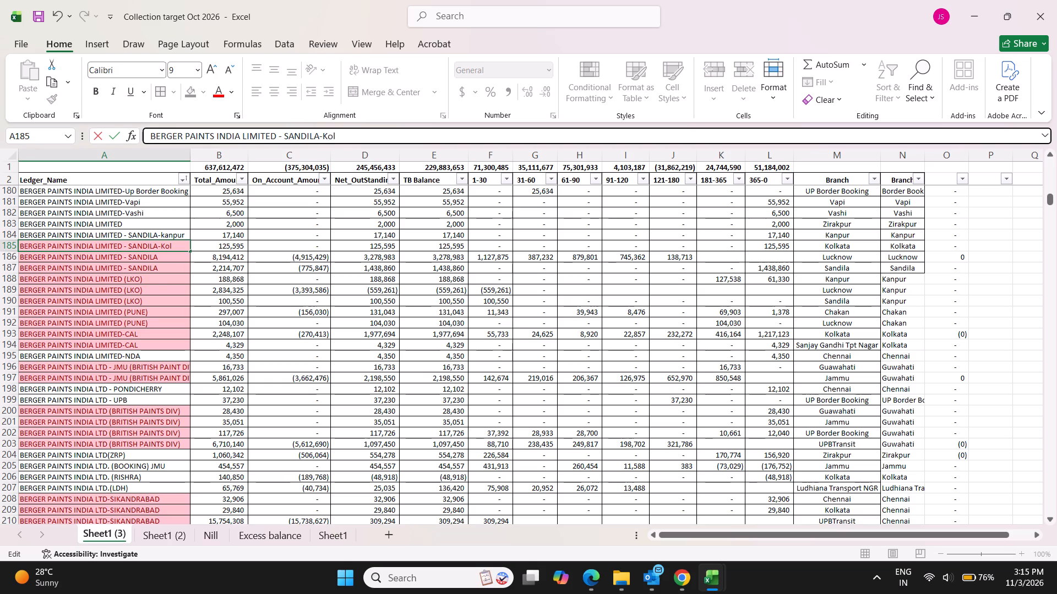
type("kata")
key("Return")
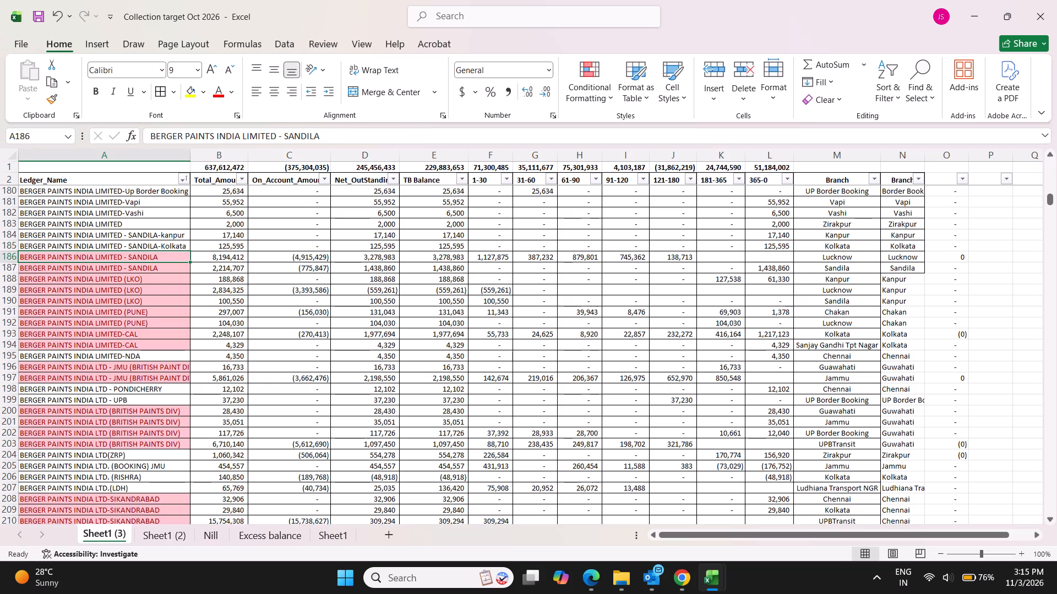
left_click(327, 136)
key("minus")
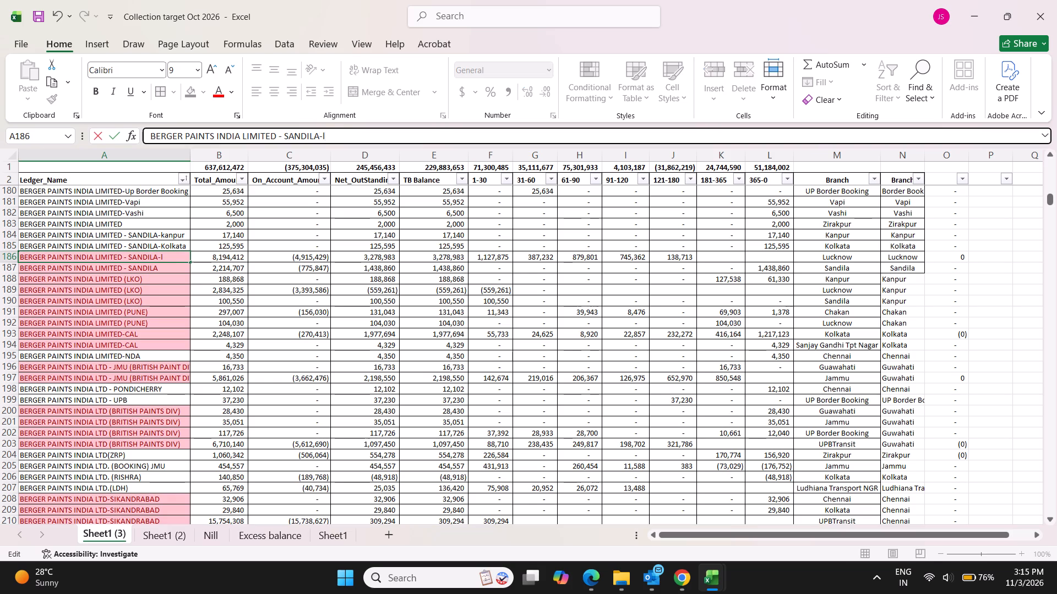
key("Return")
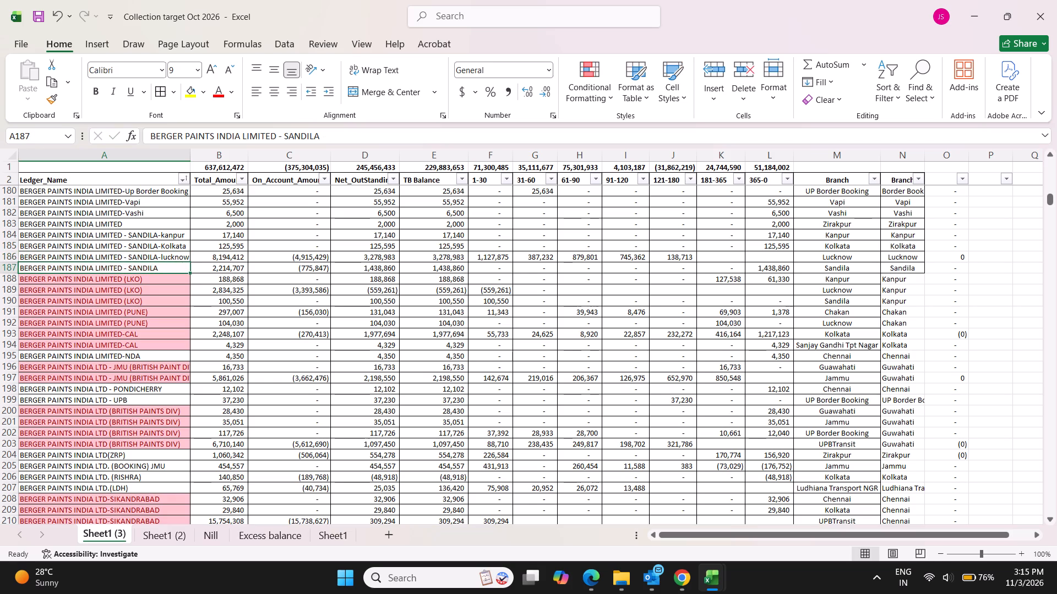
Select the three BERGER PAINTS INDIA LIMITED (LKO) ledger names in rows 188 to 190.
key("Down")
key("shift+Down")
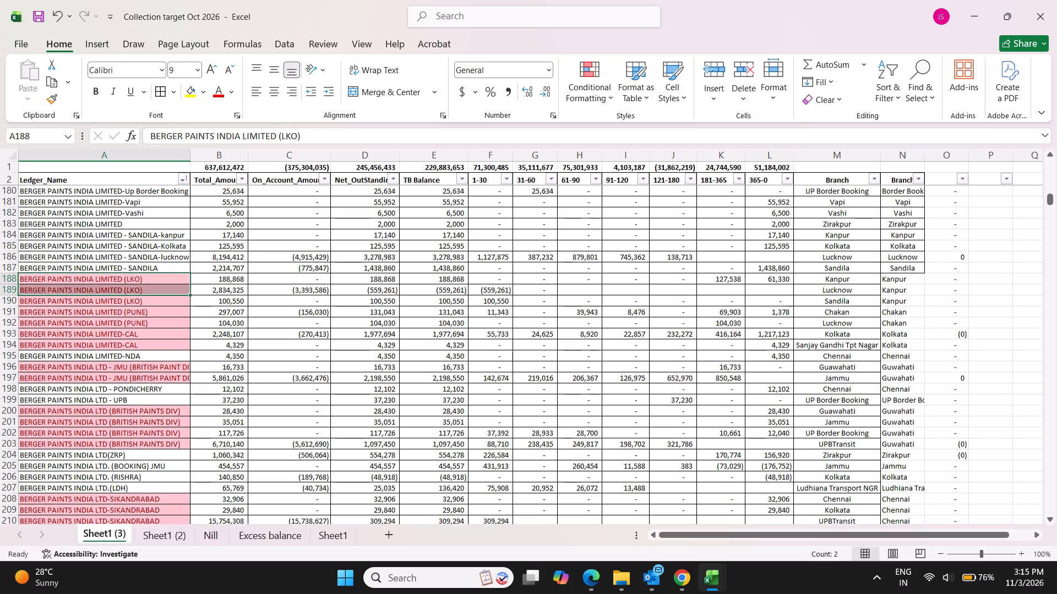
key("shift+Down")
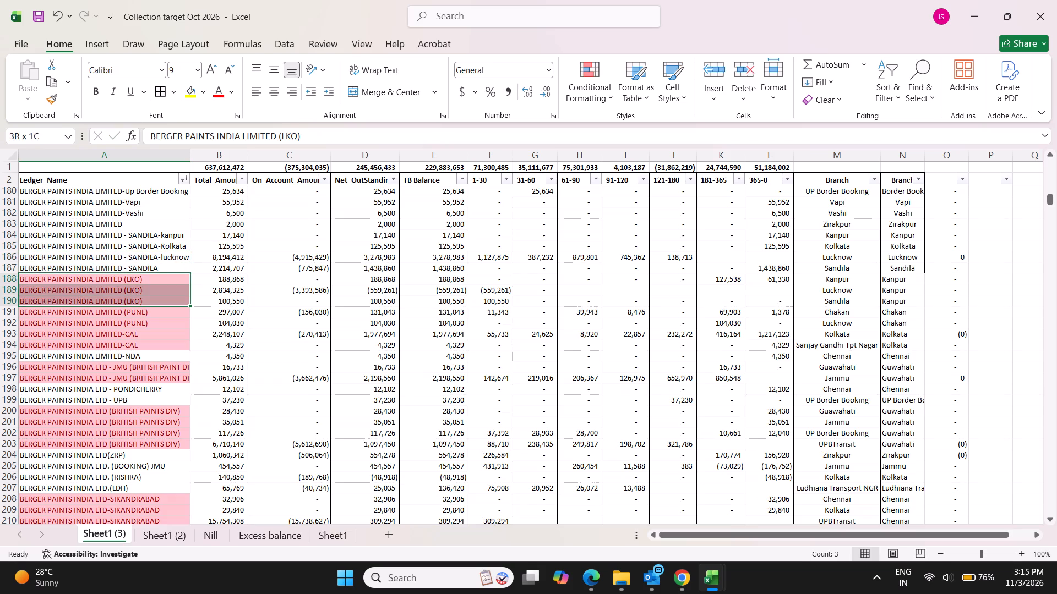
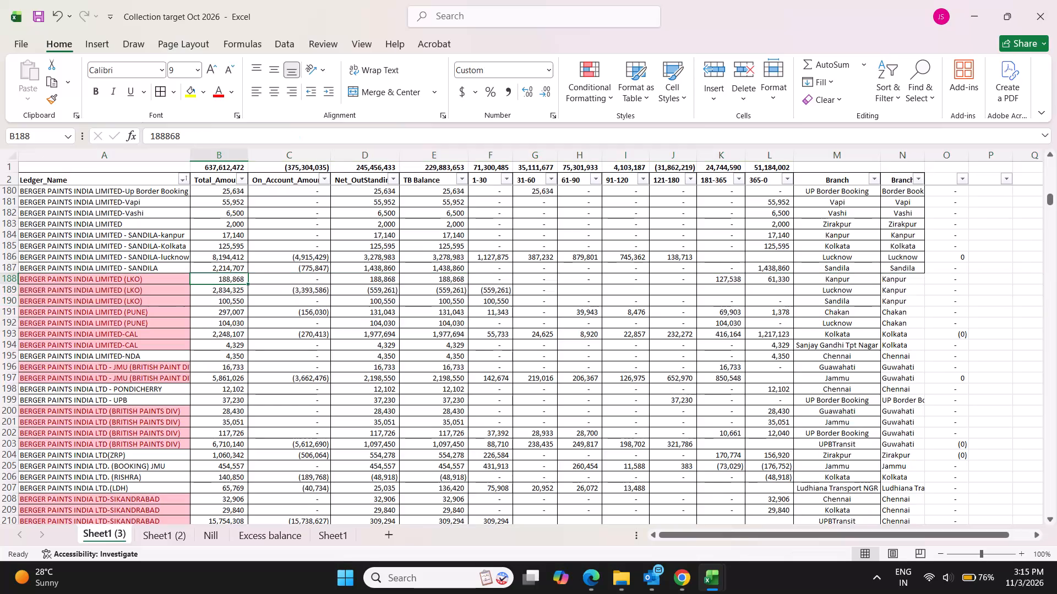
Copy the branches of the three BERGER PAINTS INDIA LIMITED (LKO) ledgers, rows 188 to 190, from column M into column N.
key("Right")
key("Right")
key("Right")
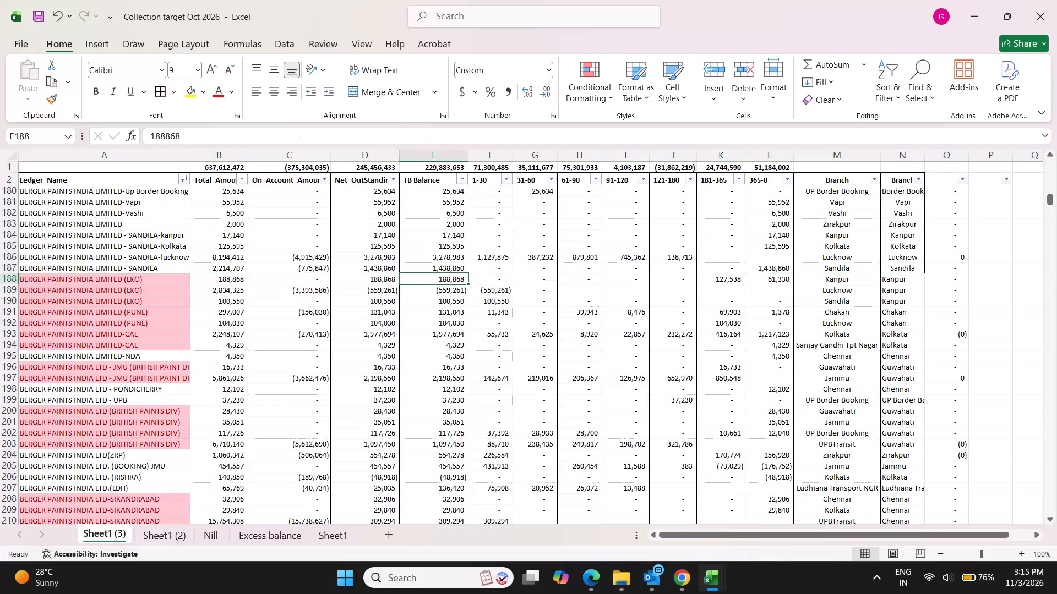
key("Right")
key("Right")
key("Right")
key("Right")
key("Right")
key("Right")
key("Right")
key("Right")
key("Right")
key("Left")
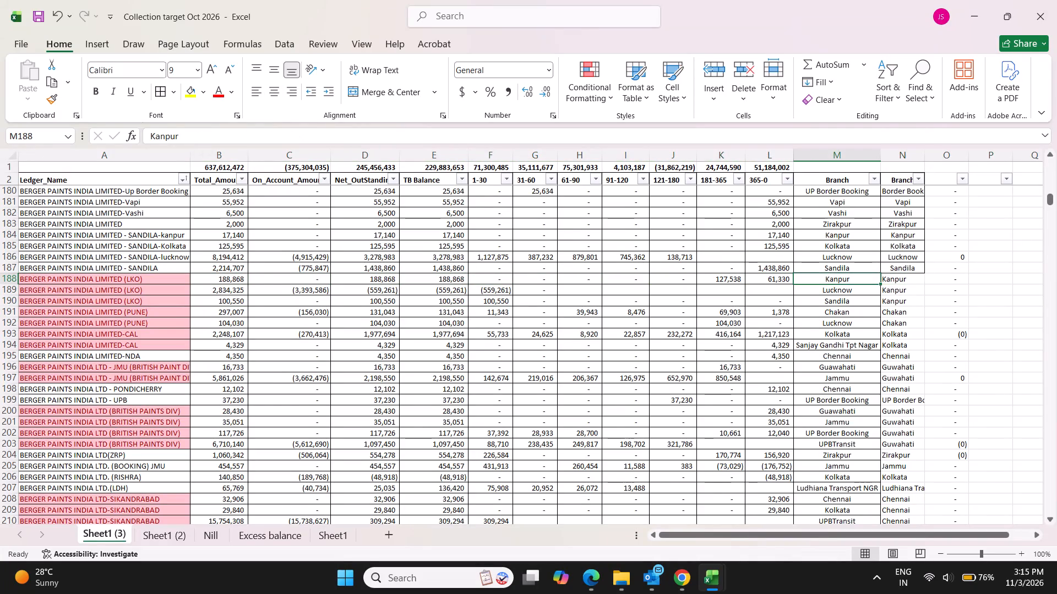
key("shift+Down")
key("shift+Down")
key("ctrl+c")
key("Right")
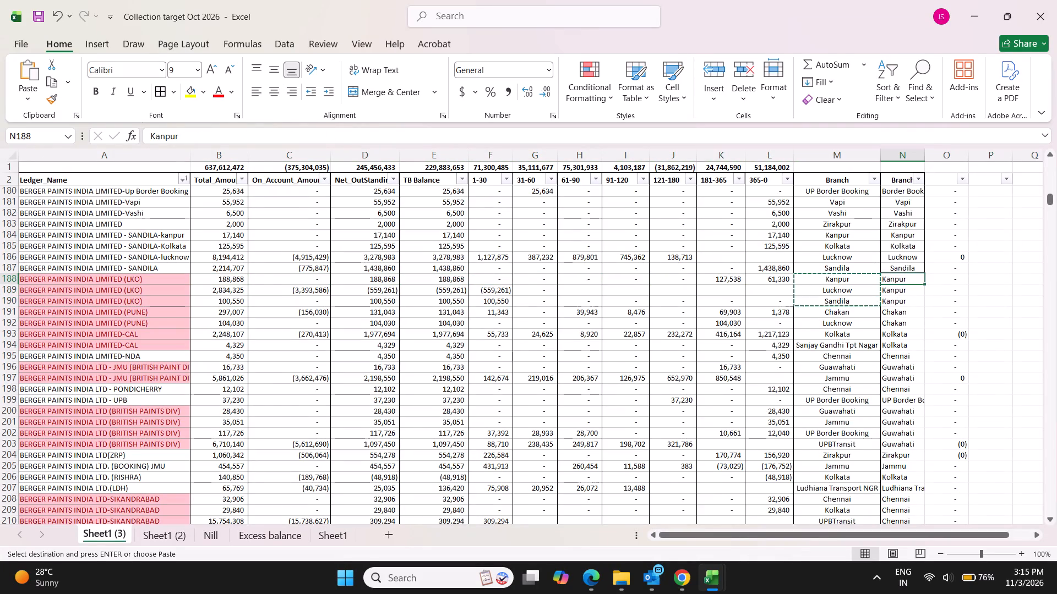
key("ctrl+v")
key("Down")
key("Escape")
Append "-lucknow" to the BERGER PAINTS INDIA LIMITED (LKO) ledger name in row 189 and "-Sandila" to the one in row 190.
key("Left")
key("Up")
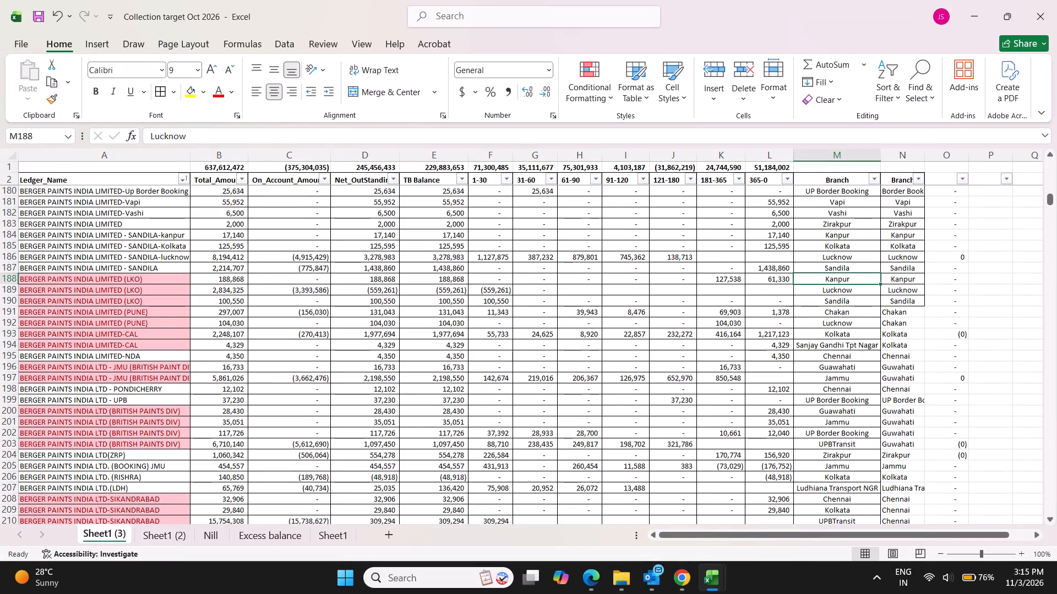
key("Left")
key("Left")
key("Left")
key("Left")
key("Left")
key("Left")
key("Left")
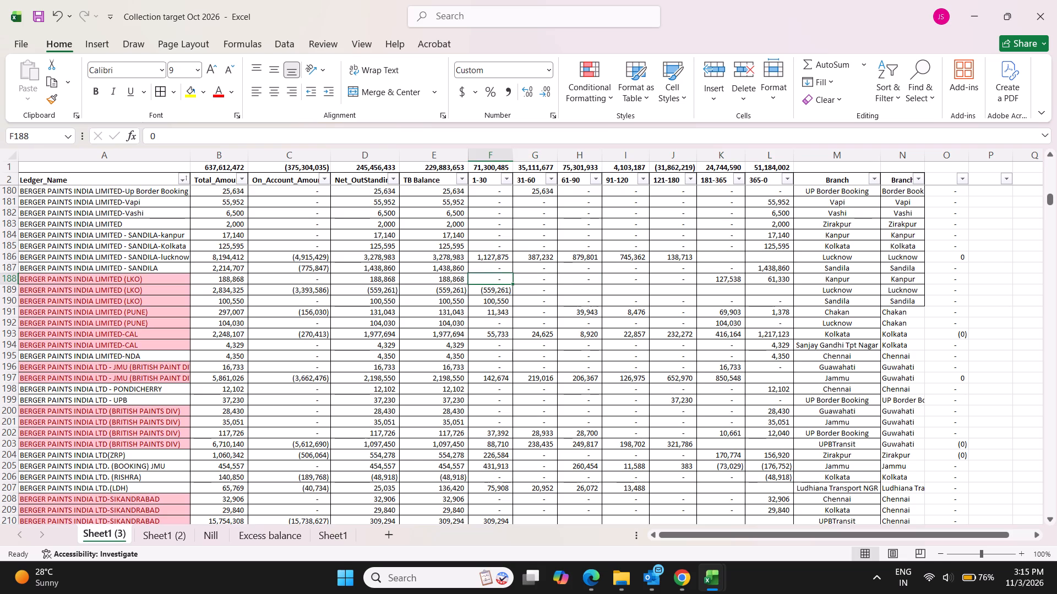
key("Left")
key("Left")
key("Left")
key("Left")
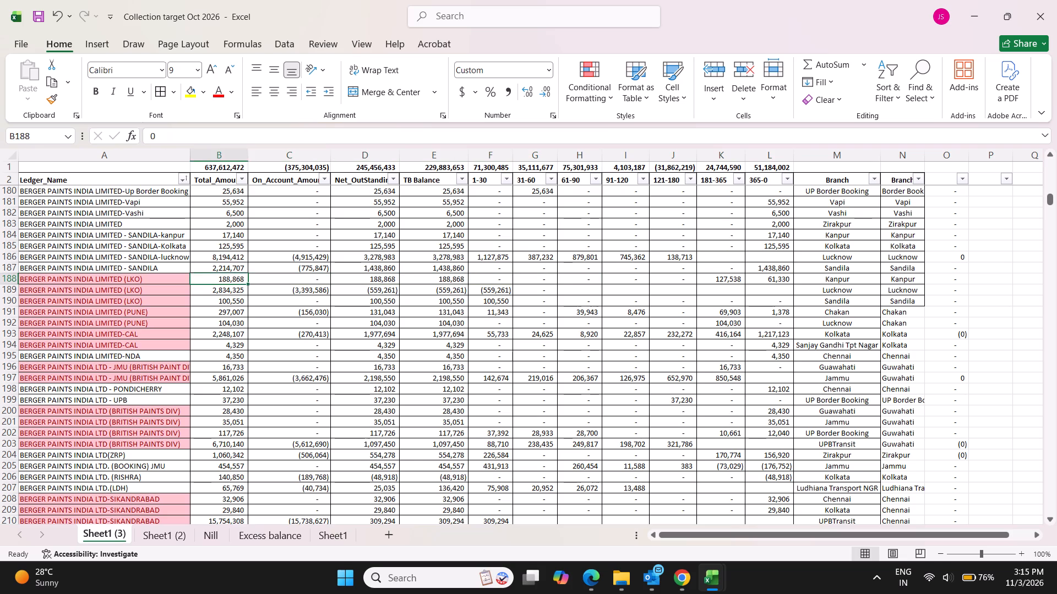
key("Left")
left_click(327, 136)
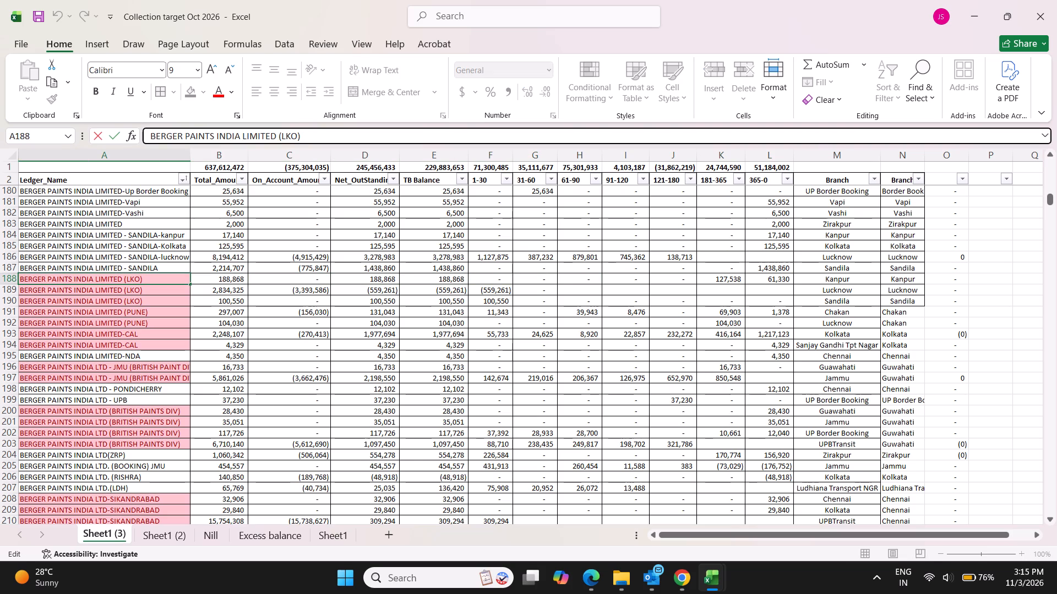
key("Return")
left_click(327, 136)
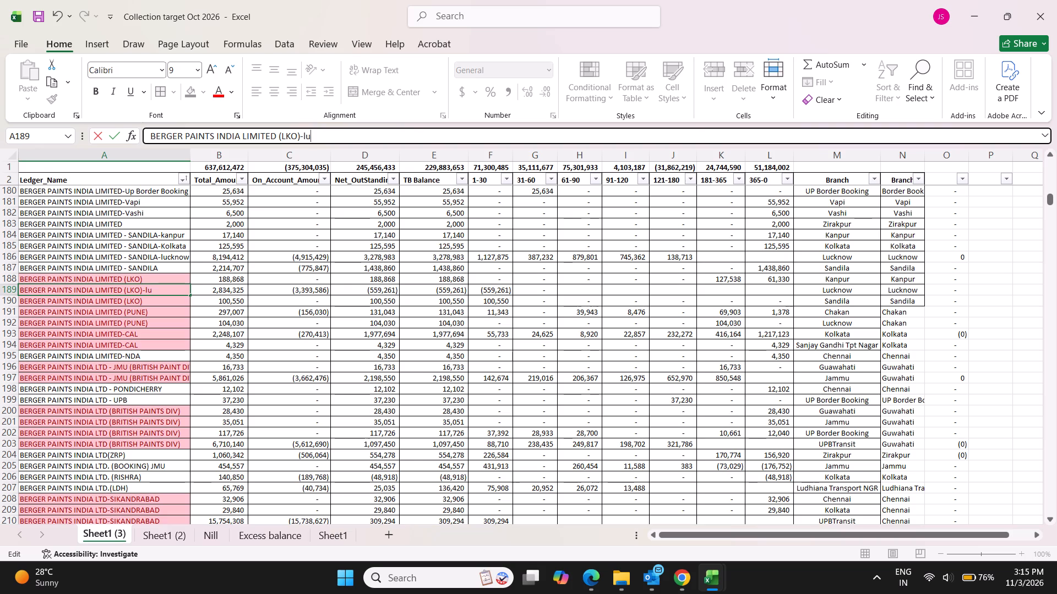
key("Return")
left_click(327, 136)
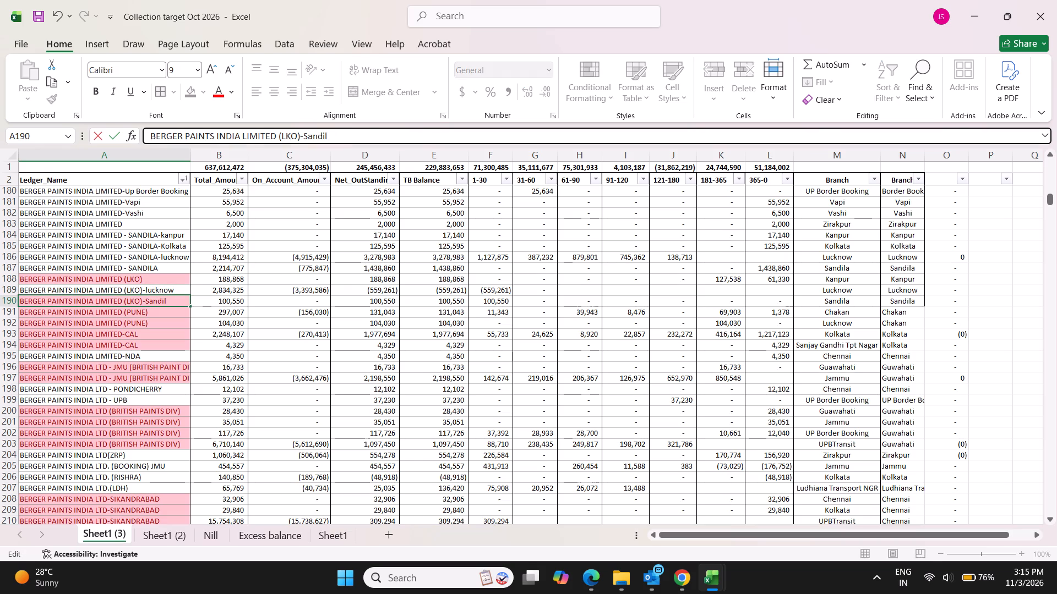
key("Return")
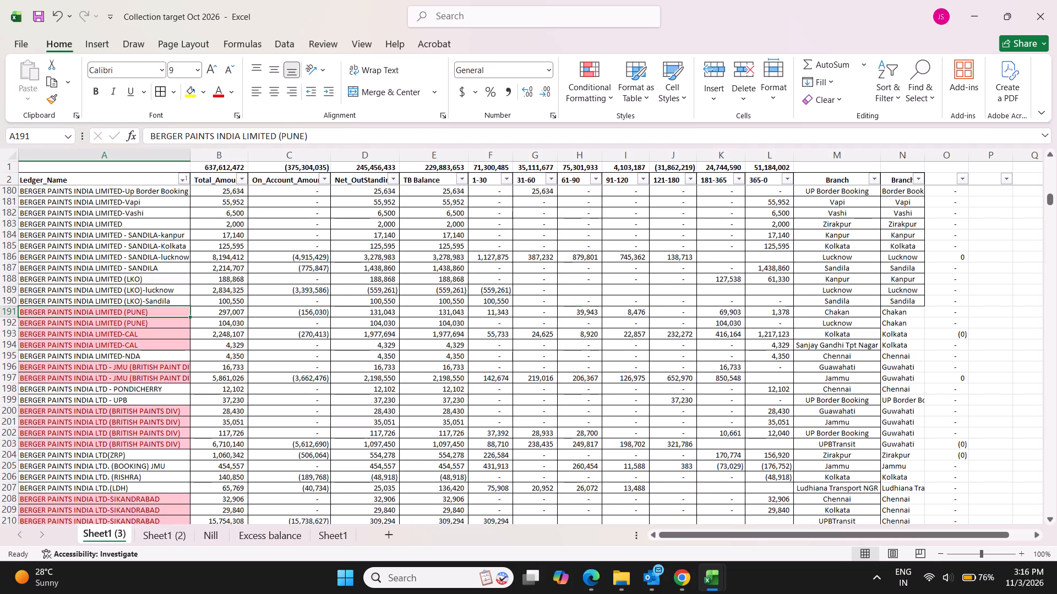
Copy the branches of the two BERGER PAINTS INDIA LIMITED (PUNE) ledgers, rows 191 and 192, from column M into column N.
scroll(624, 334, "down", 3)
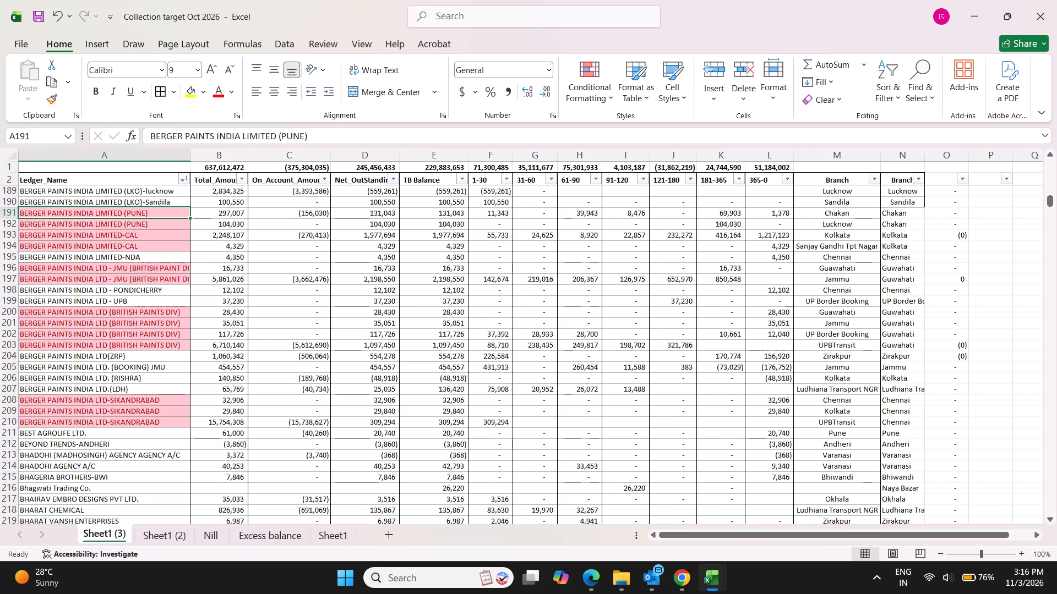
left_click_drag(831, 213, 835, 224)
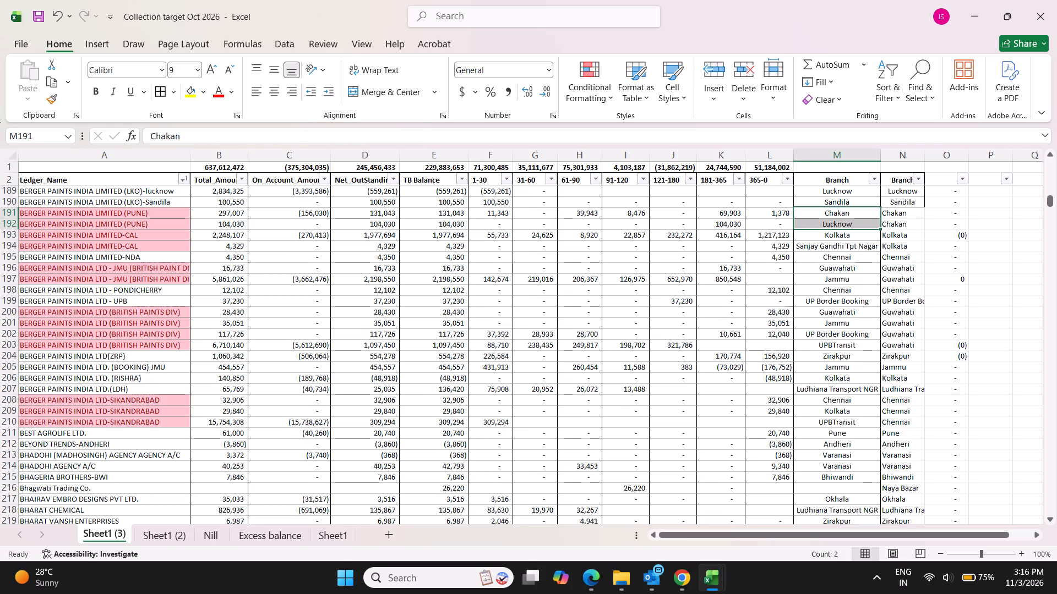
left_click_drag(835, 224, 835, 224)
key("ctrl+c")
left_click(910, 211)
key("ctrl+v")
key("Escape")
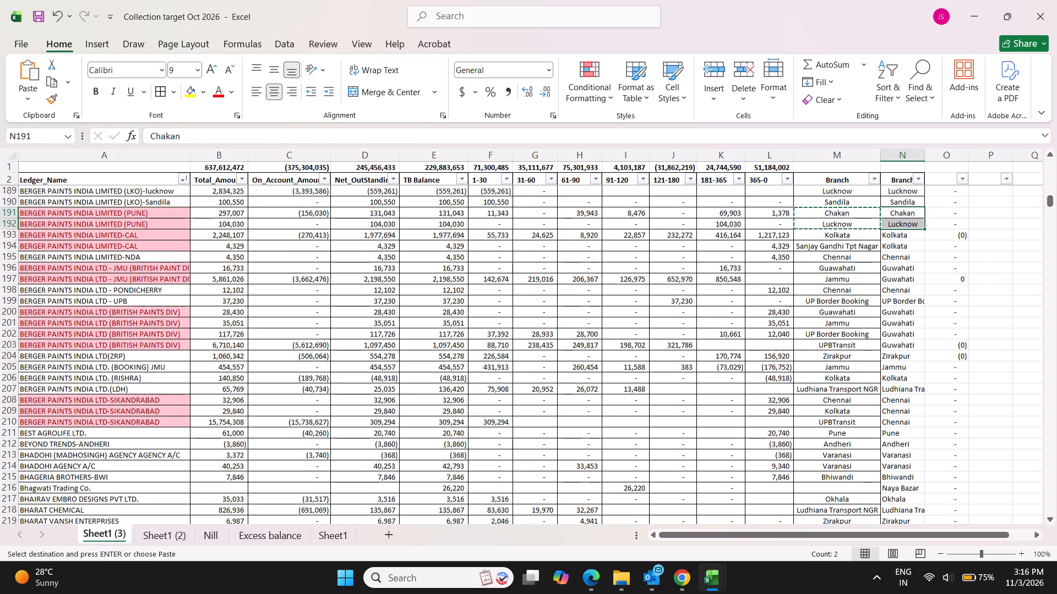
Append "-lucknow" to the BERGER PAINTS INDIA LIMITED (PUNE) ledger name in row 192.
left_click(167, 219)
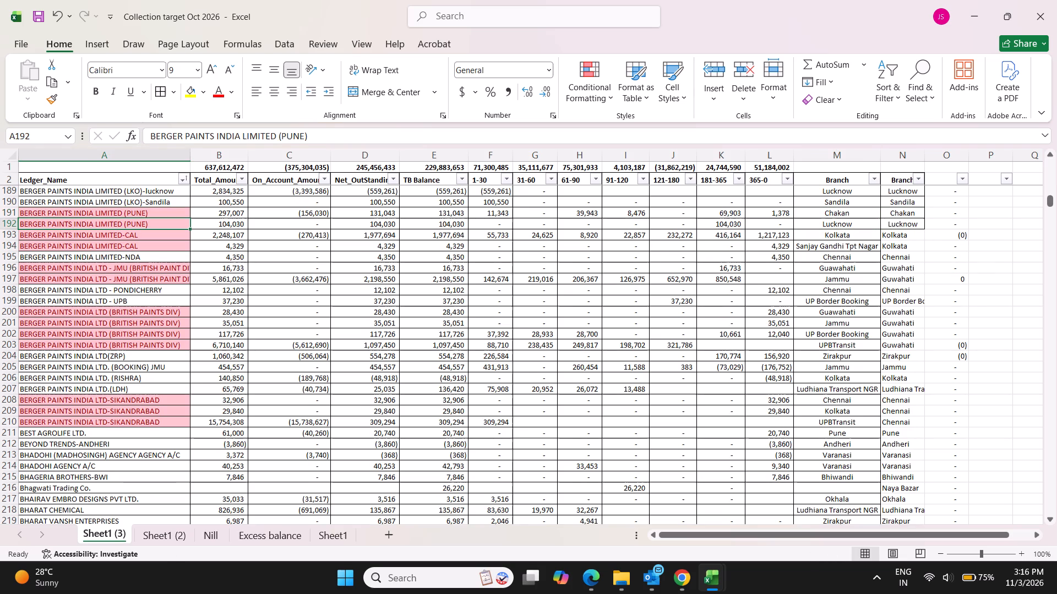
left_click(354, 132)
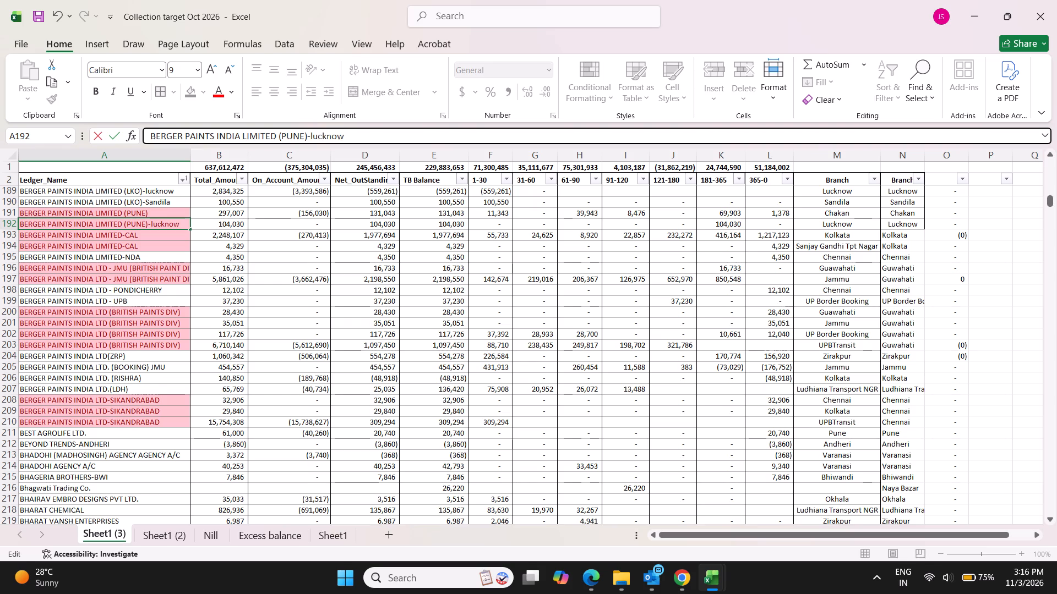
key("Return")
Copy the branches of the two BERGER PAINTS INDIA LIMITED-CAL ledgers, rows 193 and 194, from column M into column N.
left_click_drag(166, 232, 167, 244)
key("shift+space")
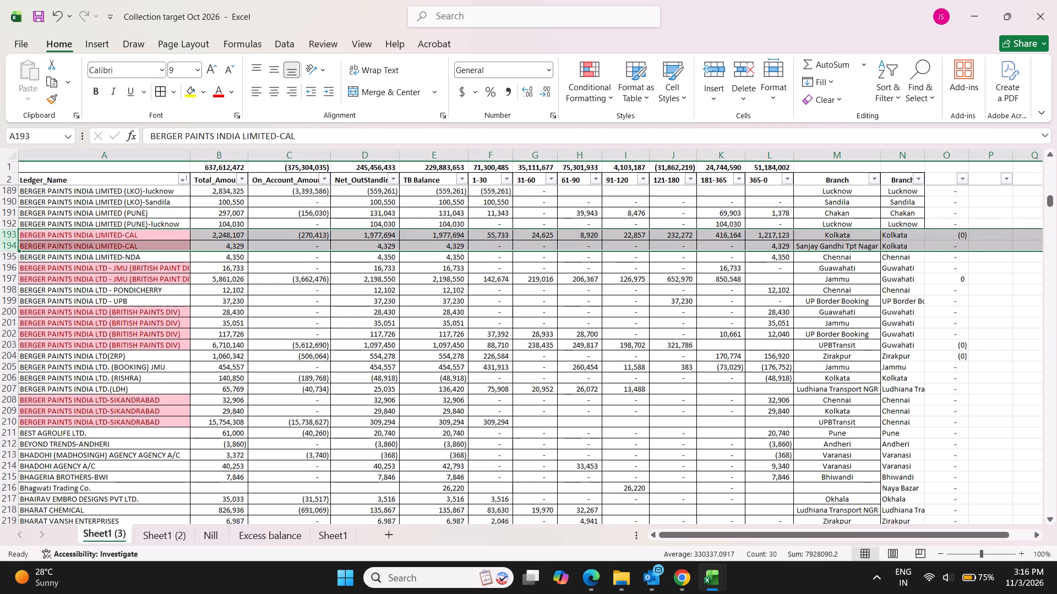
left_click_drag(842, 233, 844, 245)
key("ctrl+c")
left_click(905, 239)
key("ctrl+v")
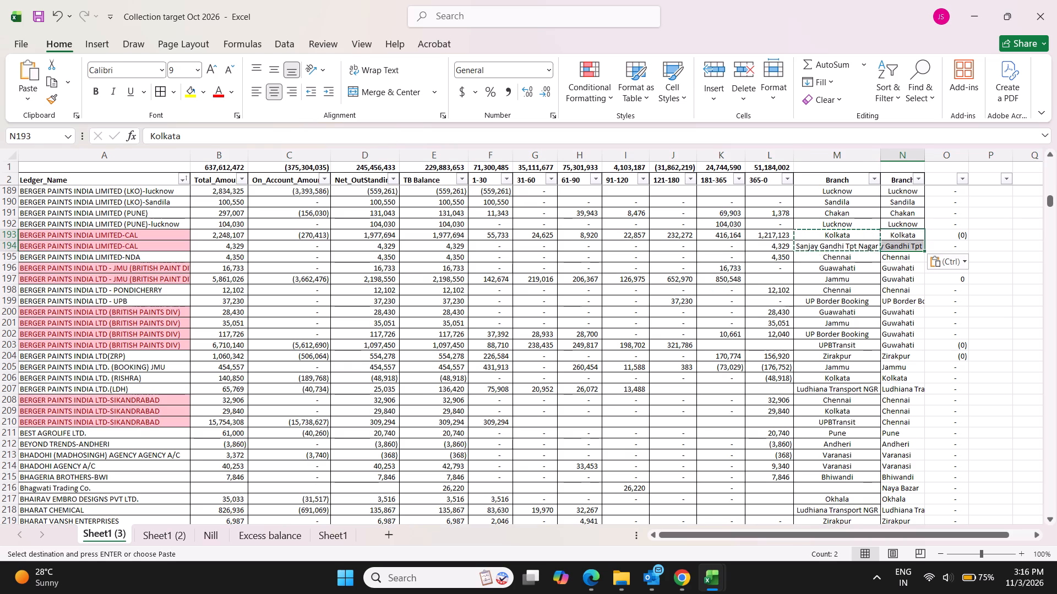
key("Escape")
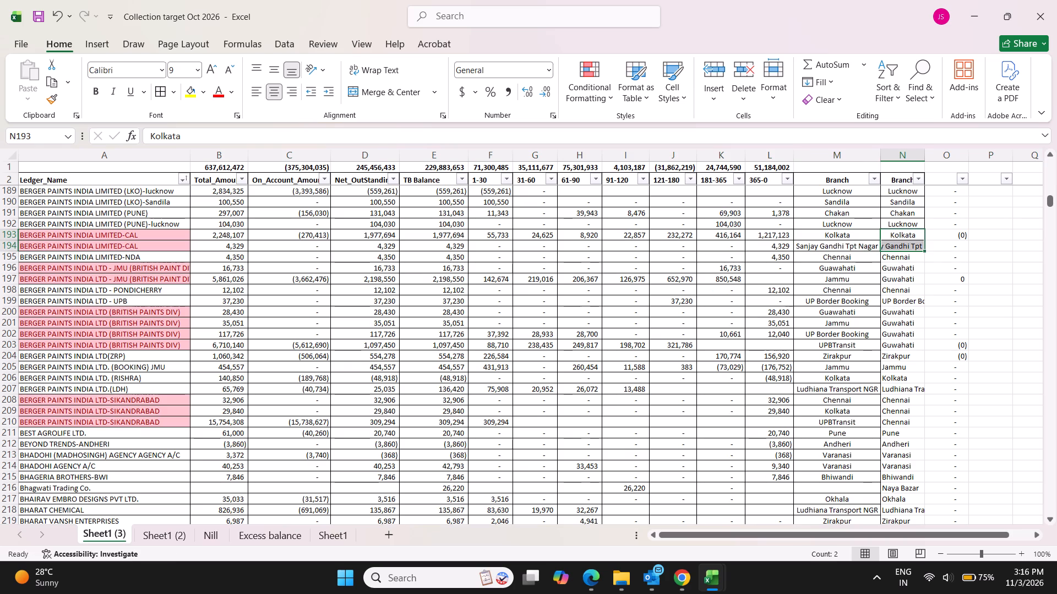
Append "-SGTN" to the BERGER PAINTS INDIA LIMITED-CAL ledger name in row 194.
left_click(149, 249)
left_click(314, 141)
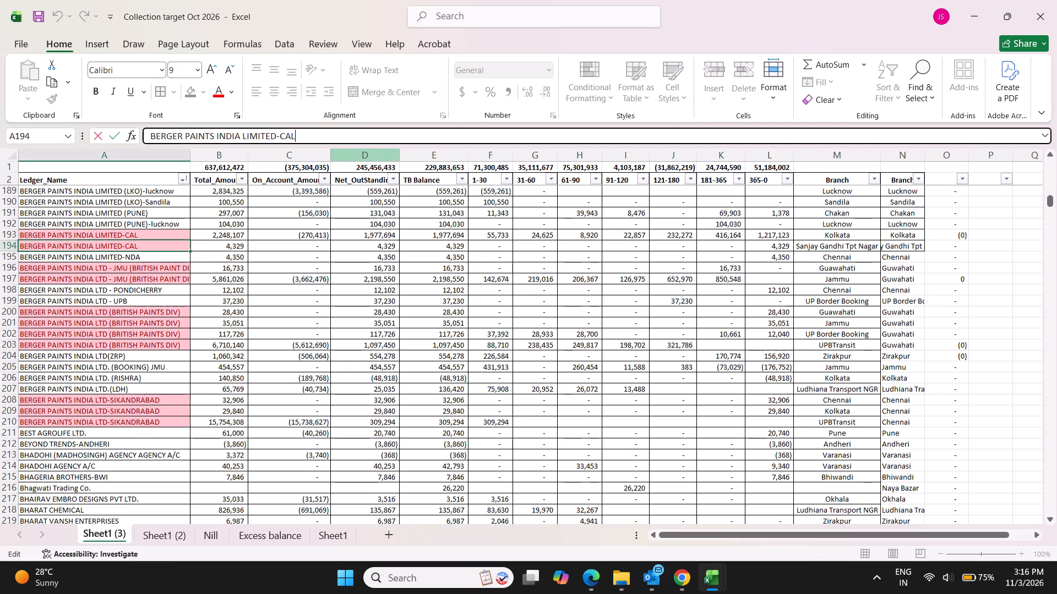
type("-SGTN")
key("Return")
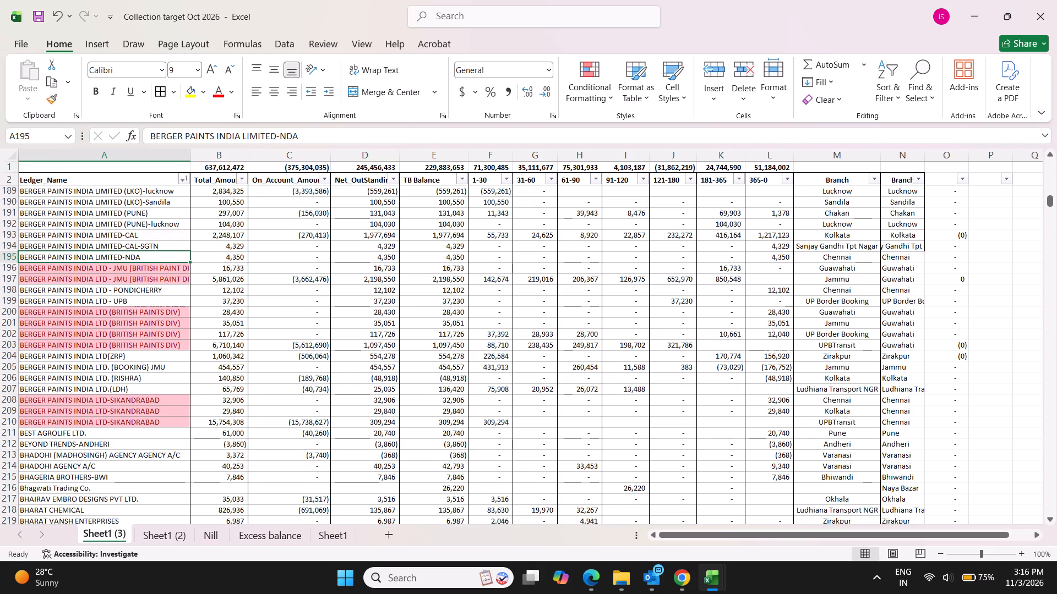
Copy the branches of the BERGER PAINTS INDIA LTD - JMU ledgers, rows 196 and 197, from column M into column N.
left_click(165, 272)
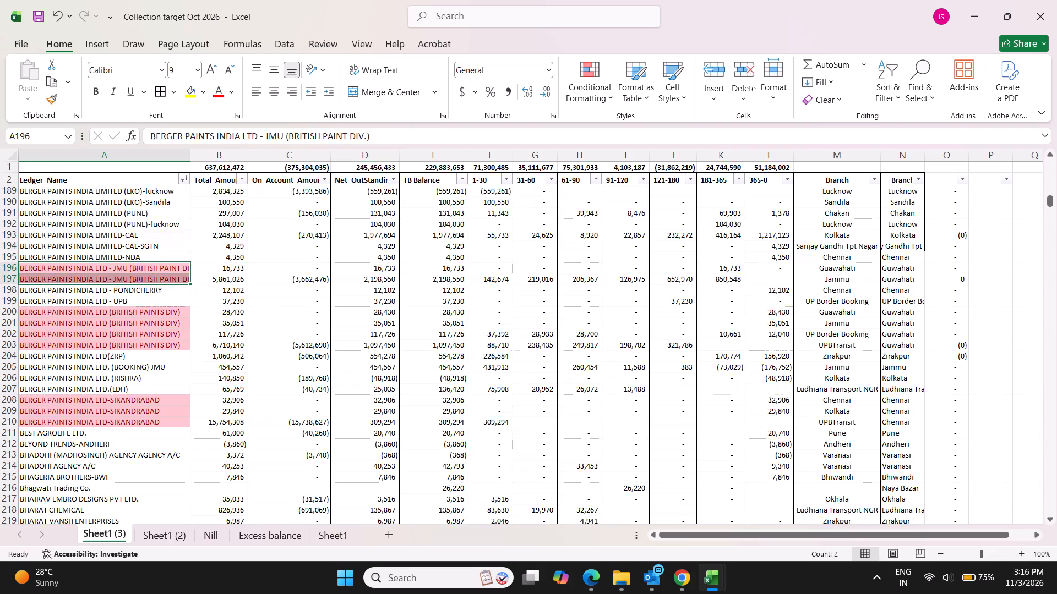
left_click_drag(834, 266, 835, 276)
key("ctrl+c")
left_click(900, 267)
key("ctrl+v")
key("Escape")
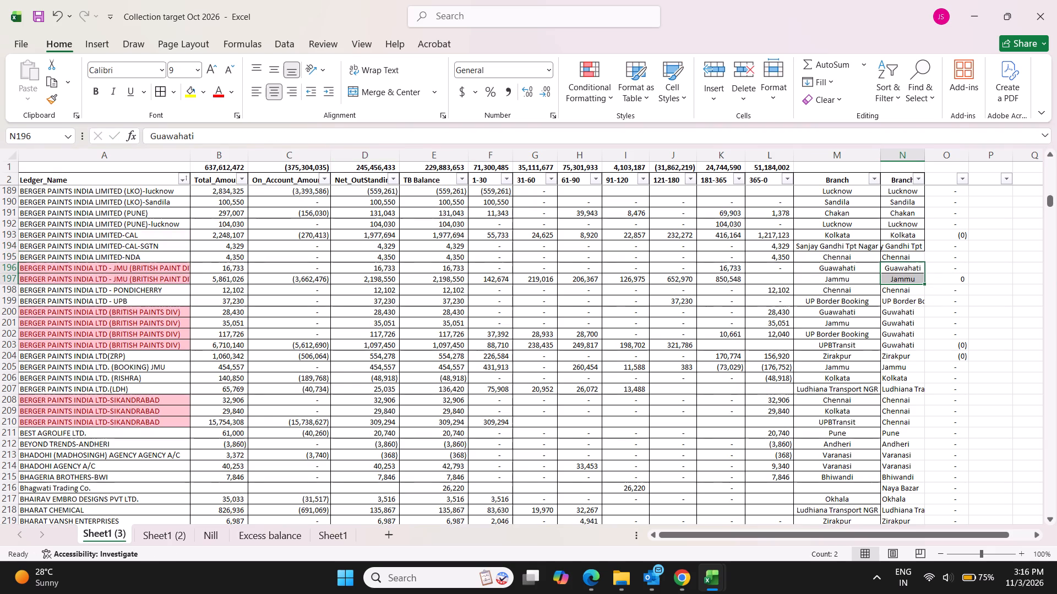
Append "-Guawahati" to the BERGER PAINTS INDIA LTD - JMU (BRITISH PAINT DIV.) ledger name in row 196.
left_click(174, 264)
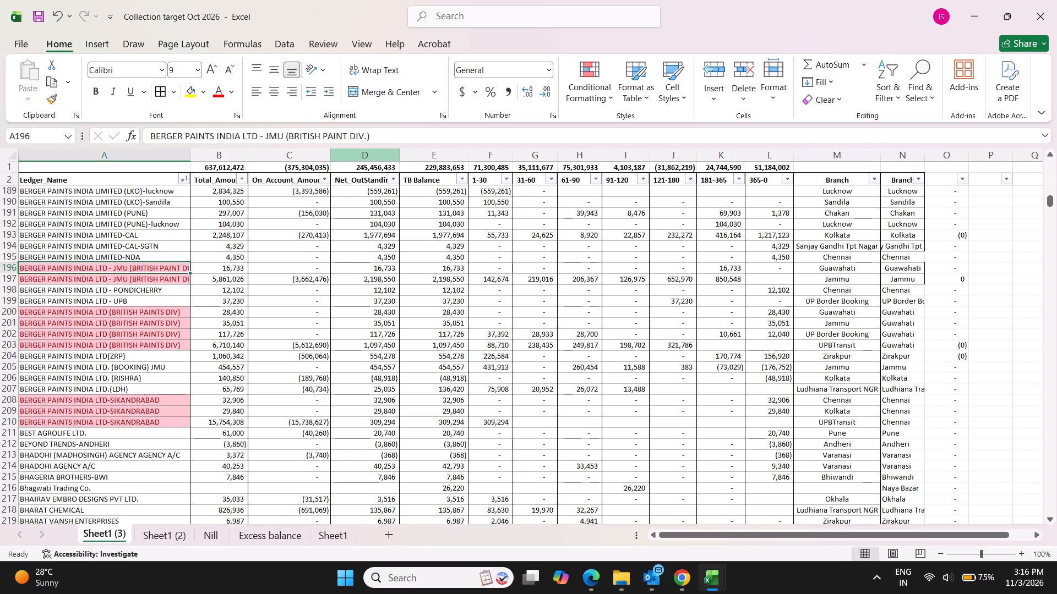
left_click(378, 136)
key("minus")
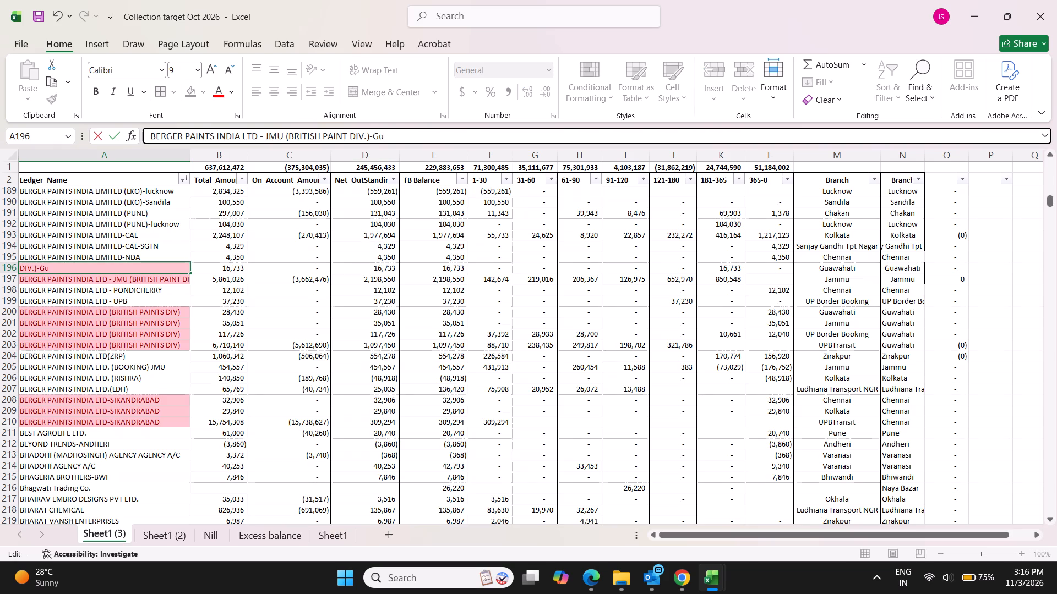
type("awahati")
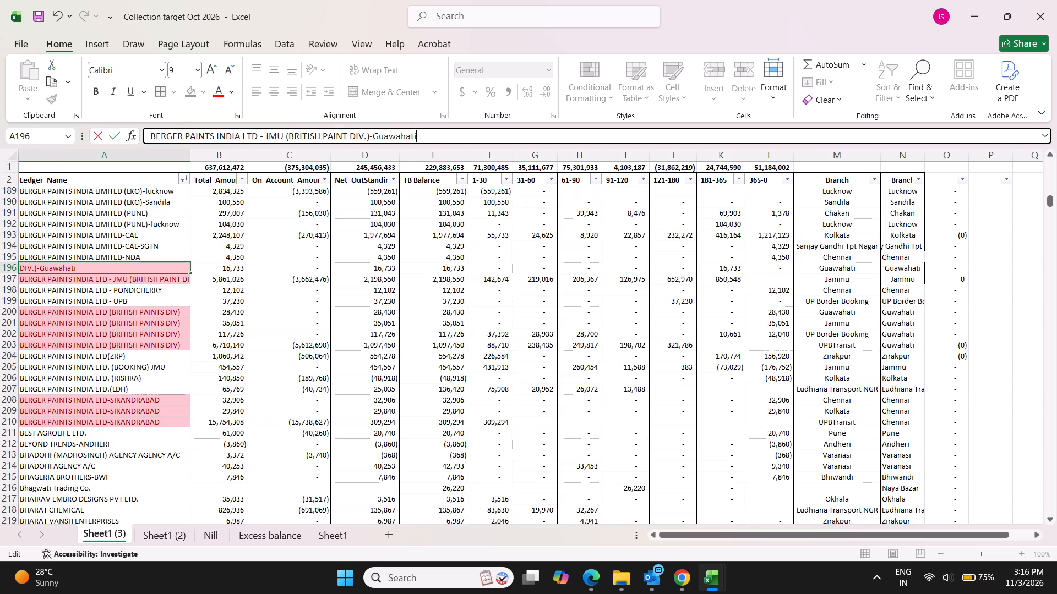
key("Return")
Copy the branches of the BERGER PAINTS INDIA LTD (BRITISH PAINTS DIV) ledgers, rows 200 to 203, from column M into column N.
key("Down")
key("Down")
key("Down")
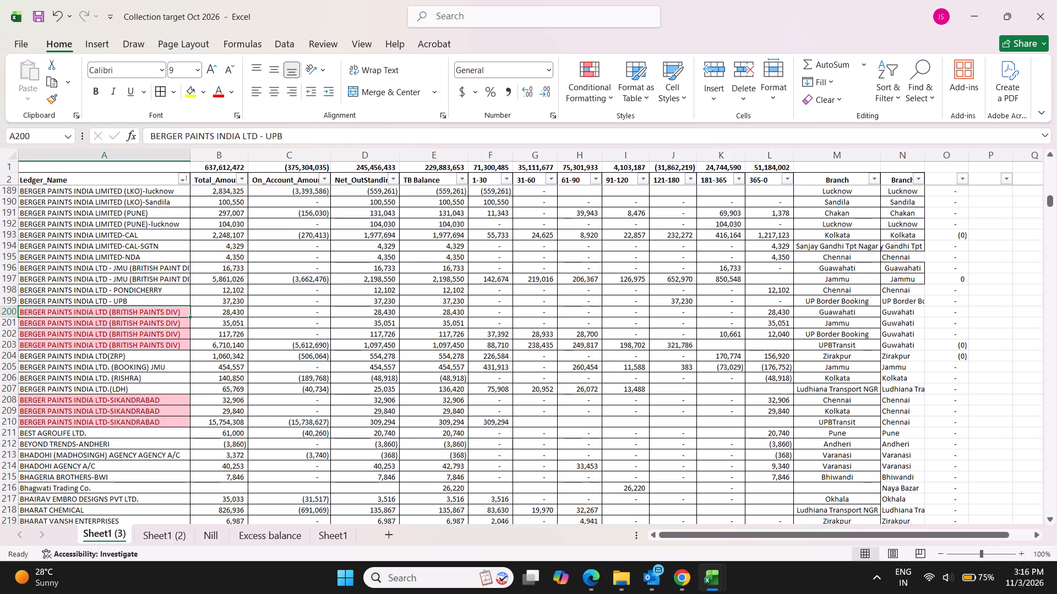
key("shift+space")
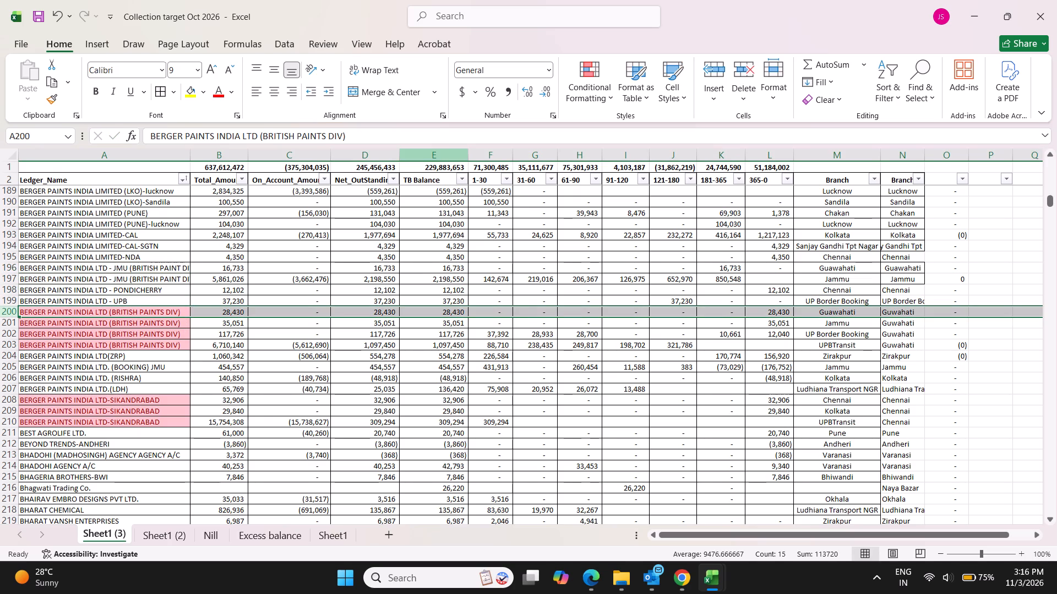
left_click_drag(822, 312, 824, 342)
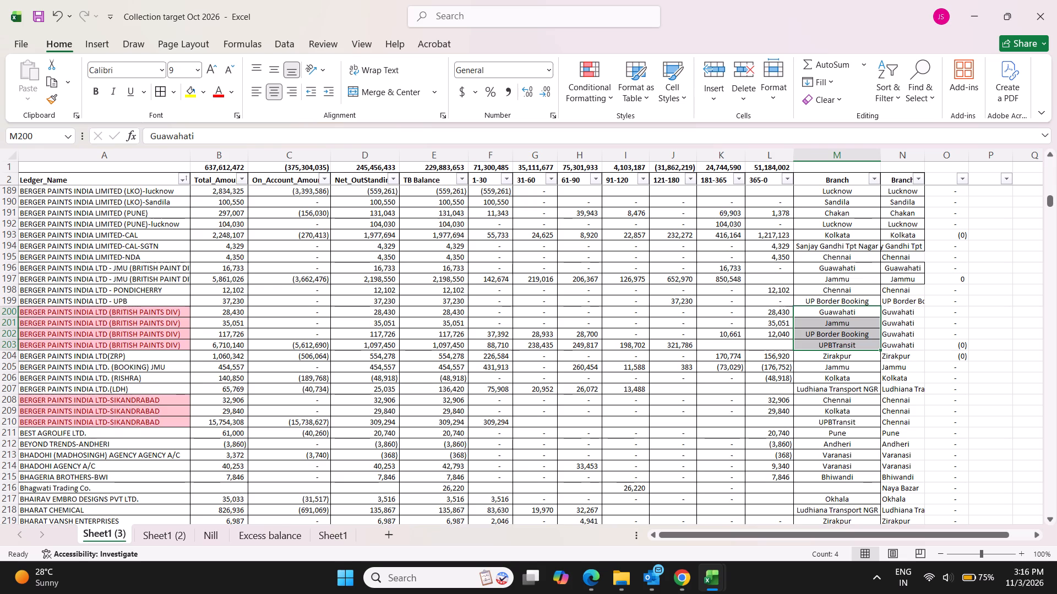
key("ctrl+c")
left_click(909, 310)
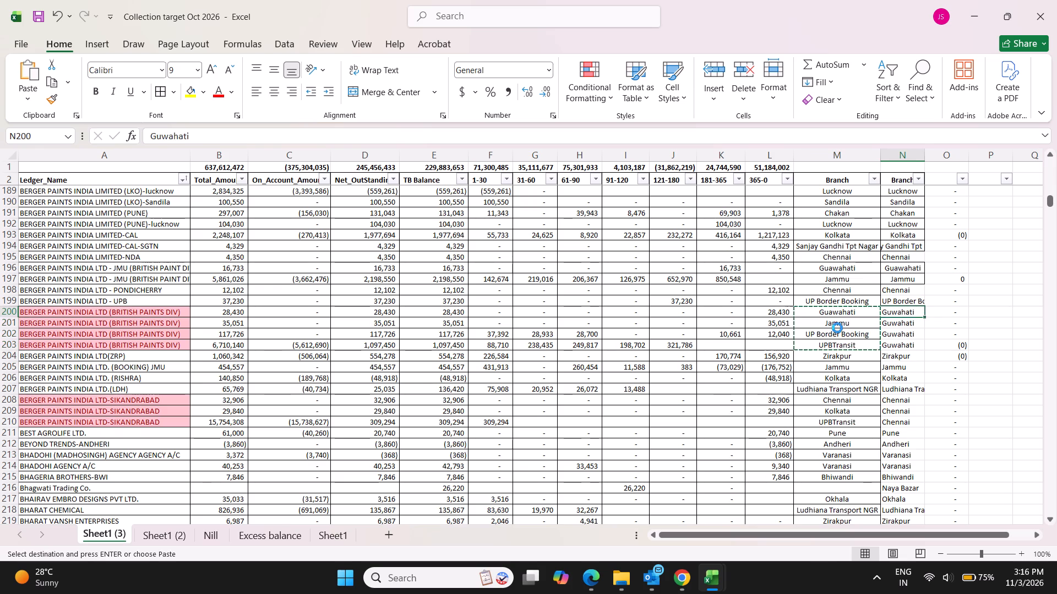
key("ctrl+v")
Append -Guawahati, -Jammu and -UP Border Booking to the BERGER PAINTS INDIA LTD (BRITISH PAINTS DIV) ledger names in rows 200, 201 and 202 respectively.
left_click(186, 313)
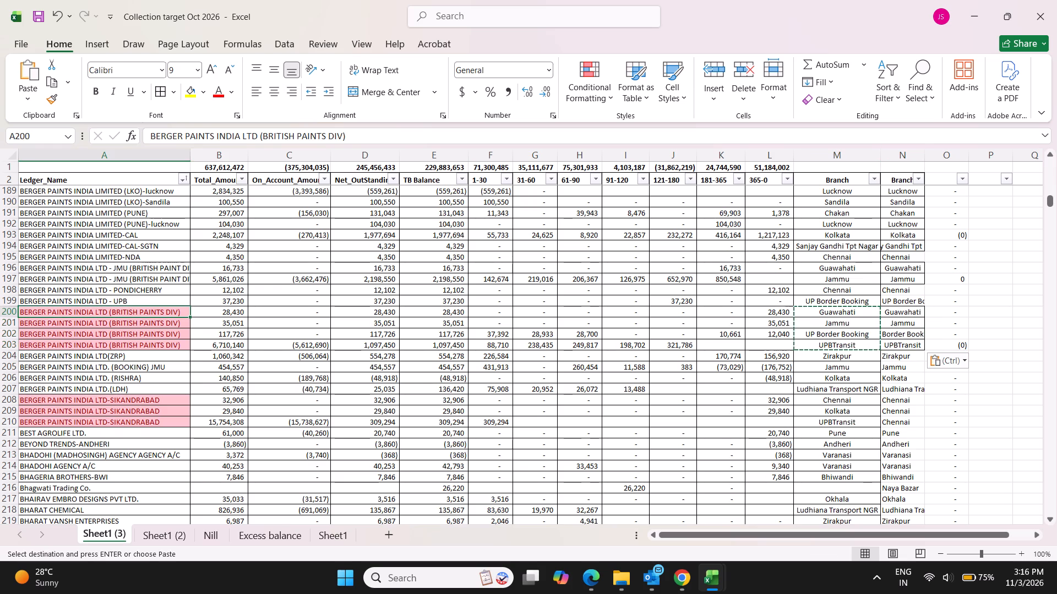
left_click(368, 134)
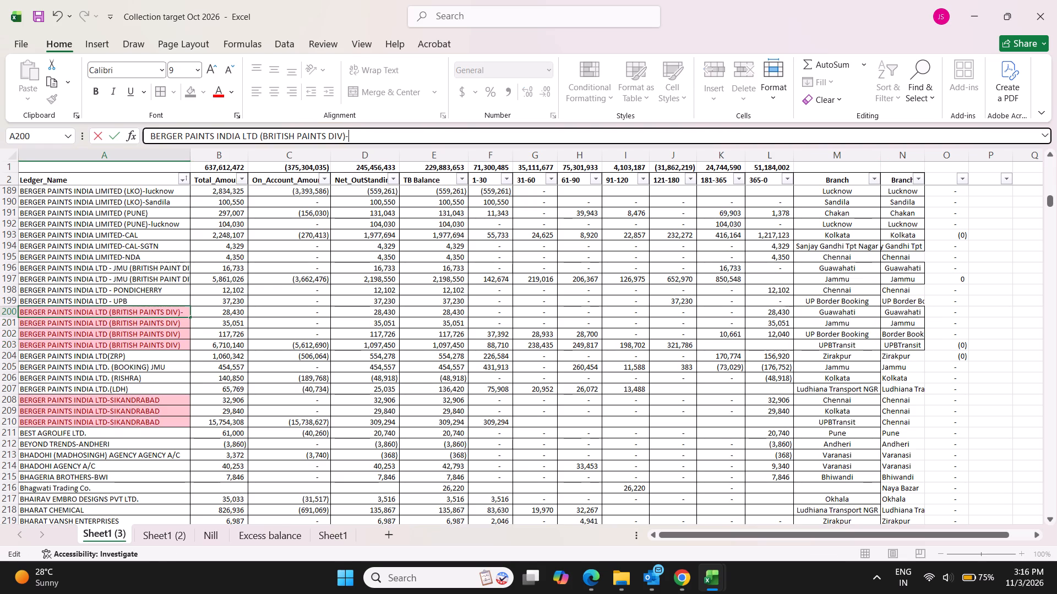
key("a")
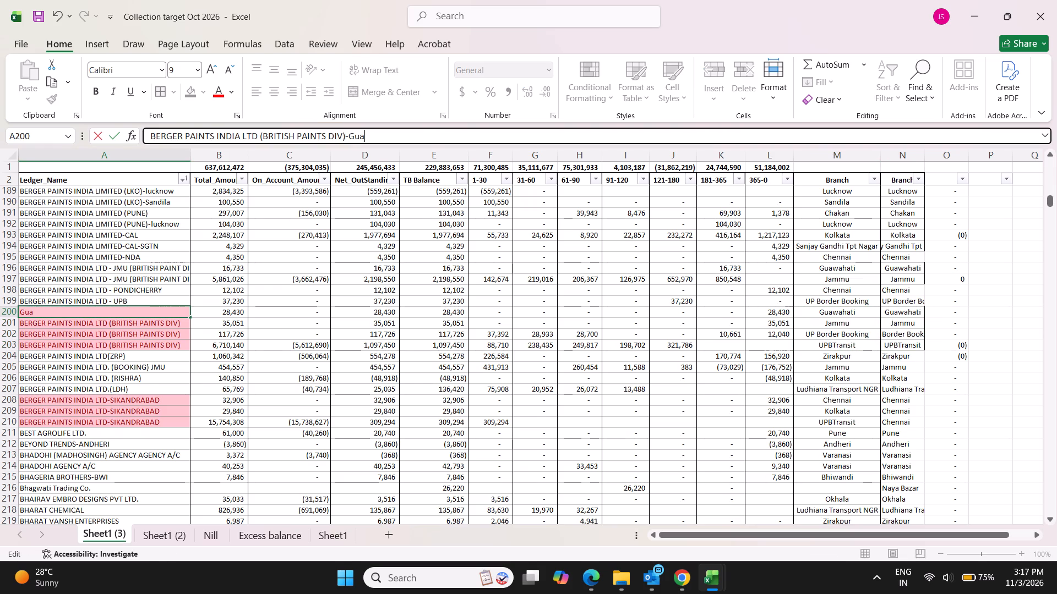
type("wahati")
key("Return")
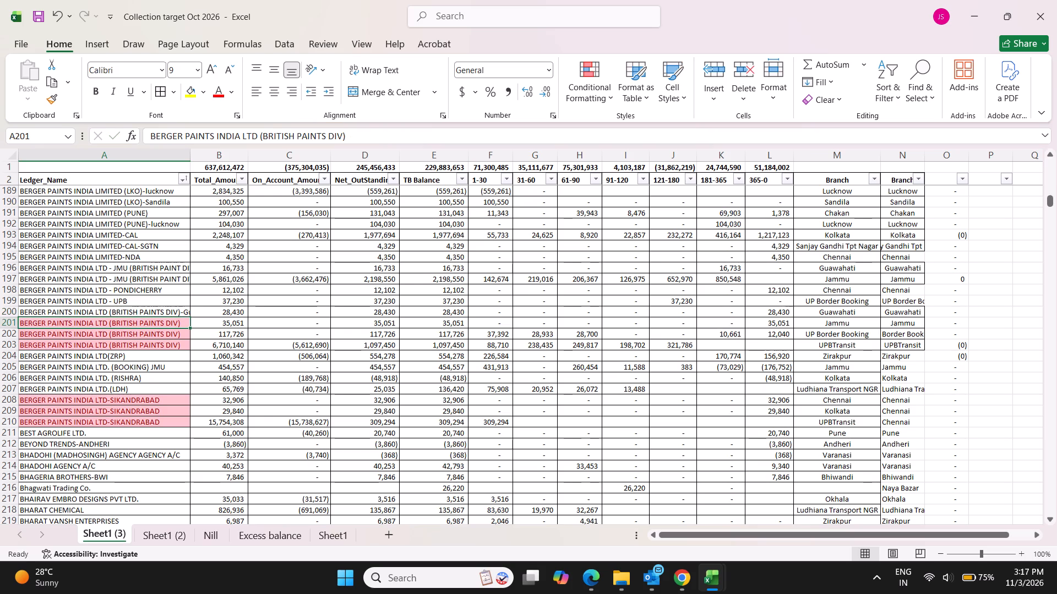
left_click(368, 134)
key("BackSpace")
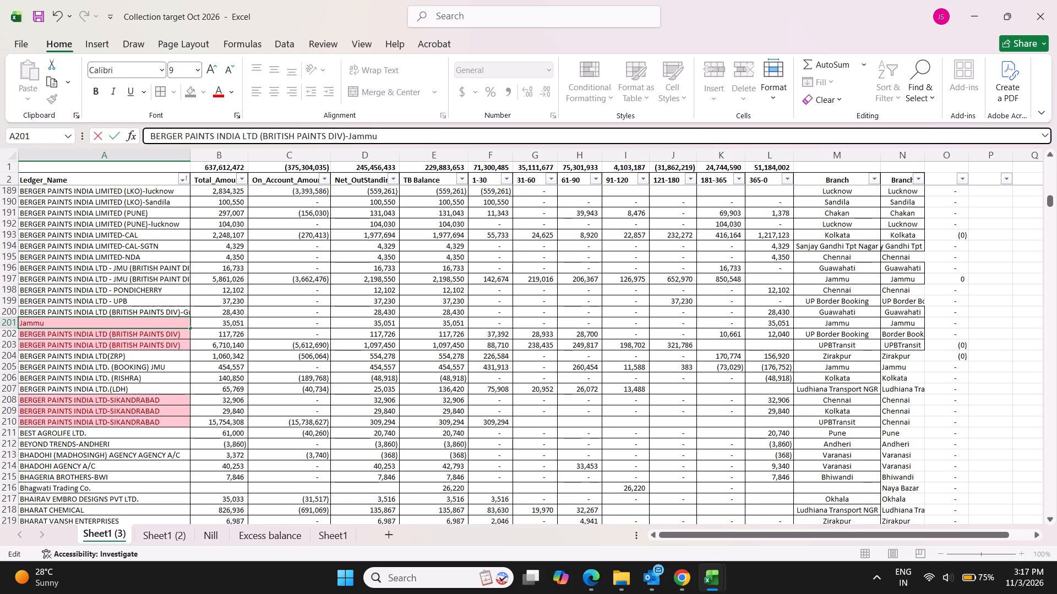
key("Return")
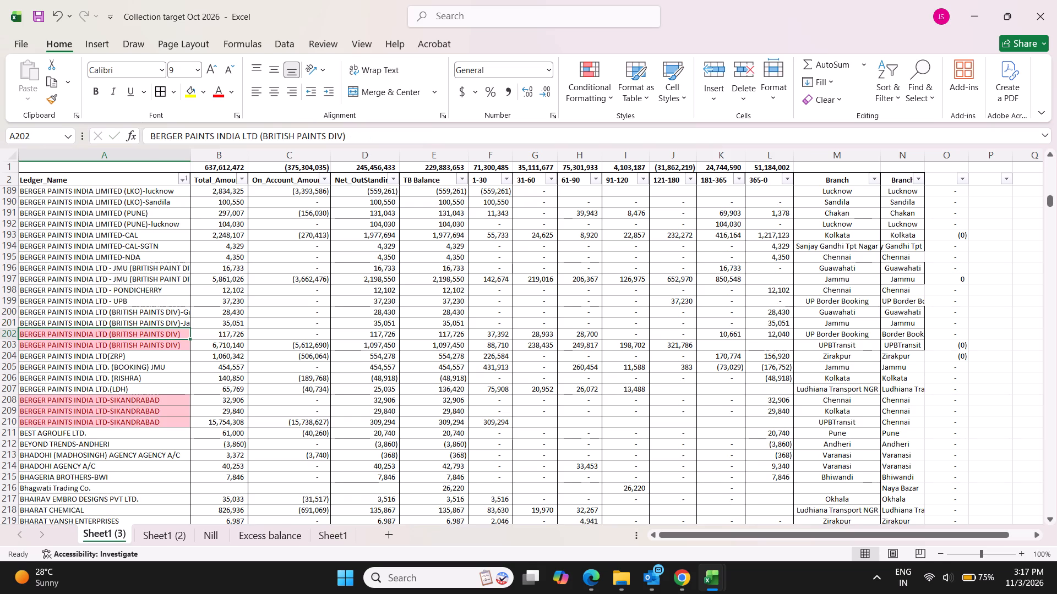
left_click(368, 134)
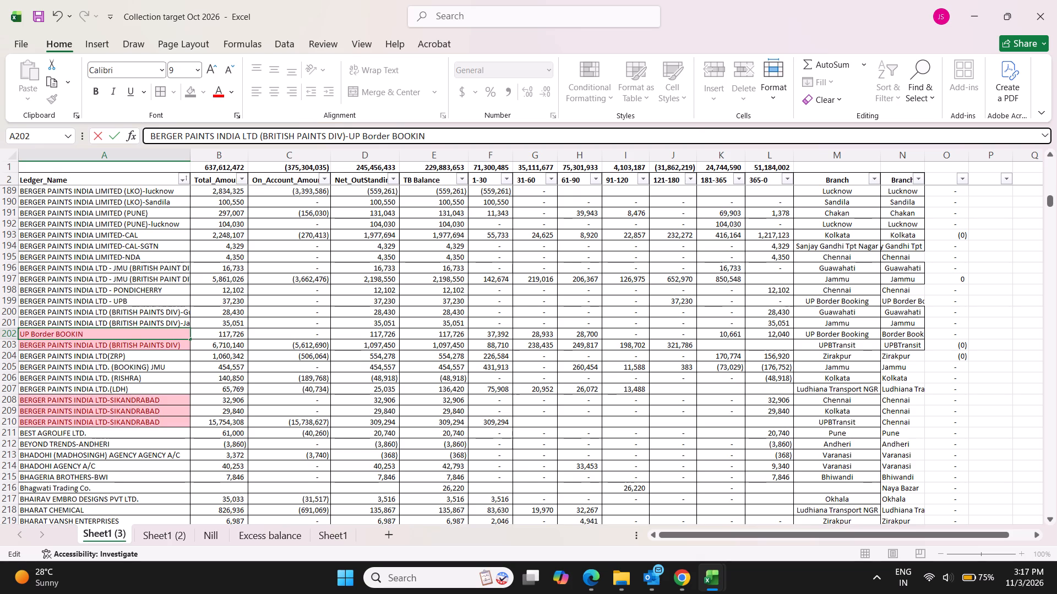
key("Return")
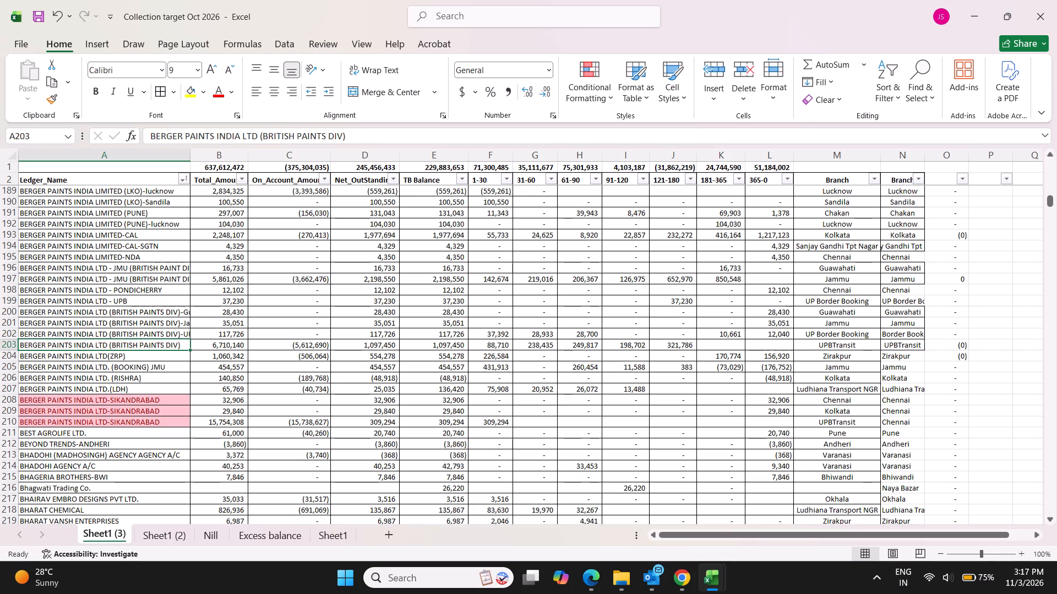
Copy the branches of the BERGER PAINTS INDIA LTD-SIKANDRABAD ledgers, rows 208 to 210, from column M into column N.
scroll(360, 162, "down", 3)
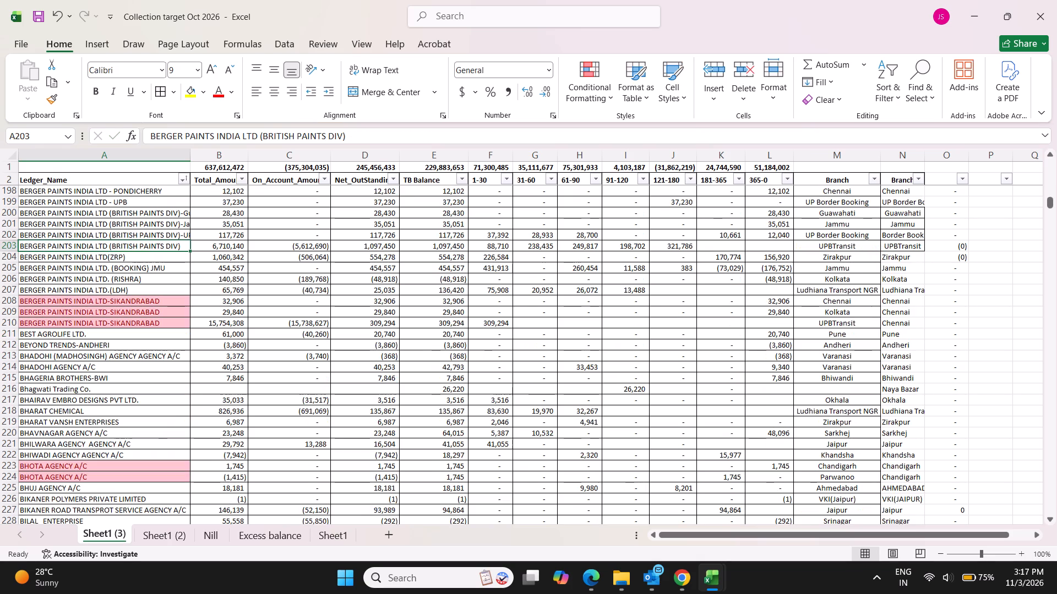
left_click_drag(161, 301, 167, 323)
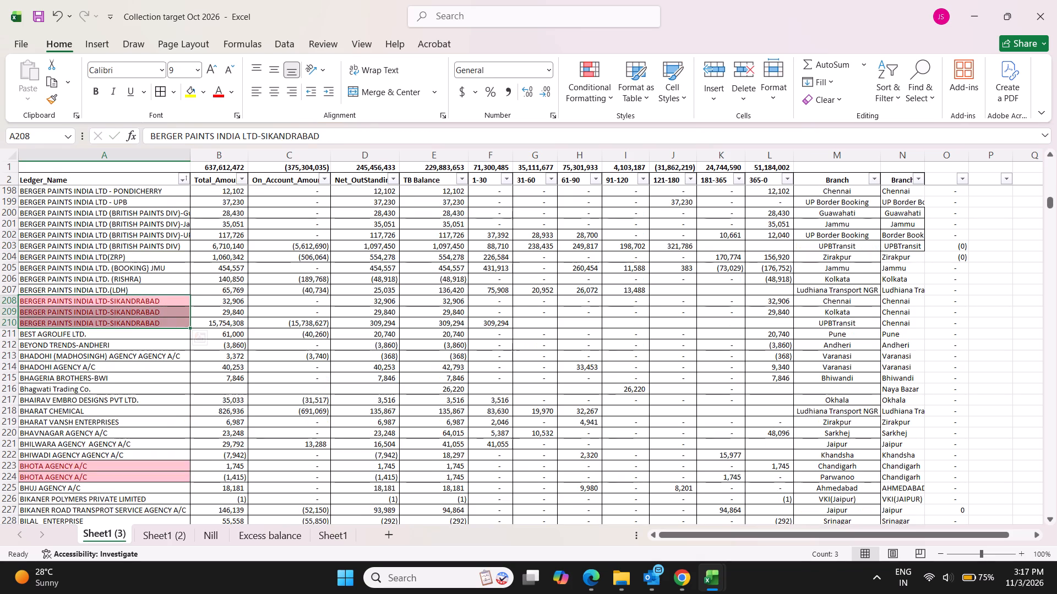
key("shift+space")
left_click_drag(842, 298, 844, 321)
key("ctrl+c")
left_click(901, 303)
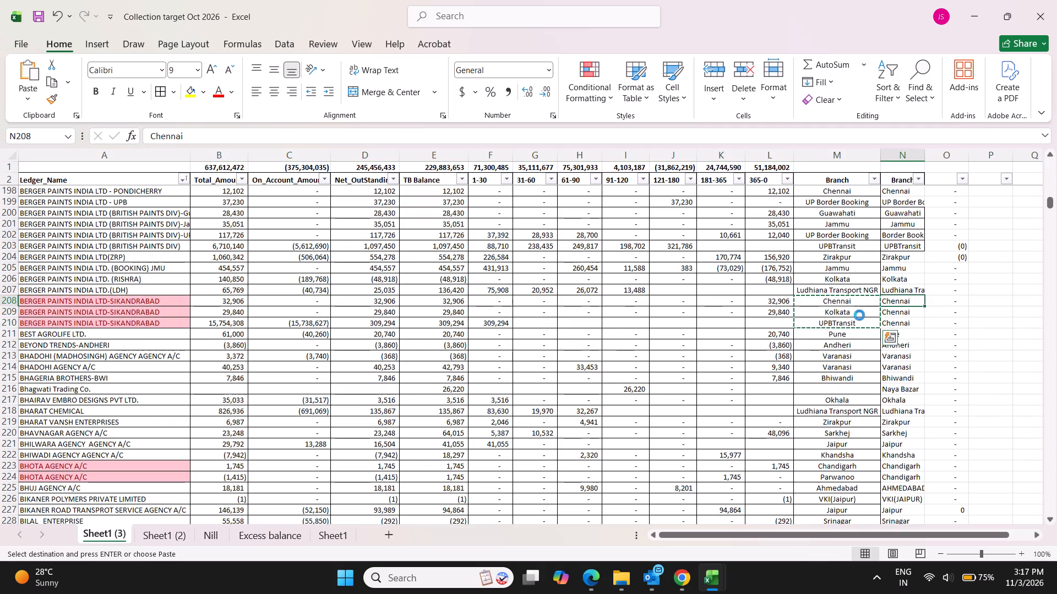
key("ctrl+v")
key("Escape")
Append "-Chennai" and "-Kolkata" to the BERGER PAINTS INDIA LTD-SIKANDRABAD ledger names in rows 208 and 209 respectively.
left_click(140, 296)
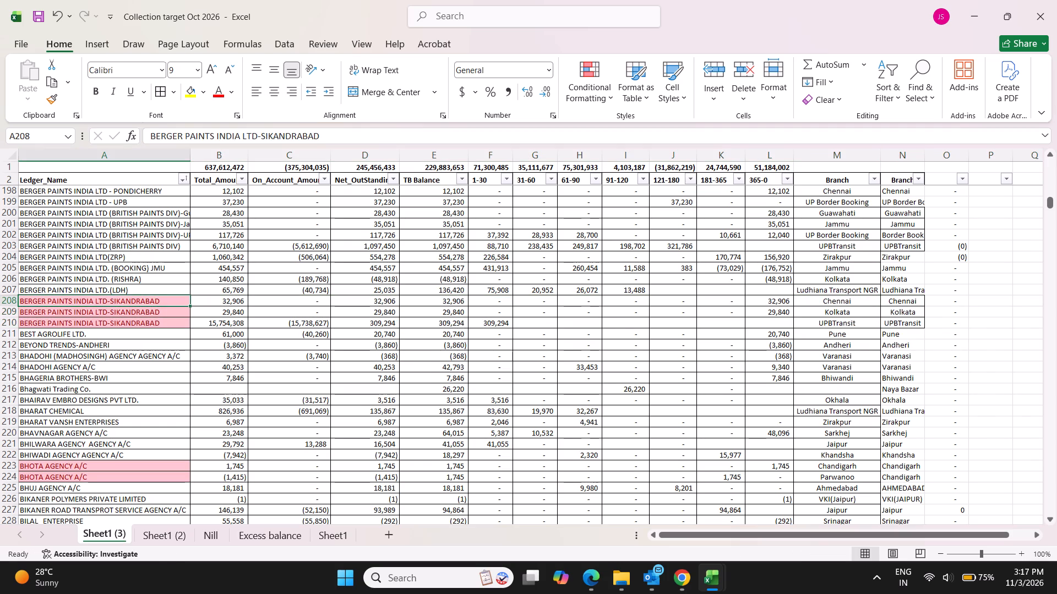
left_click(346, 142)
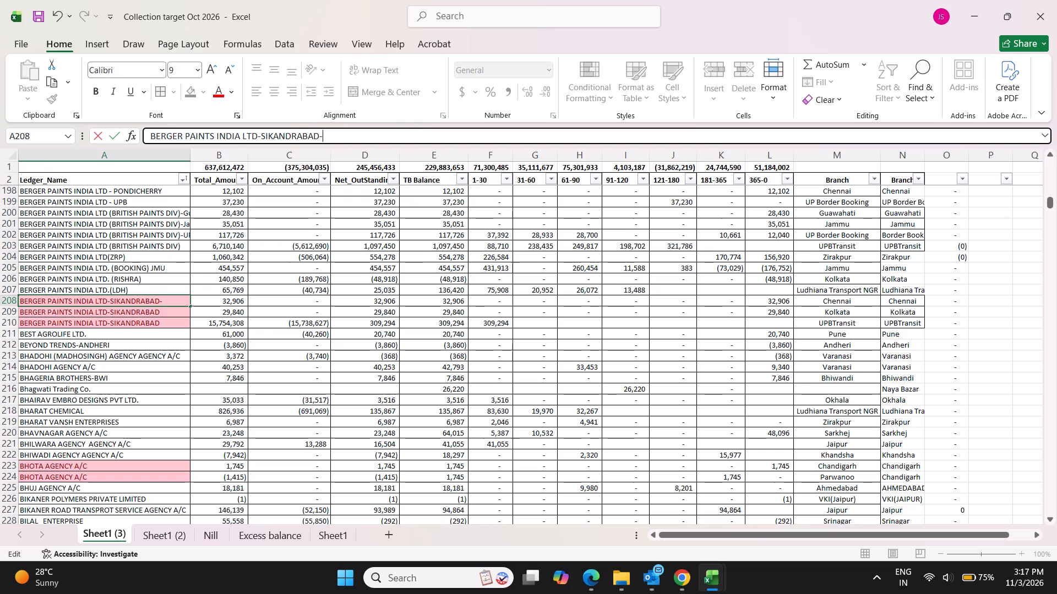
key("c")
type("HENNAI")
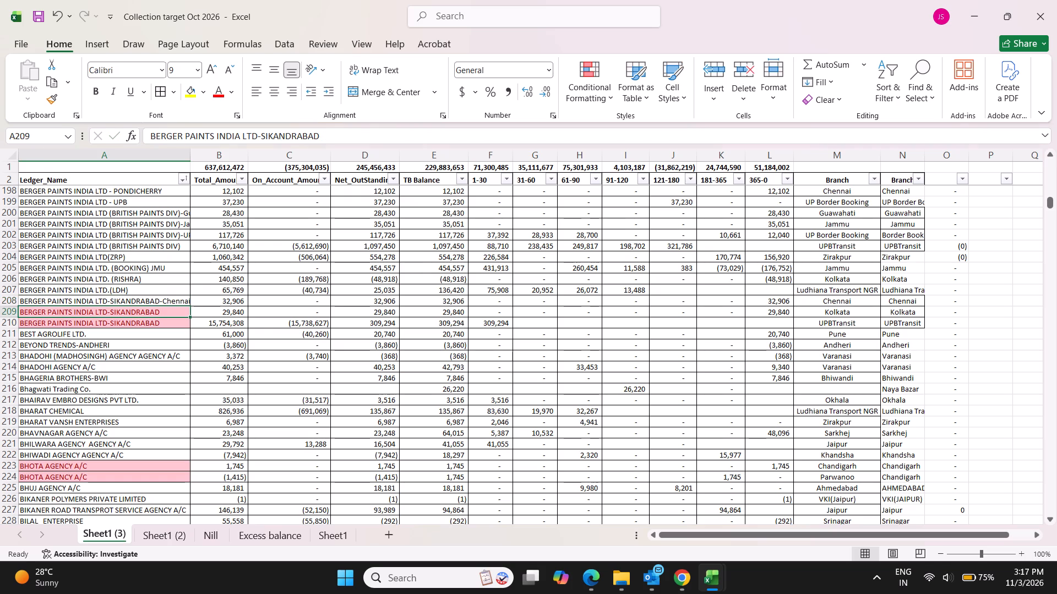
left_click(346, 142)
key("minus")
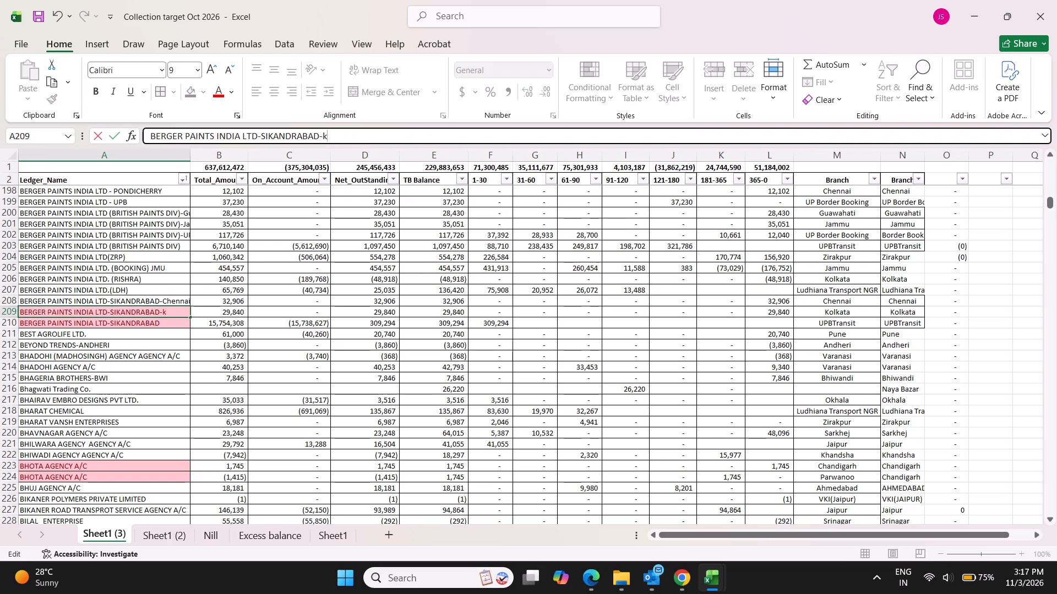
key("BackSpace")
key("BackSpace")
key("BackSpace")
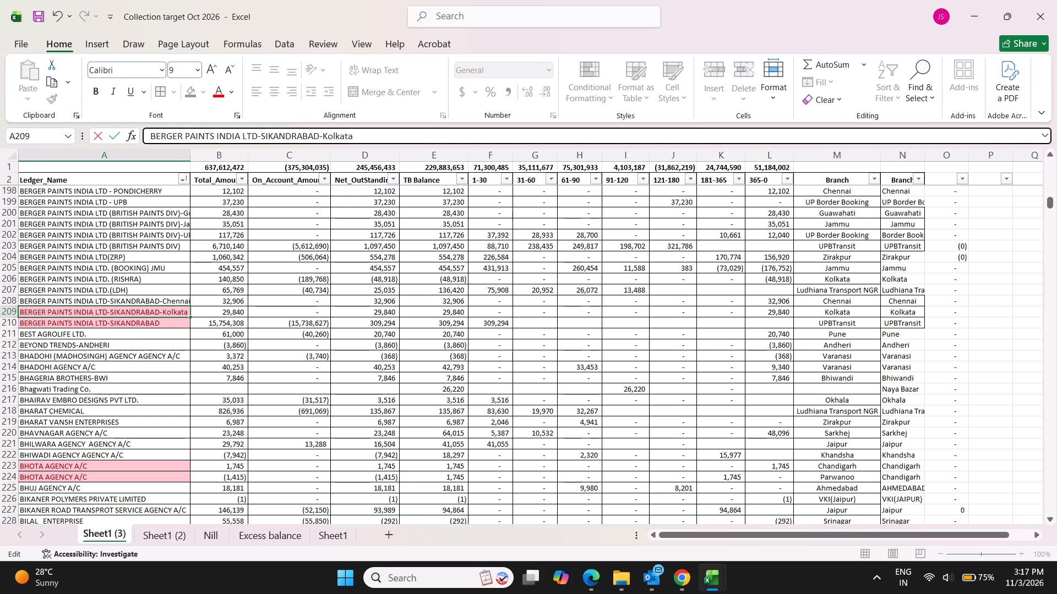
key("Return")
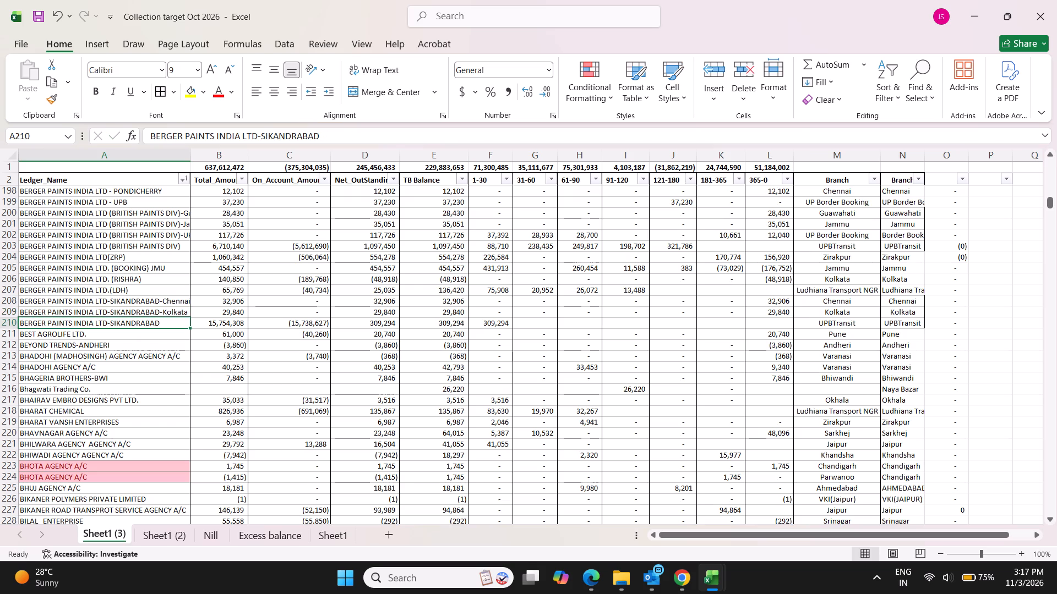
Look up BHOTA AGENCY A/C in the Final Collection target Aug 2026 workbook, and delete its Chandigarh duplicate, row 223, from the October ledger.
scroll(179, 369, "down", 5)
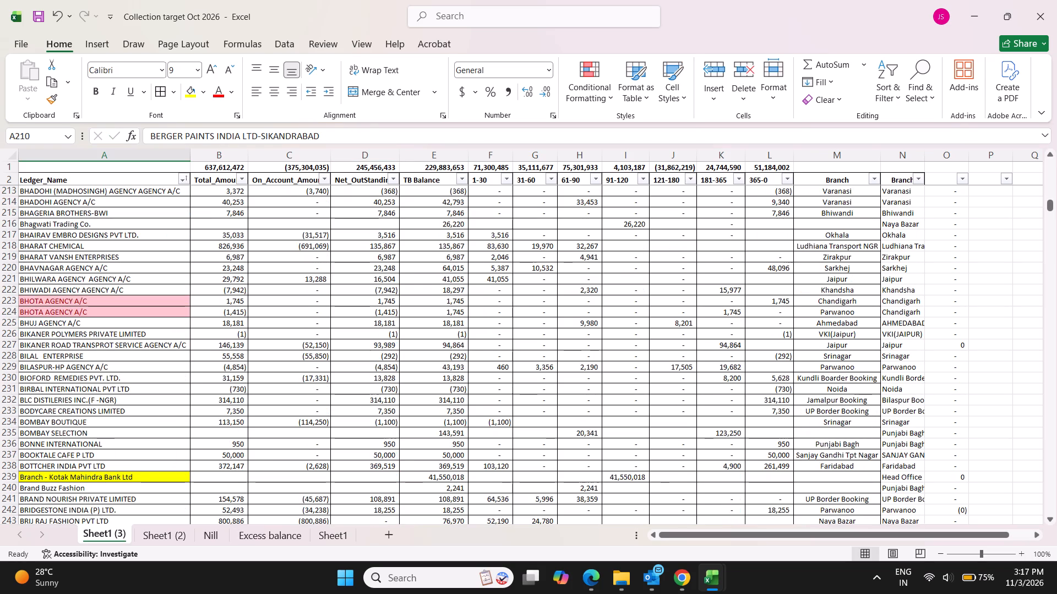
left_click(118, 302)
key("ctrl+c")
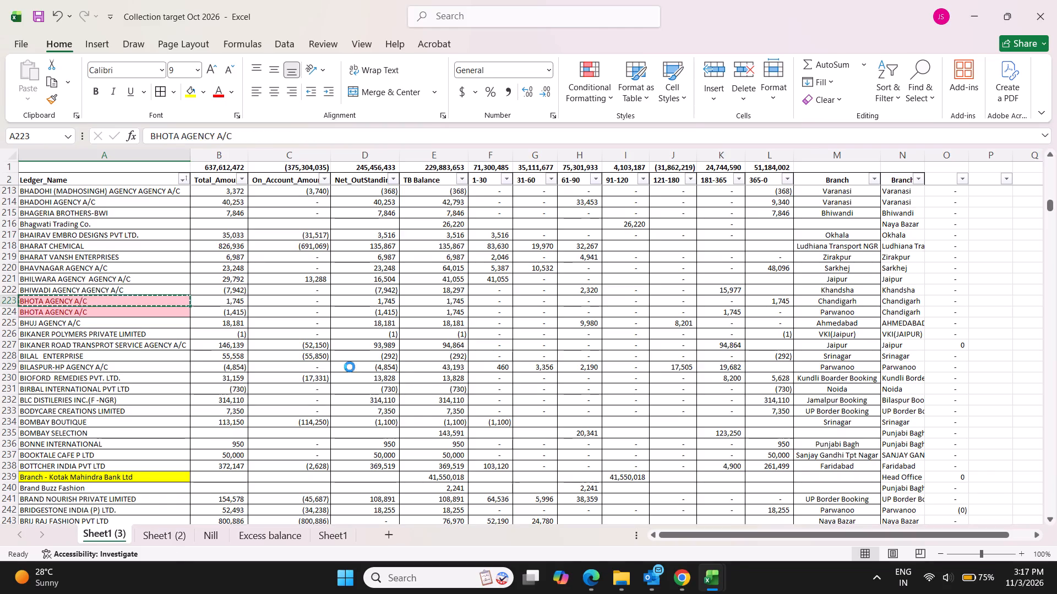
key("alt+Tab")
key("alt+Tab")
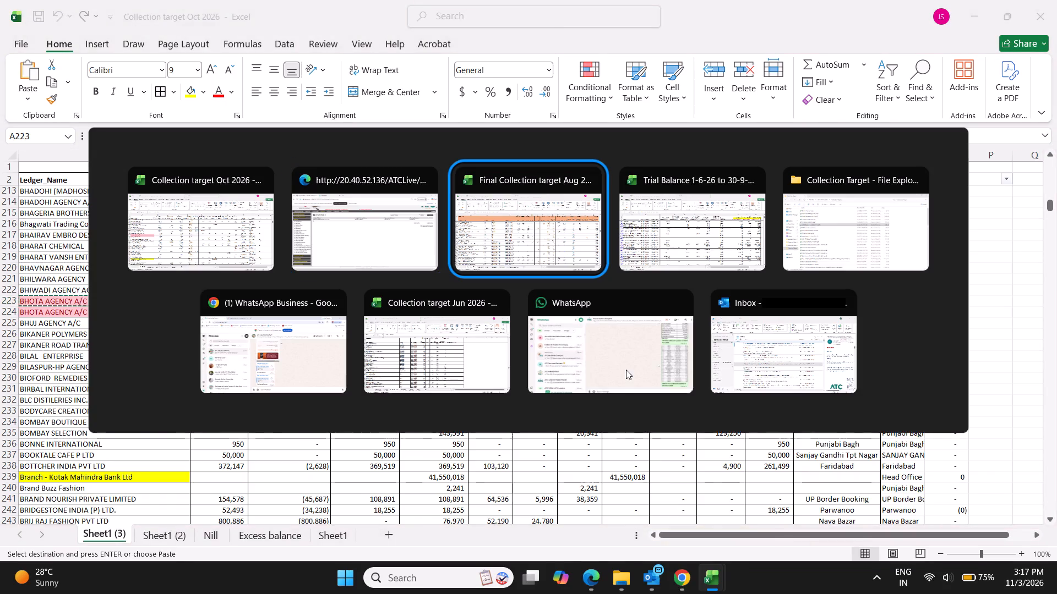
key("ctrl+f")
key("ctrl+v")
key("Return")
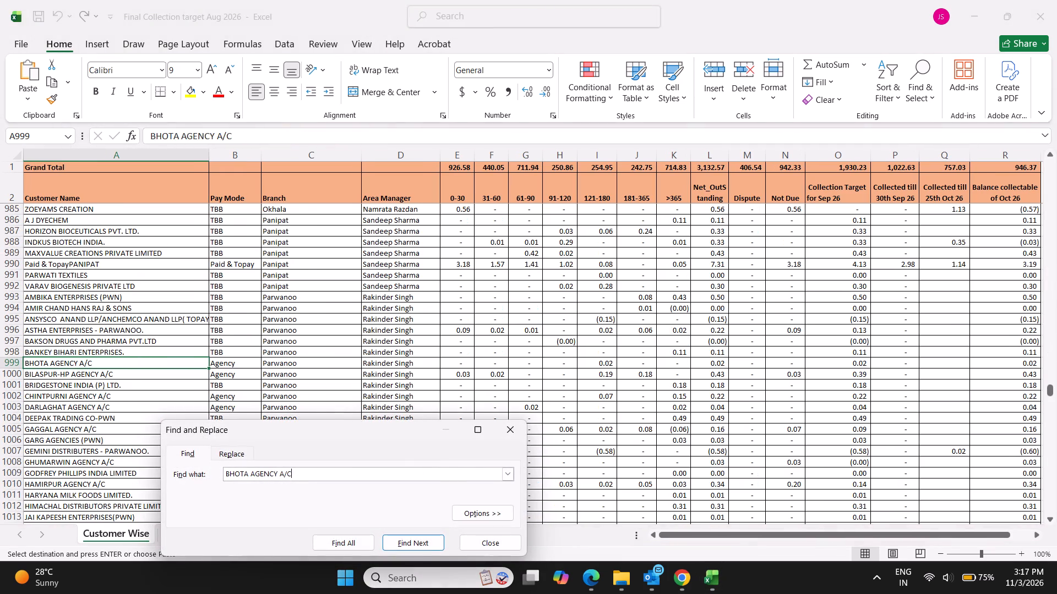
key("Escape")
key("alt+Tab")
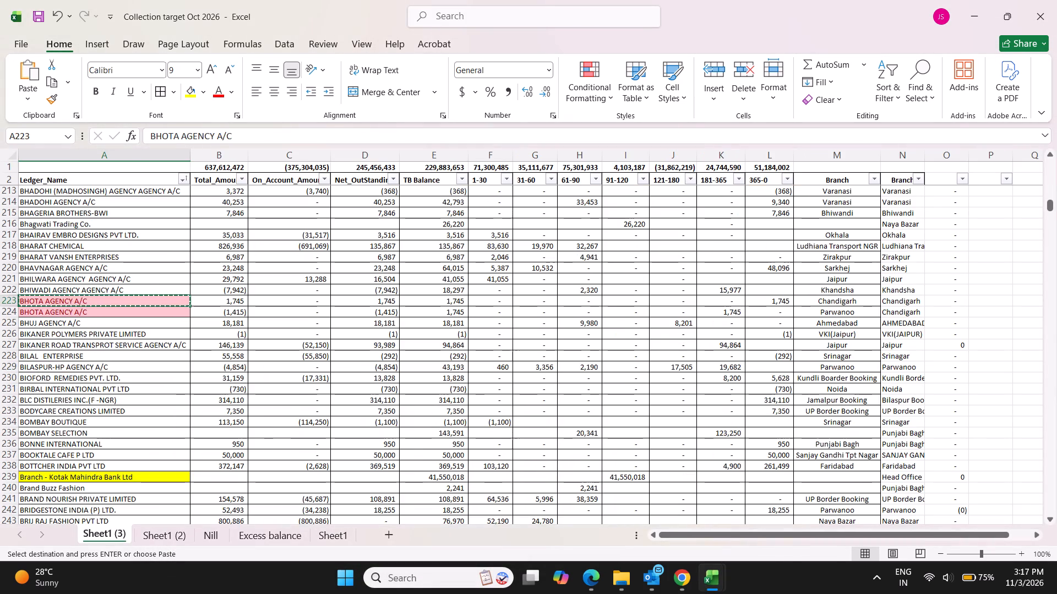
key("shift+space")
key("ctrl+minus")
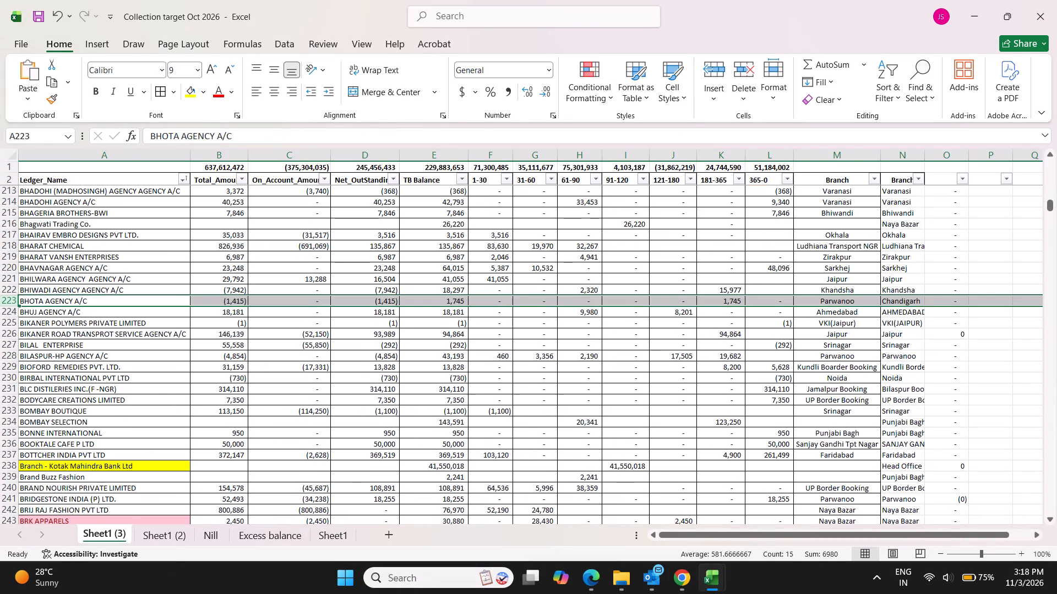
Search the Final Collection target Aug 2026 workbook for the duplicated ledger BRK APPARELS from row 243 to check its branch.
scroll(385, 394, "down", 5)
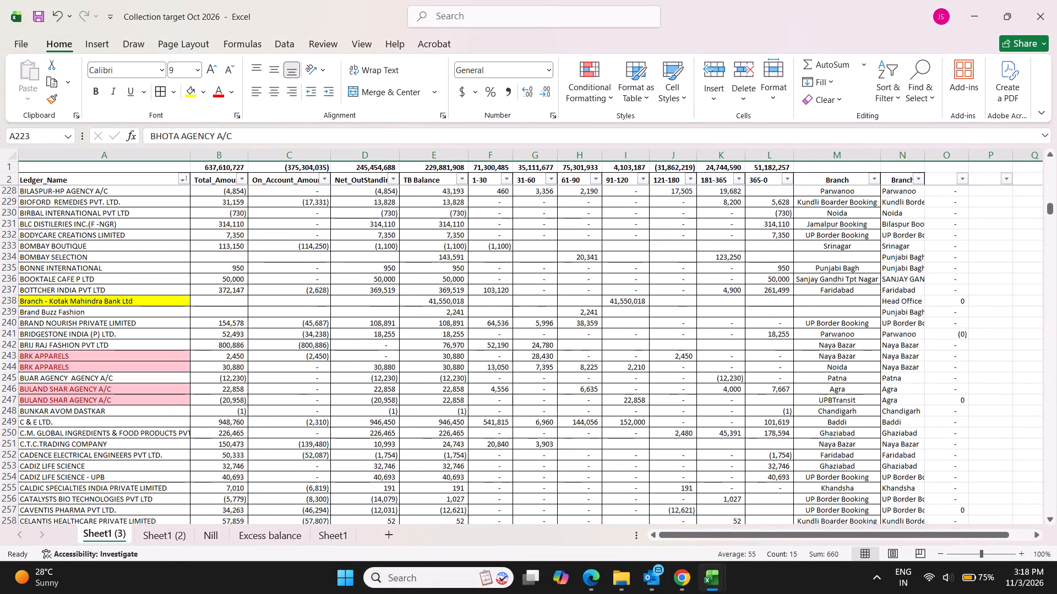
left_click(107, 299)
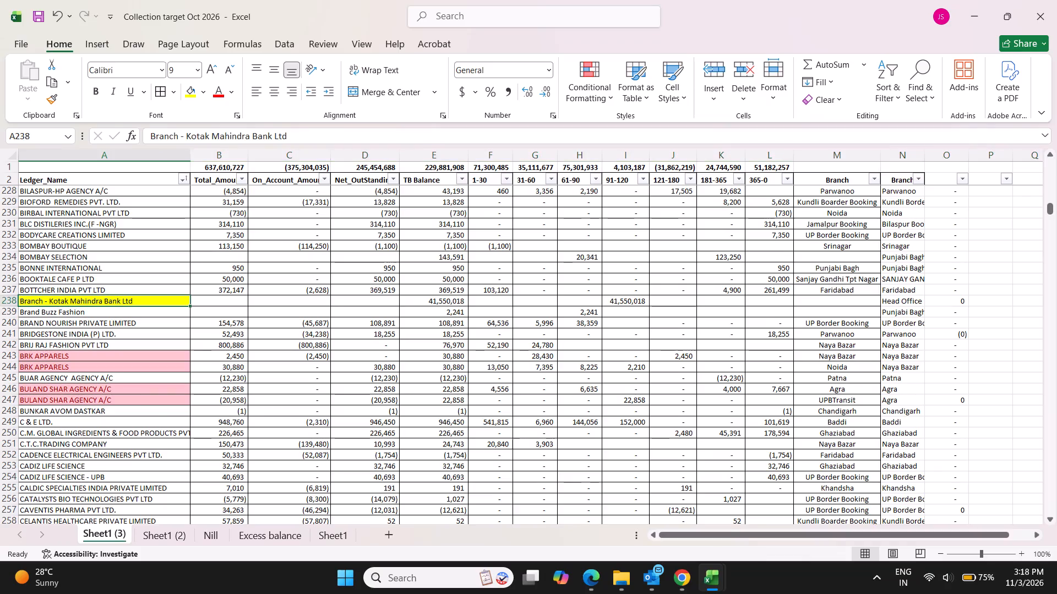
scroll(519, 398, "down", 2)
left_click(154, 287)
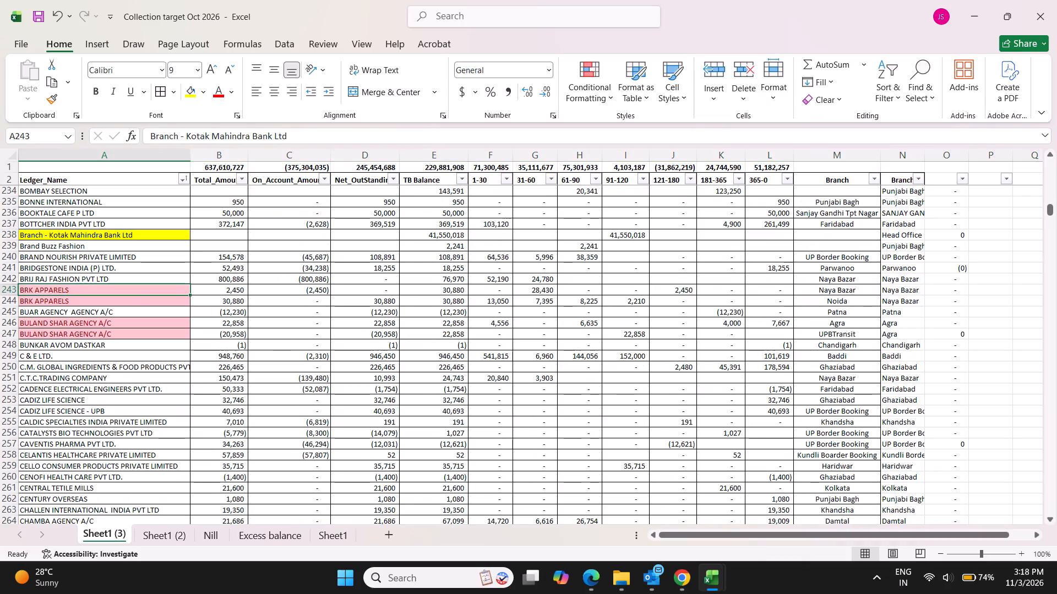
key("ctrl+c")
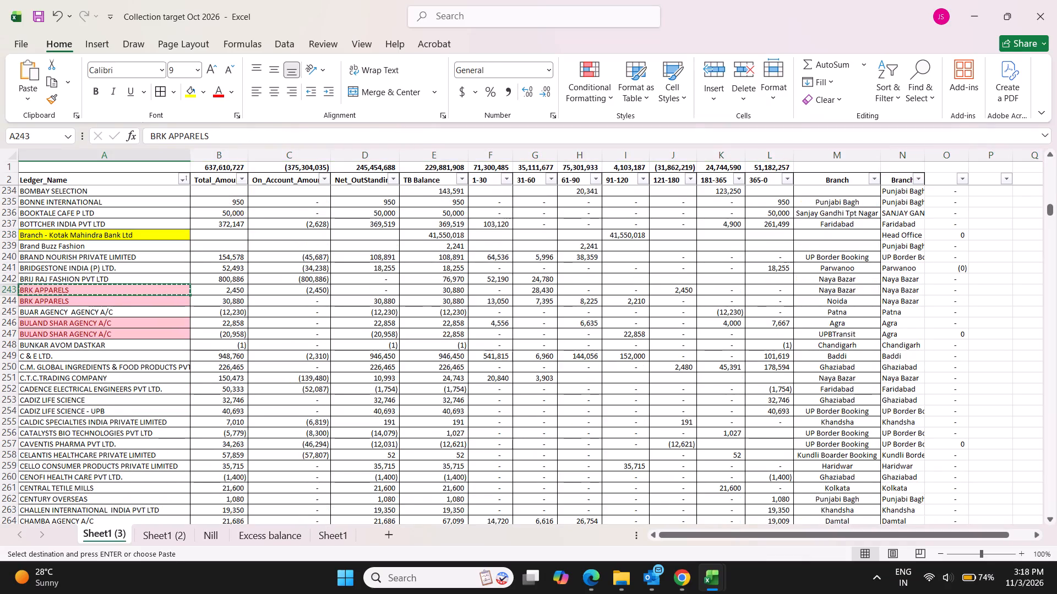
key("alt+Tab")
key("ctrl+f")
key("ctrl+v")
key("Return")
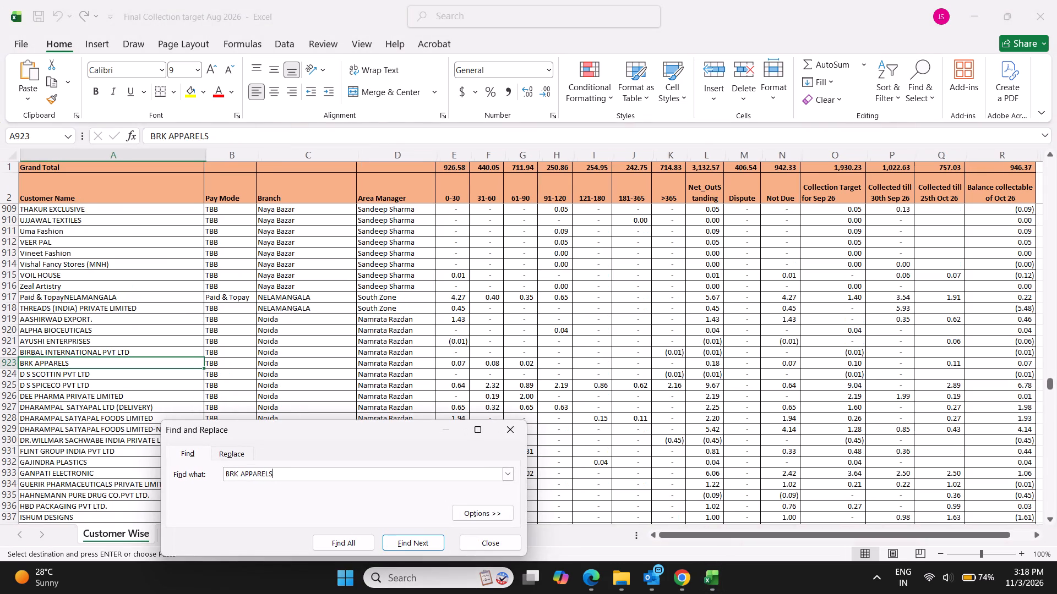
key("Return")
key("Return")
key("Return")
key("Return")
key("Return")
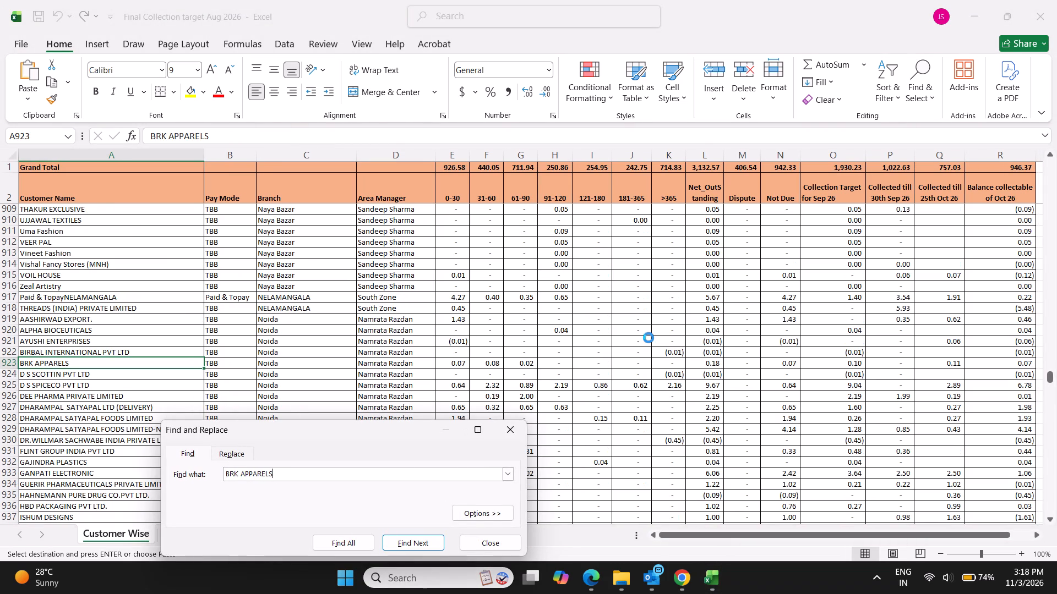
key("Return")
key("Return")
key("Escape")
key("alt+Tab")
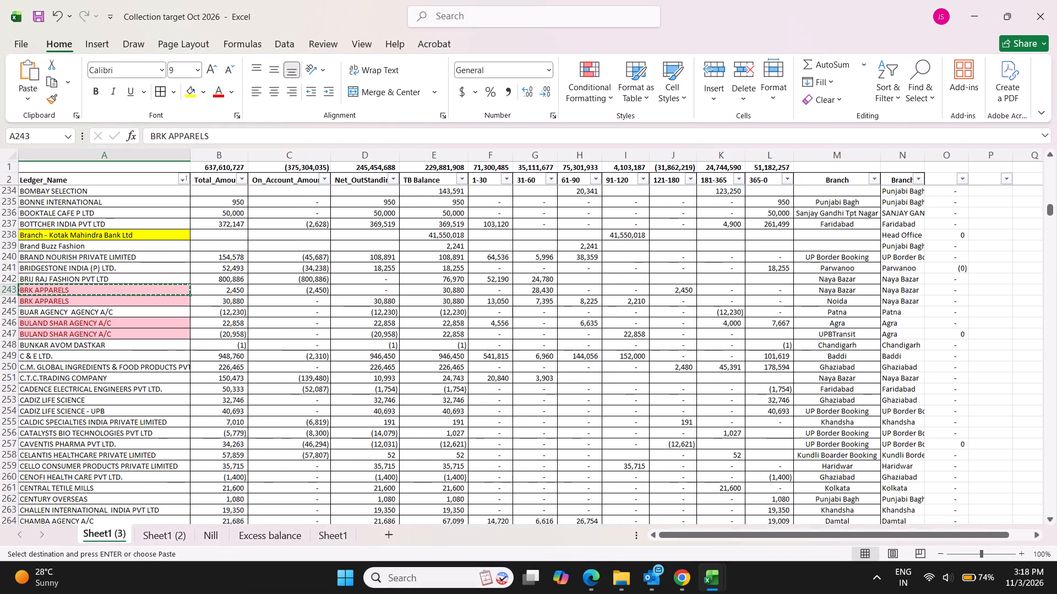
Check the TB balance of BRK APPARELS in row 243, and generate the NOIDA branch Ledger Book in the ERP in Edge.
key("Right")
key("Right")
key("Right")
key("Right")
key("Right")
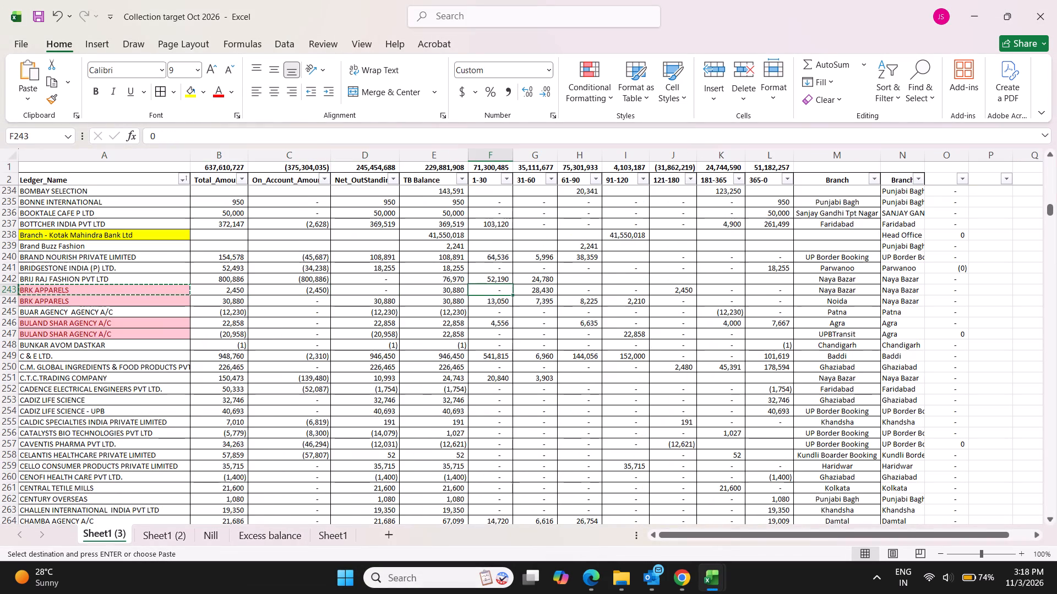
key("Left")
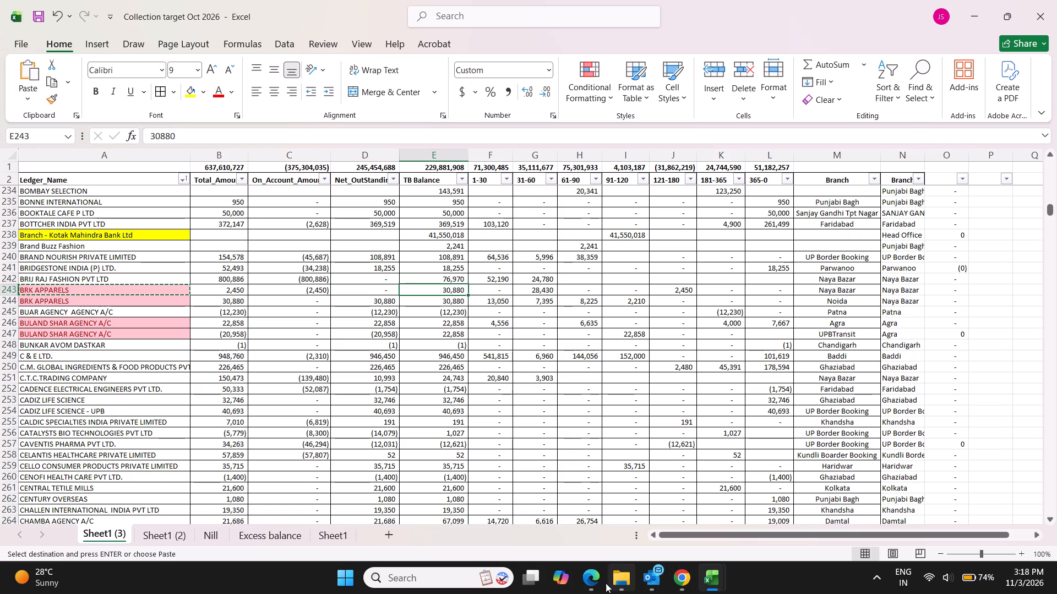
left_click(597, 576)
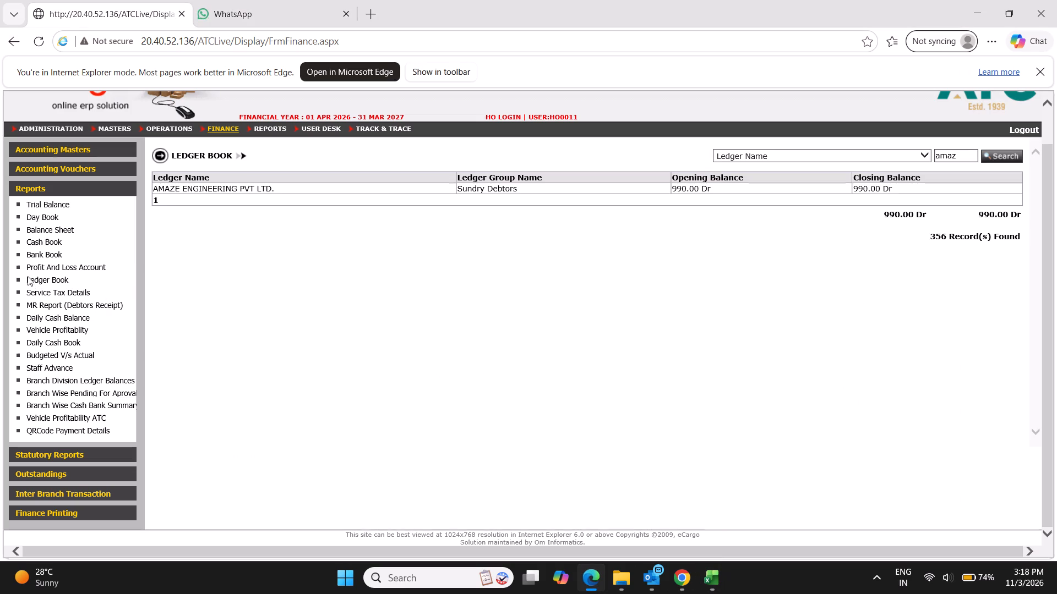
left_click(39, 284)
left_click(634, 177)
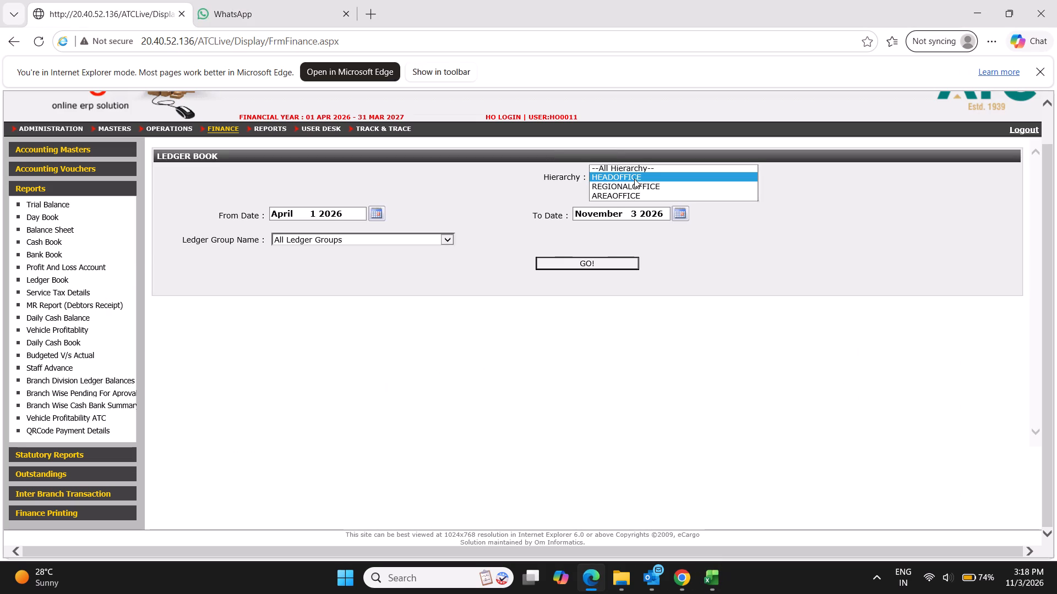
left_click(614, 206)
key("Tab")
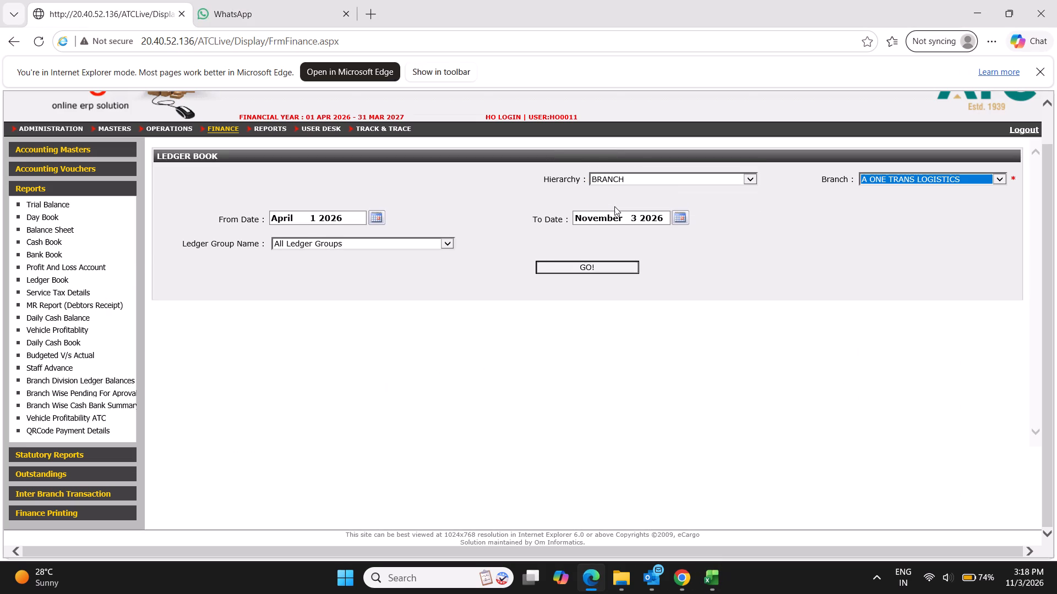
type("noida")
key("Tab")
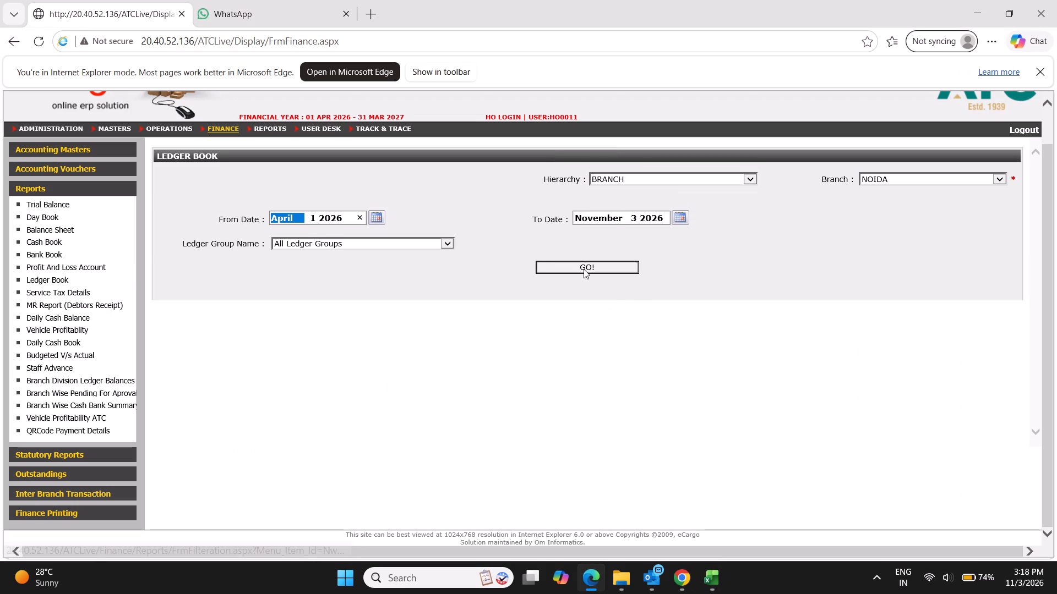
left_click(584, 269)
Search the Noida Ledger Book for "brk" and open the monthly ledger of BRK APPARELS to check its balances.
left_click(947, 156)
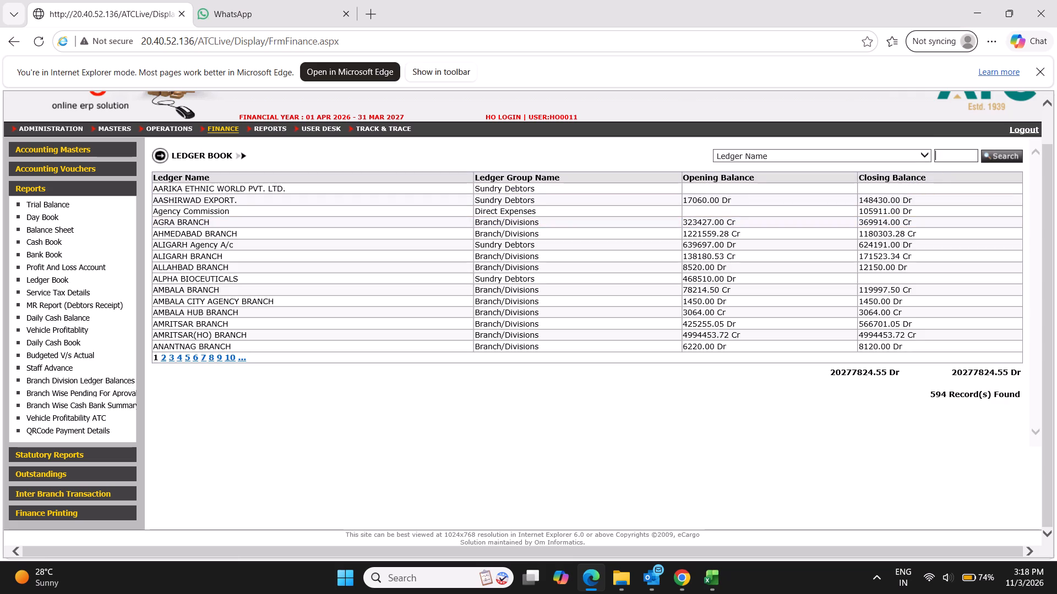
type("brk")
key("Return")
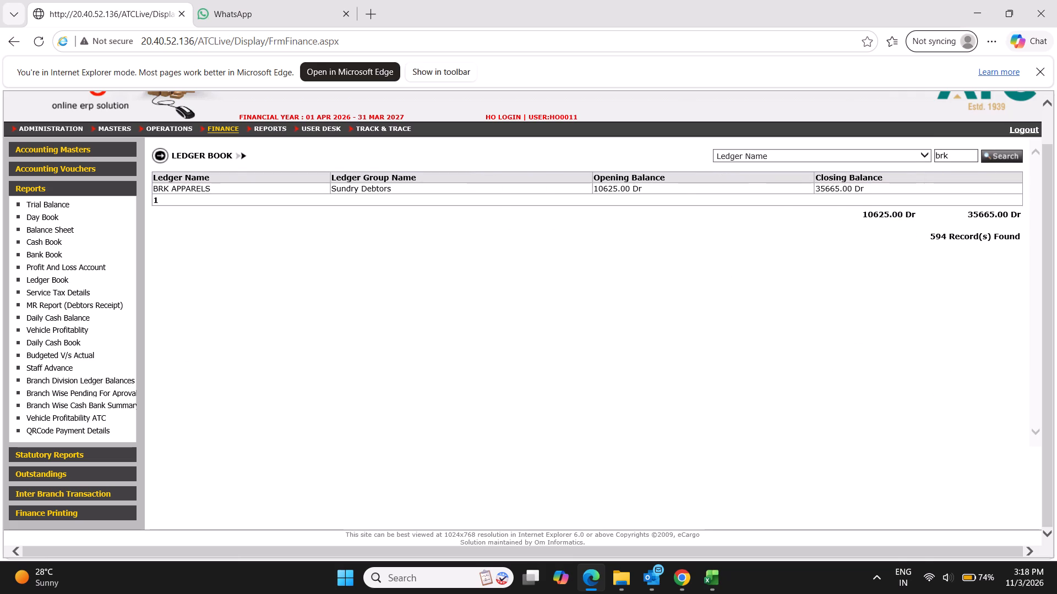
key("alt+Tab")
key("alt+Tab")
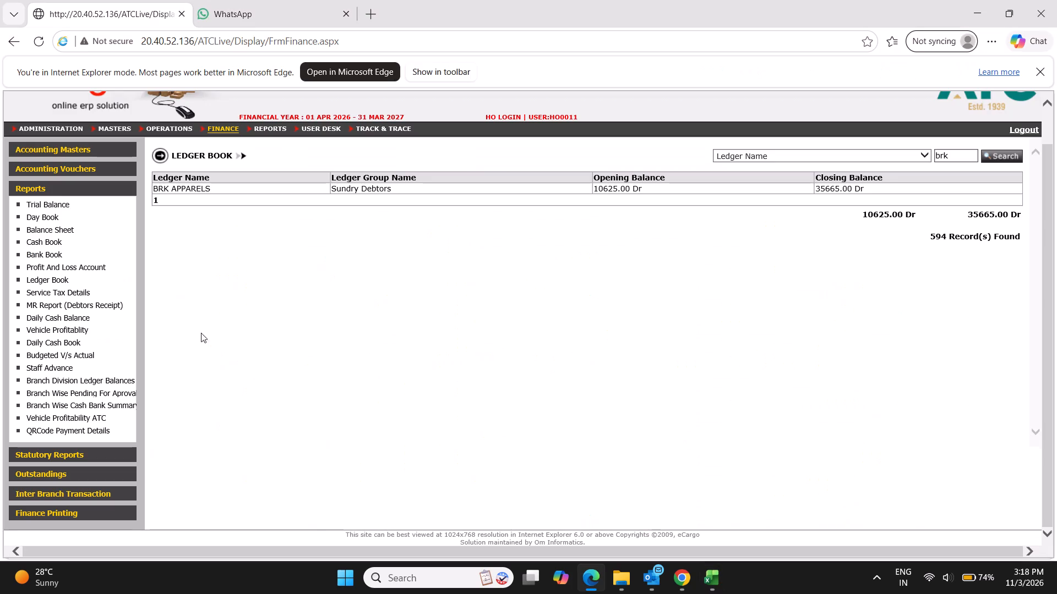
left_click(182, 186)
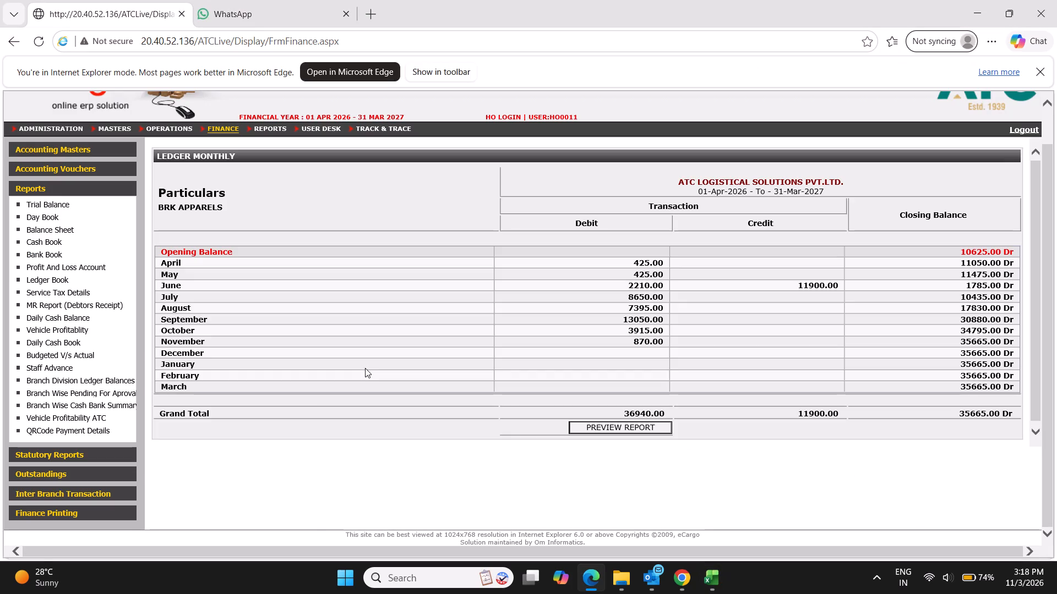
Back in the Collection target Oct 2026 workbook, delete the Naya Bazar duplicate of BRK APPARELS, row 243.
key("alt+Tab")
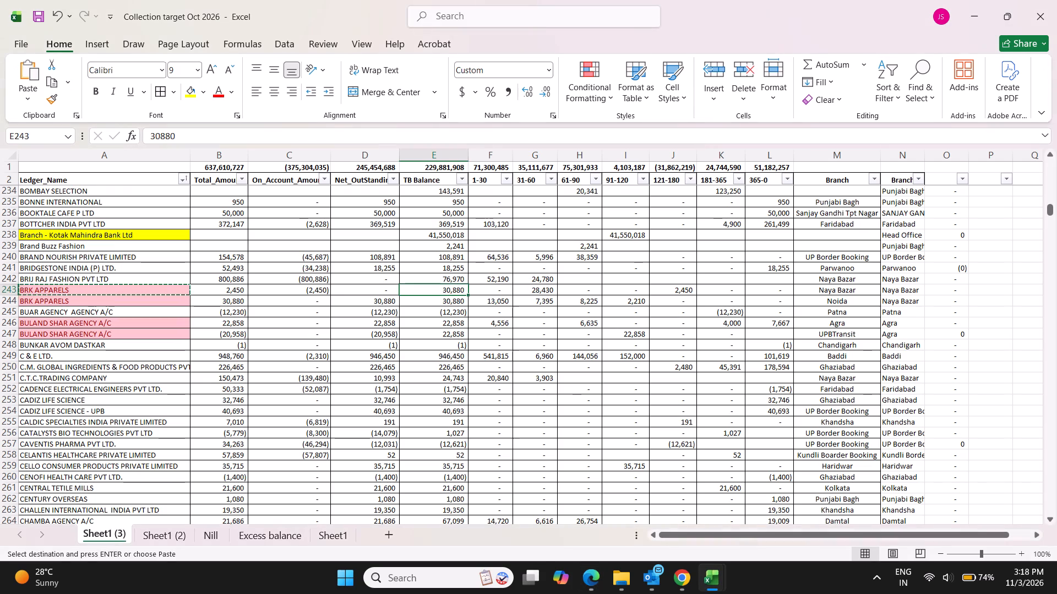
key("shift+space")
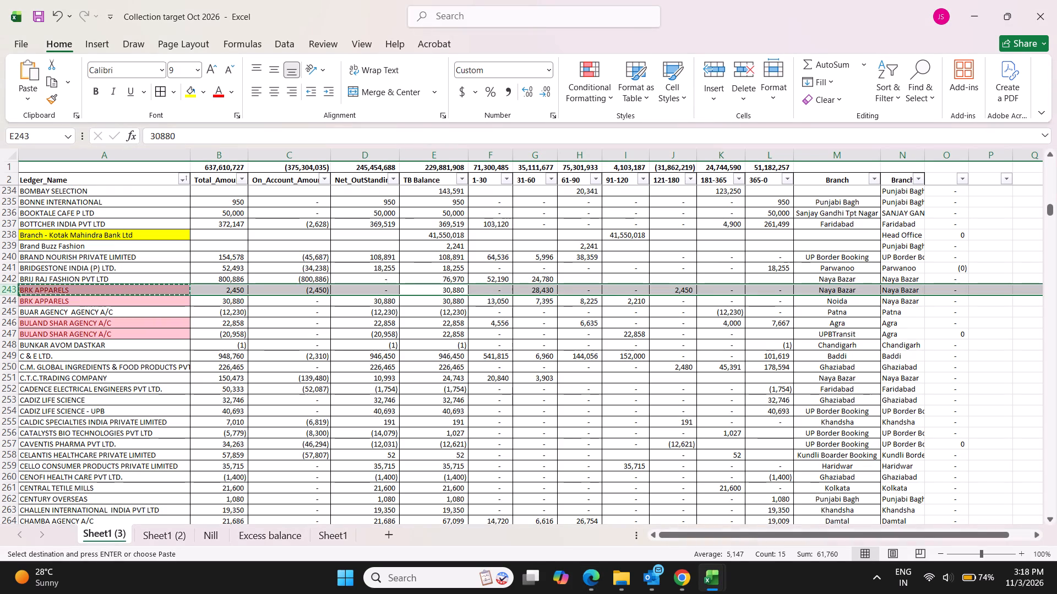
key("ctrl+minus")
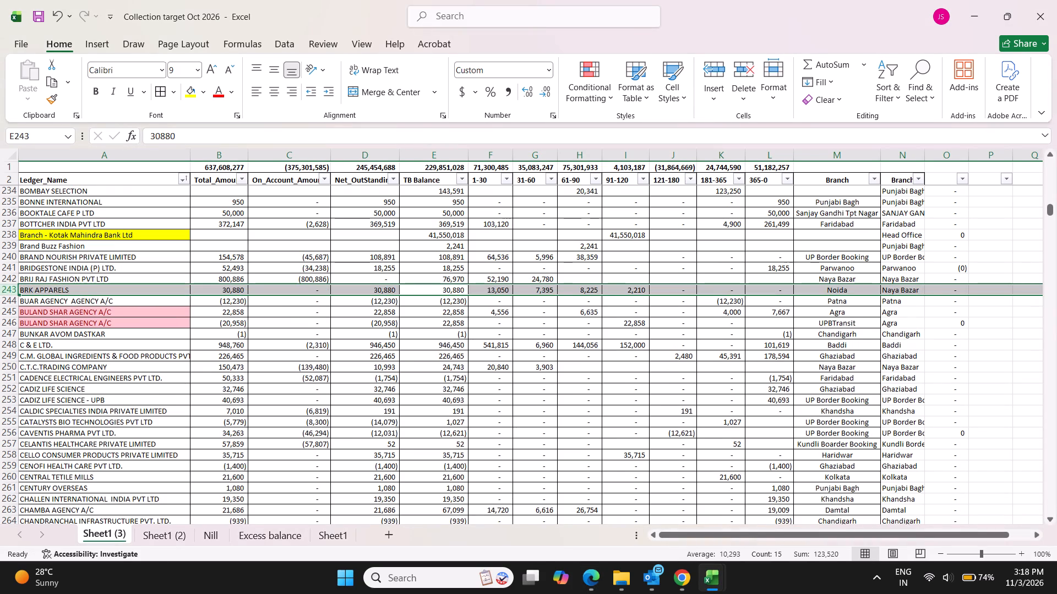
Copy the branch Noida of the remaining BRK APPARELS ledger, row 243, from column M into column N.
left_click(848, 289)
key("ctrl+c")
left_click(889, 289)
key("ctrl+v")
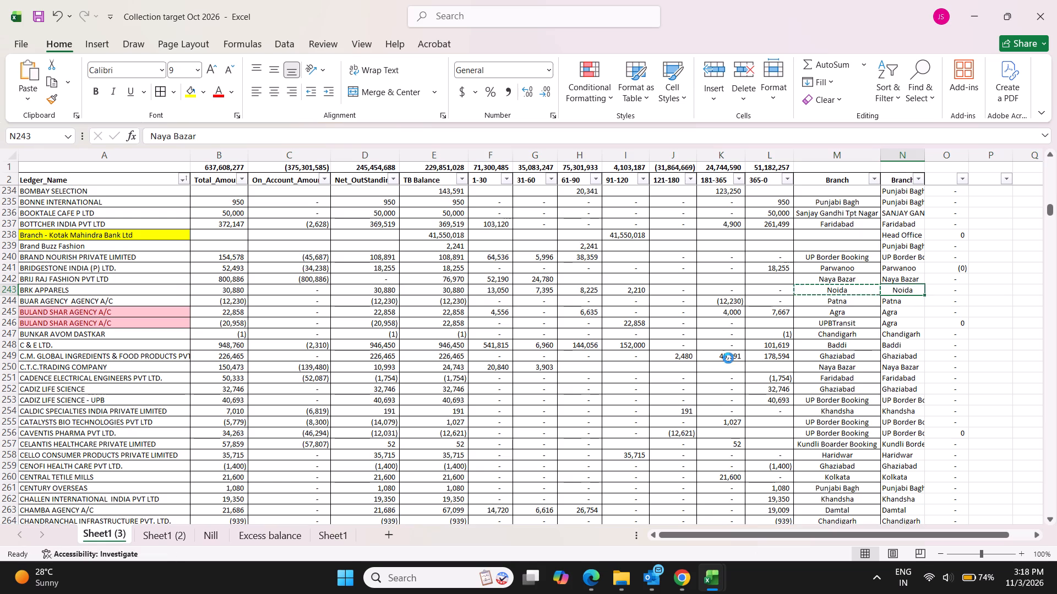
left_click(707, 361)
key("Escape")
Search the Final Collection target Aug 2026 workbook for the duplicated ledger BULAND SHAR AGENCY A/C from row 245 to check its branch.
left_click(103, 316)
key("ctrl+c")
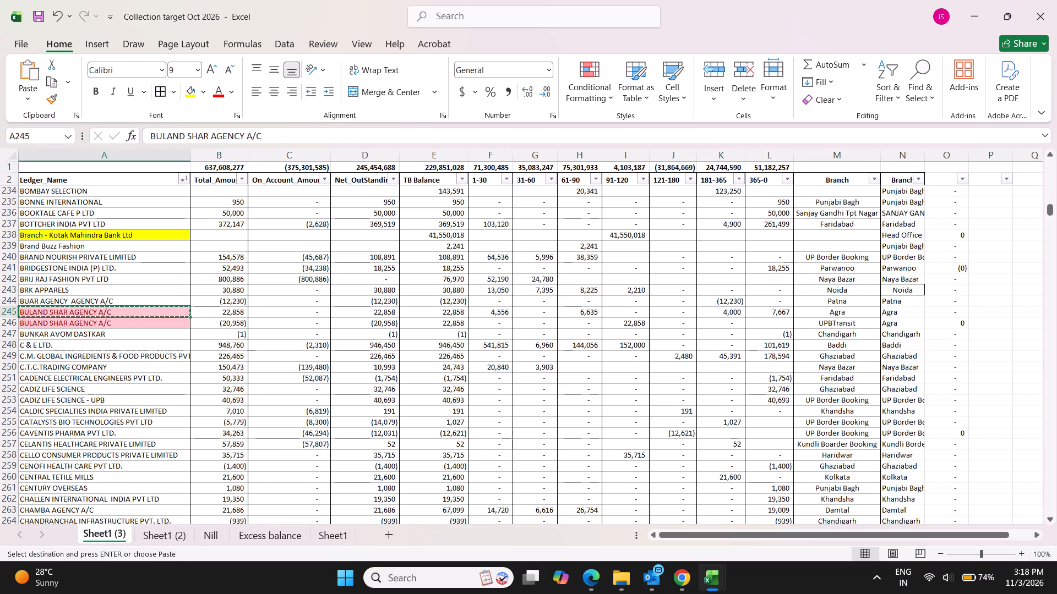
key("alt+Tab")
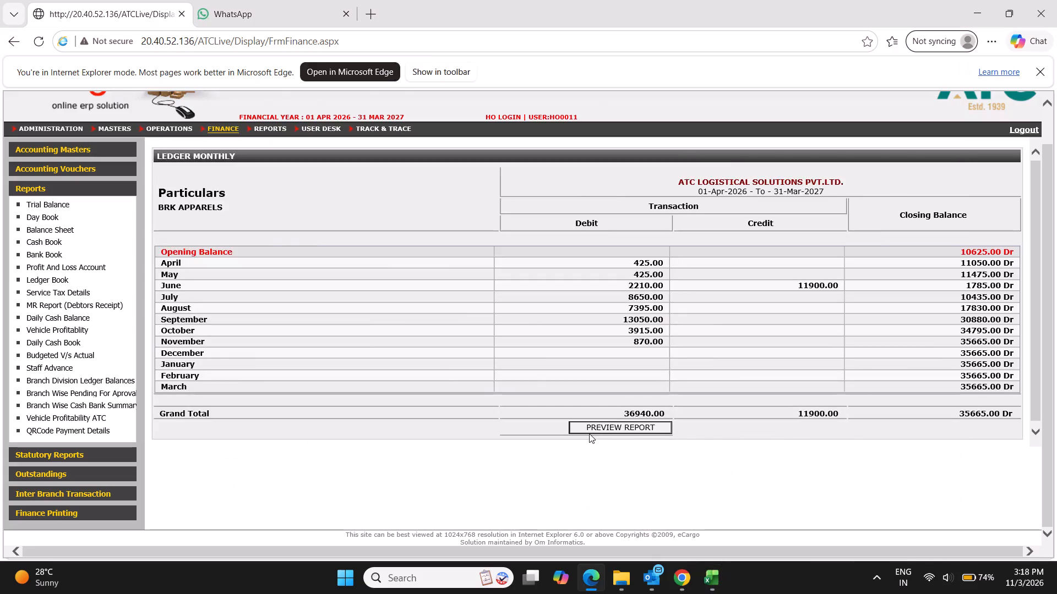
key("alt+Tab")
key("alt+Tab")
key("alt+Tab")
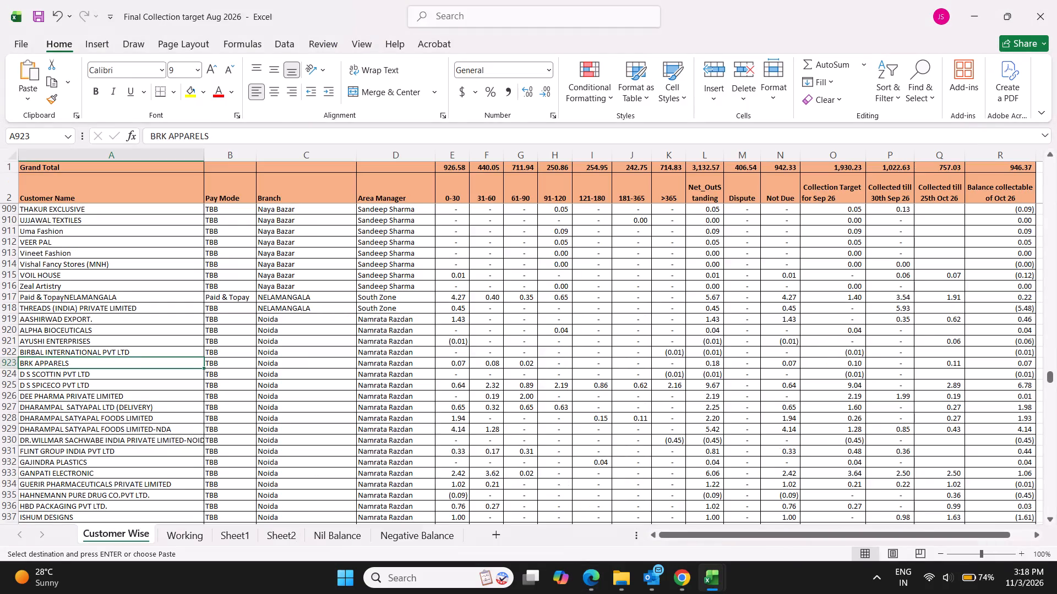
key("ctrl+f")
key("ctrl+v")
key("Return")
key("Escape")
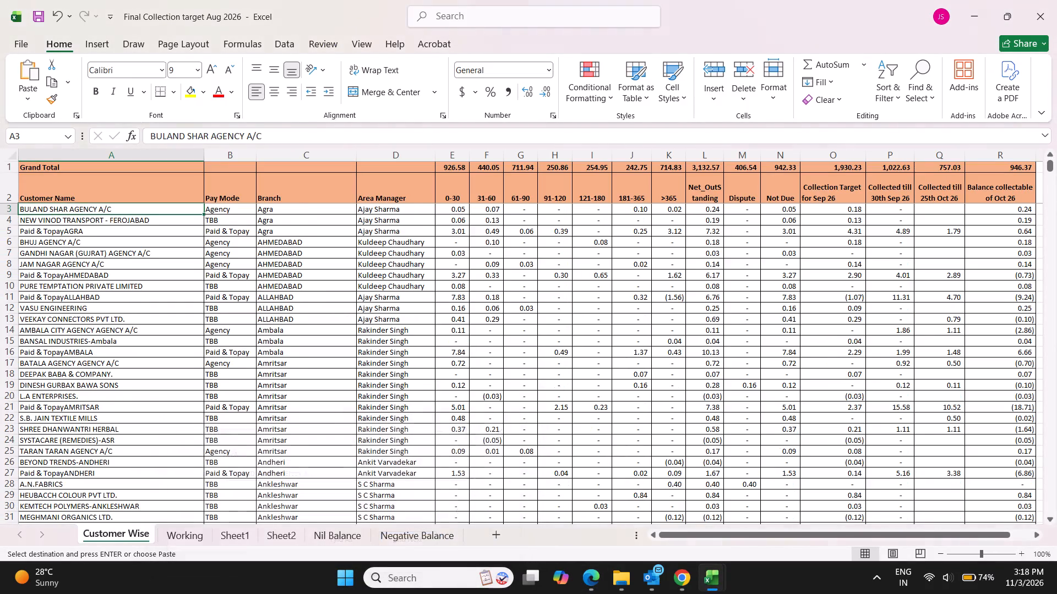
Delete the BULAND SHAR AGENCY A/C duplicate with column M branch Agra, row 245, from the October ledger.
key("alt+Tab")
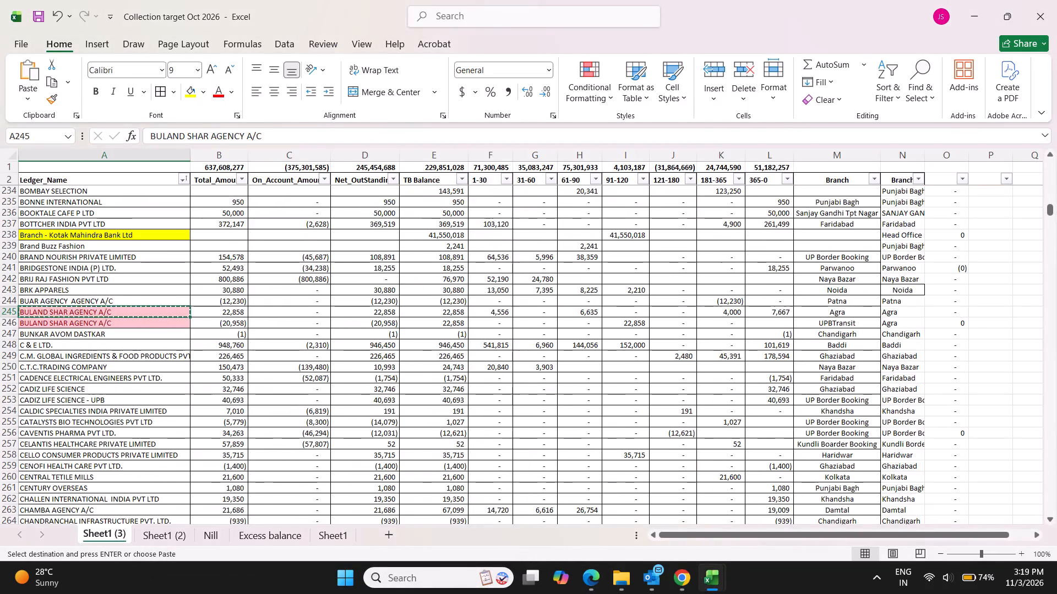
key("Down")
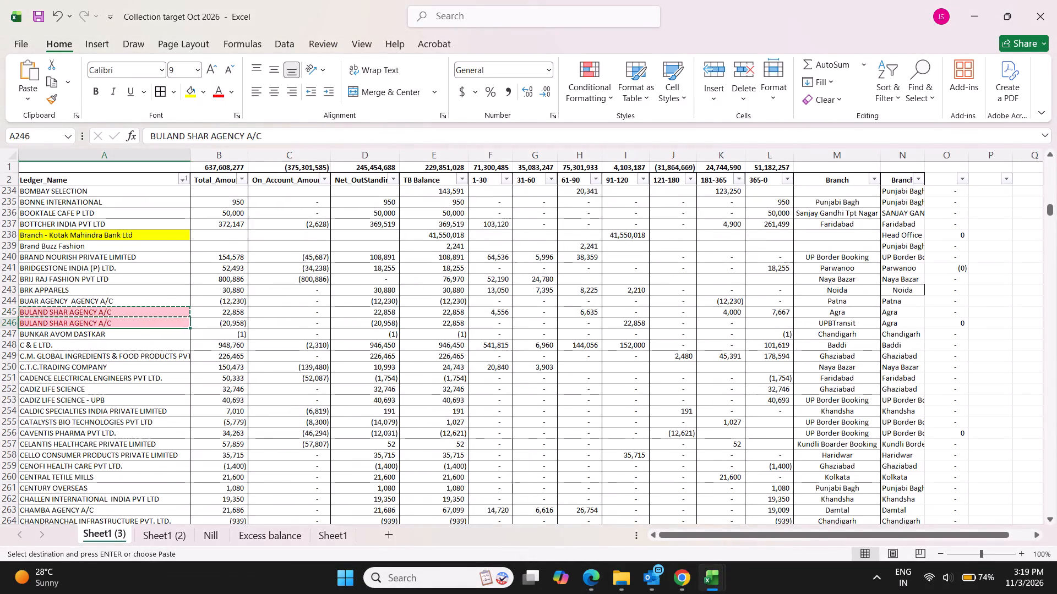
key("shift+space")
key("Up")
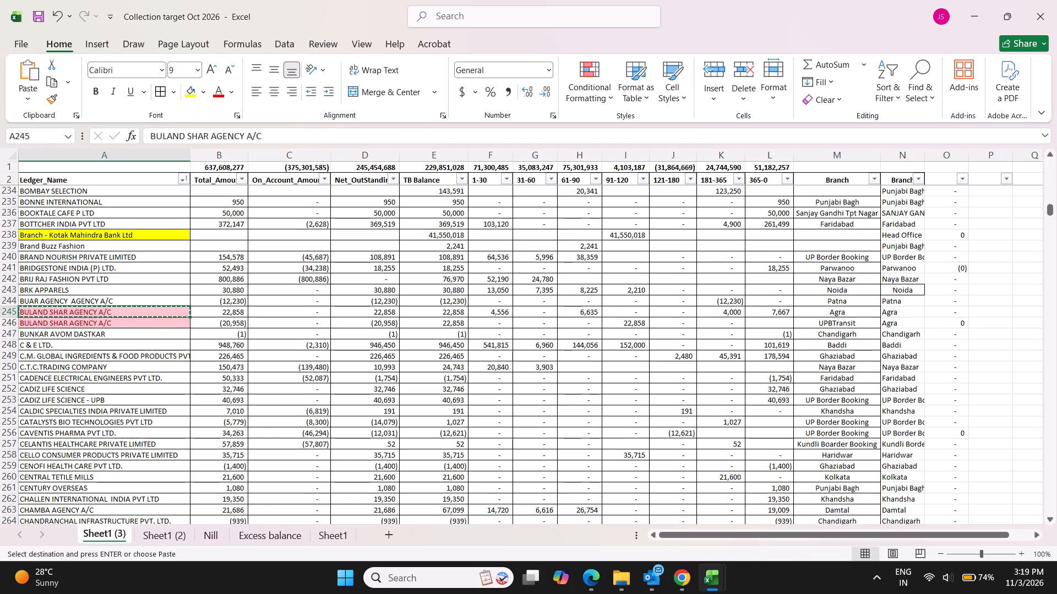
key("shift+space")
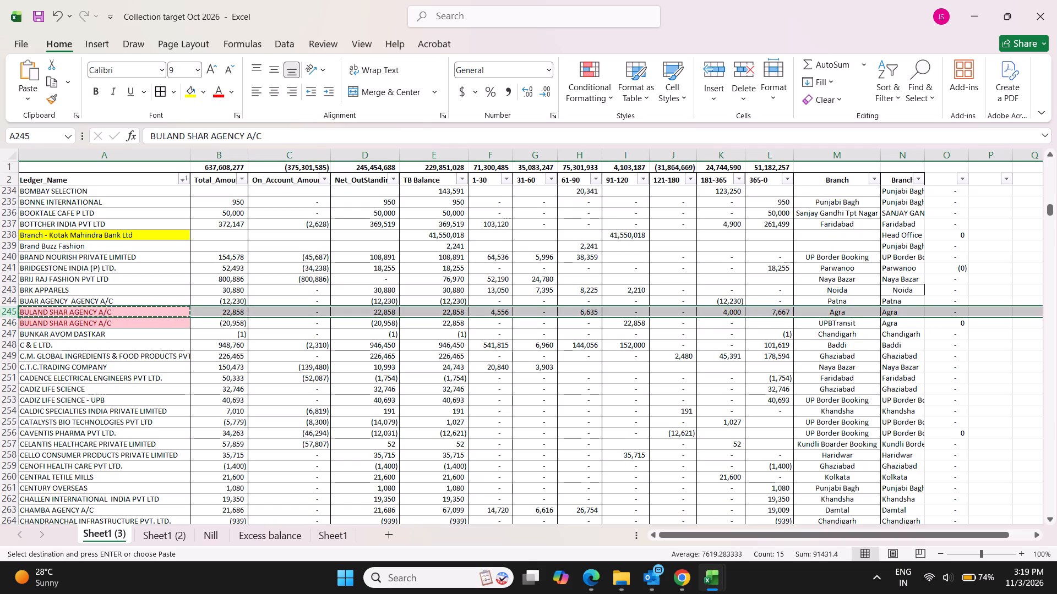
key("ctrl+minus")
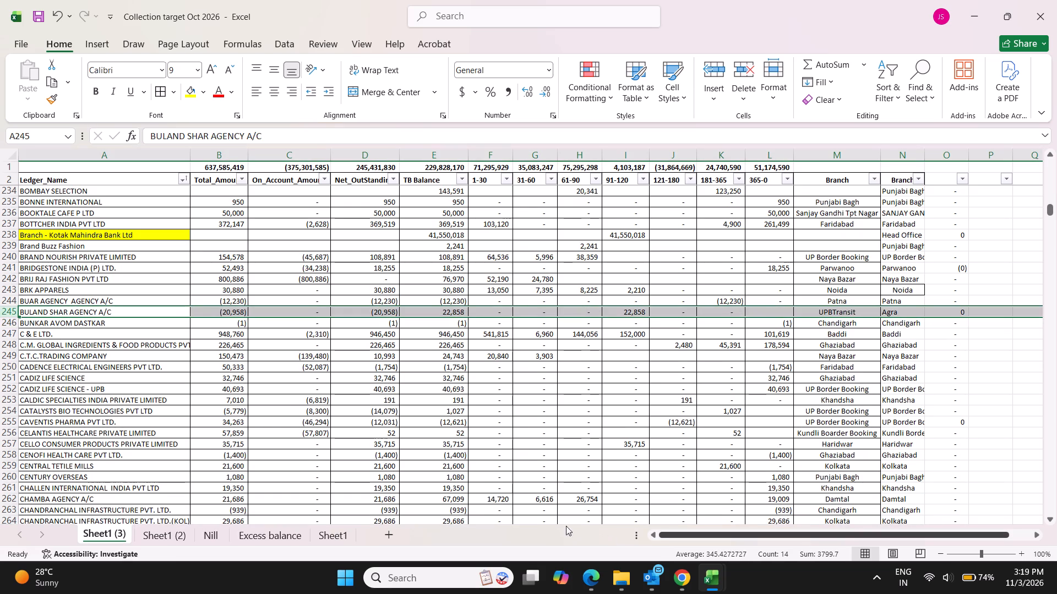
left_click(605, 471)
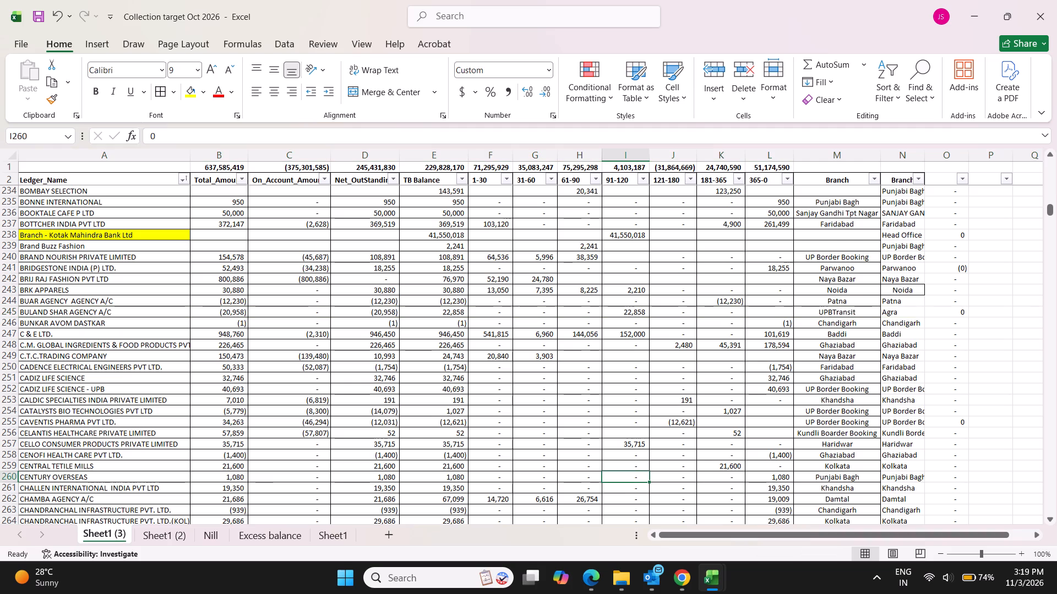
Examine the ledger rows from CADIZ LIFE SCIENCE and CAVENTIS PHARMA PVT LTD. onward for the next highlighted duplicate names.
scroll(357, 406, "down", 1)
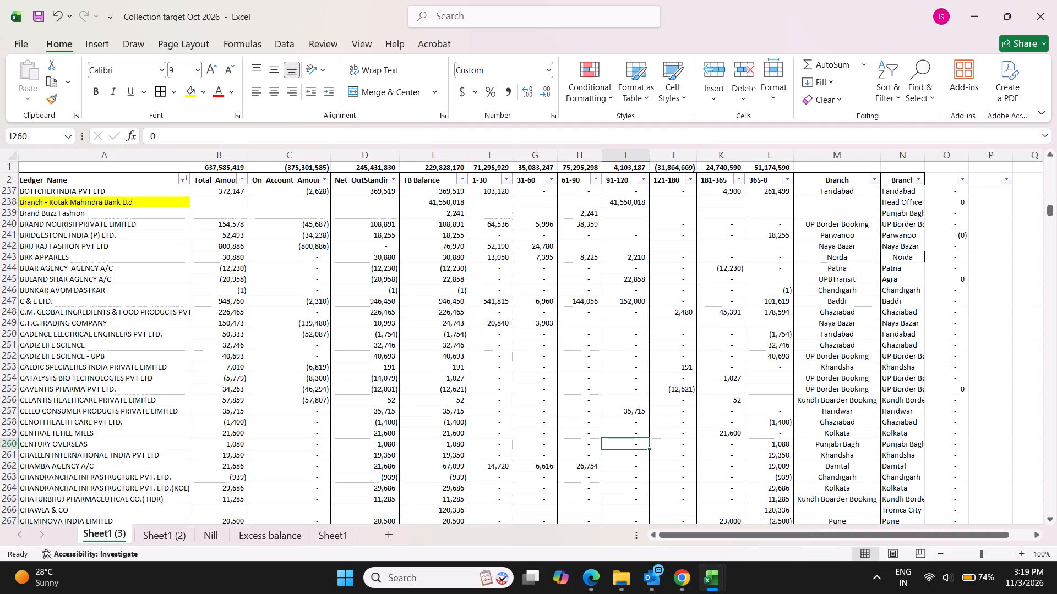
left_click_drag(79, 343, 79, 356)
key("shift+space")
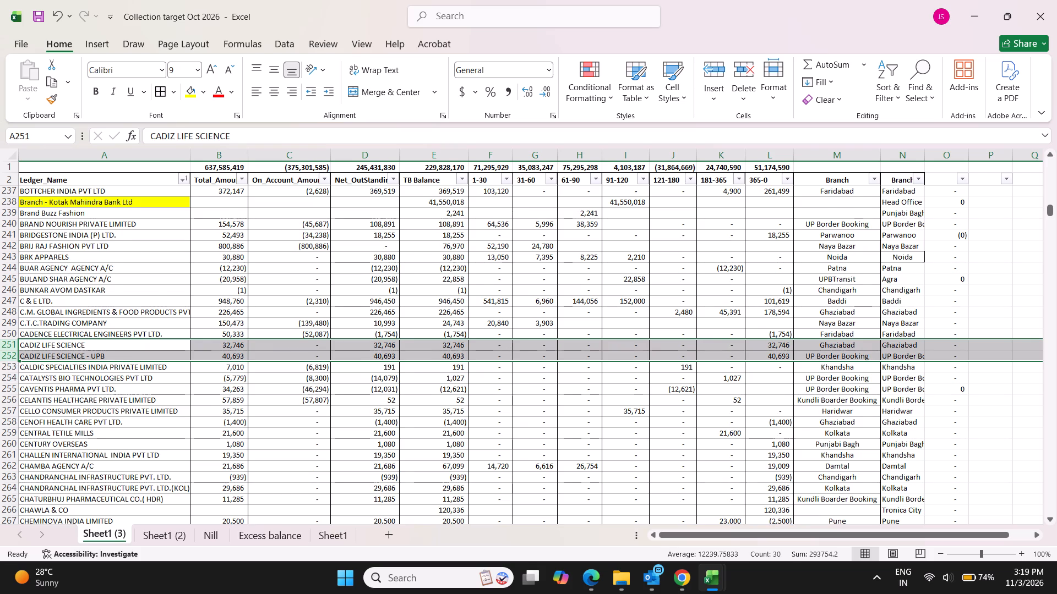
scroll(328, 468, "down", 3)
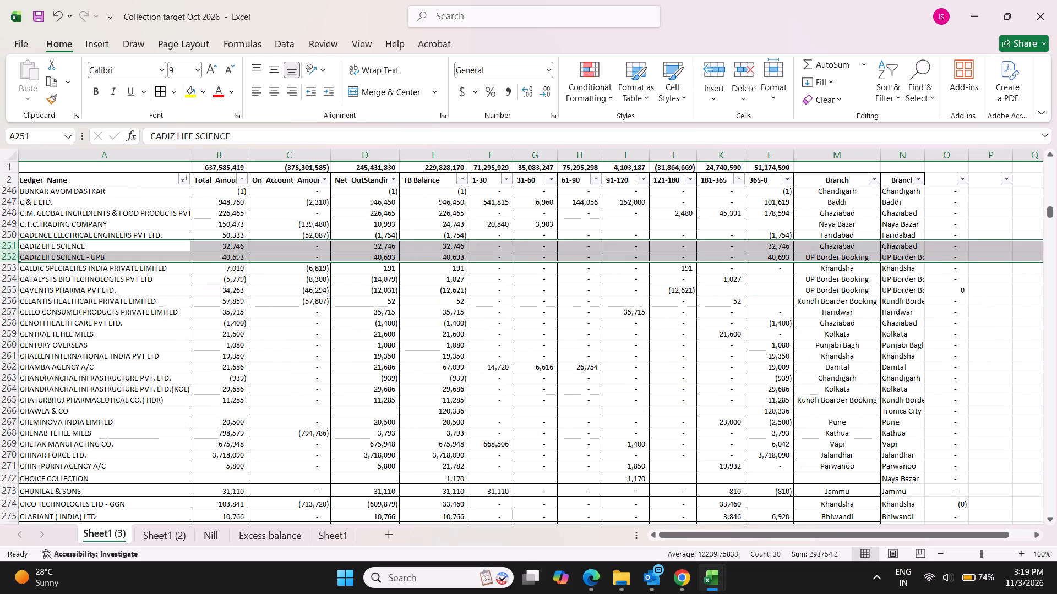
scroll(328, 468, "down", 1)
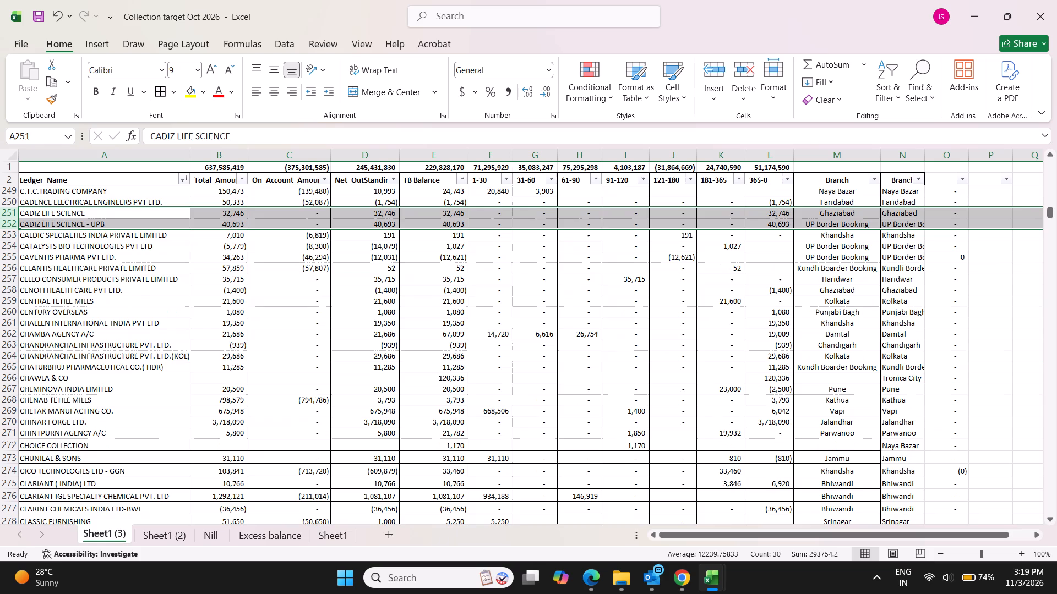
left_click(110, 257)
key("shift+space")
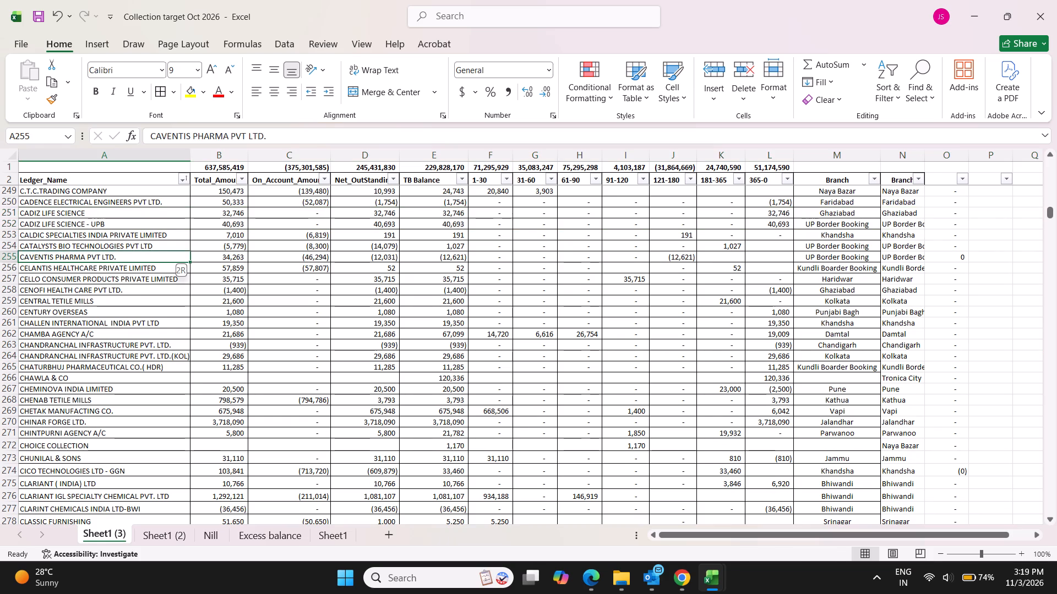
scroll(390, 367, "down", 1)
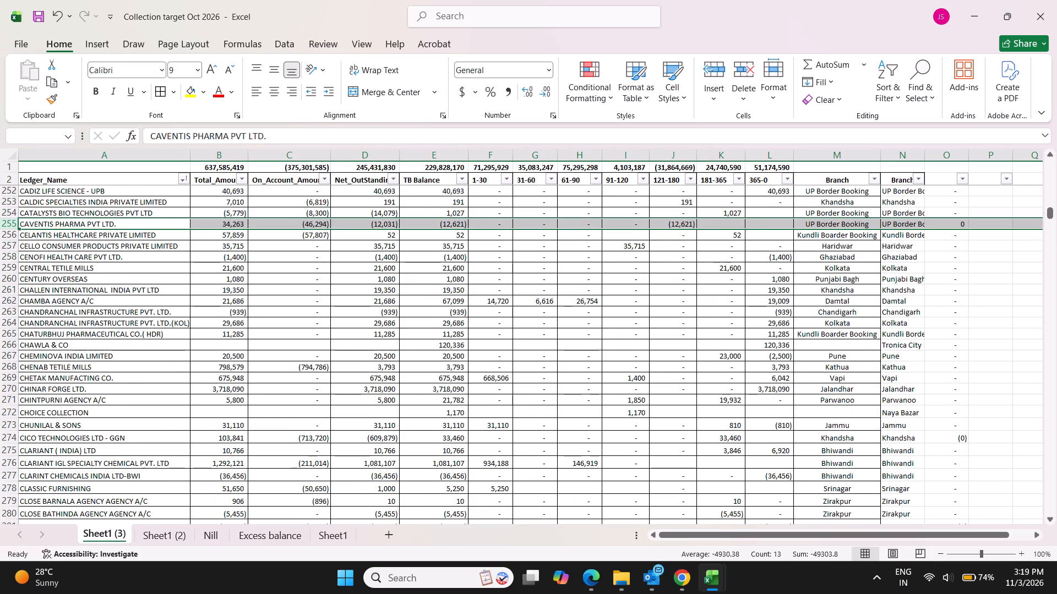
scroll(389, 367, "down", 7)
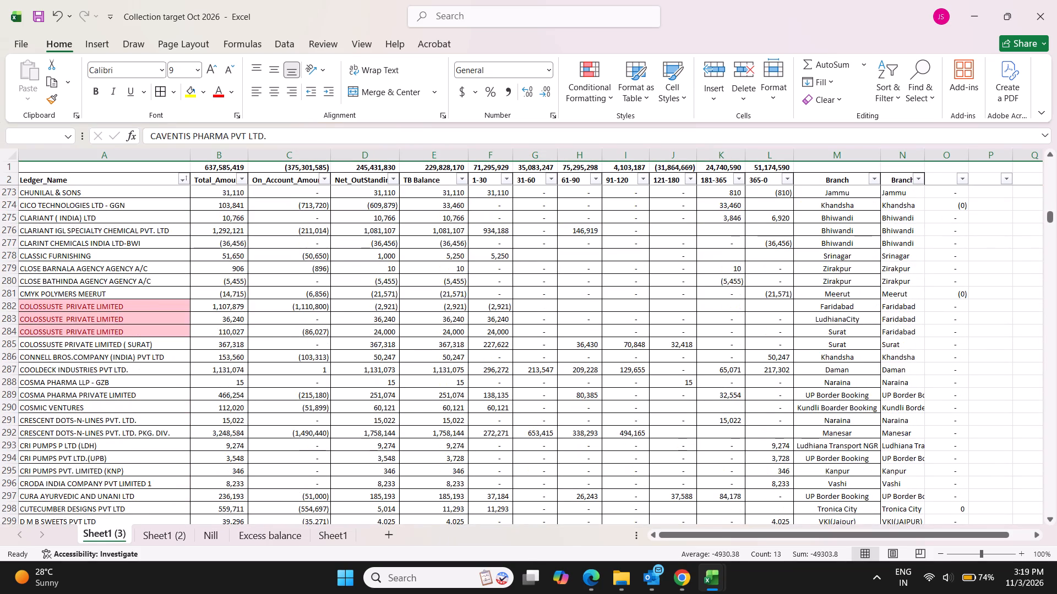
scroll(386, 367, "up", 6)
scroll(386, 367, "down", 6)
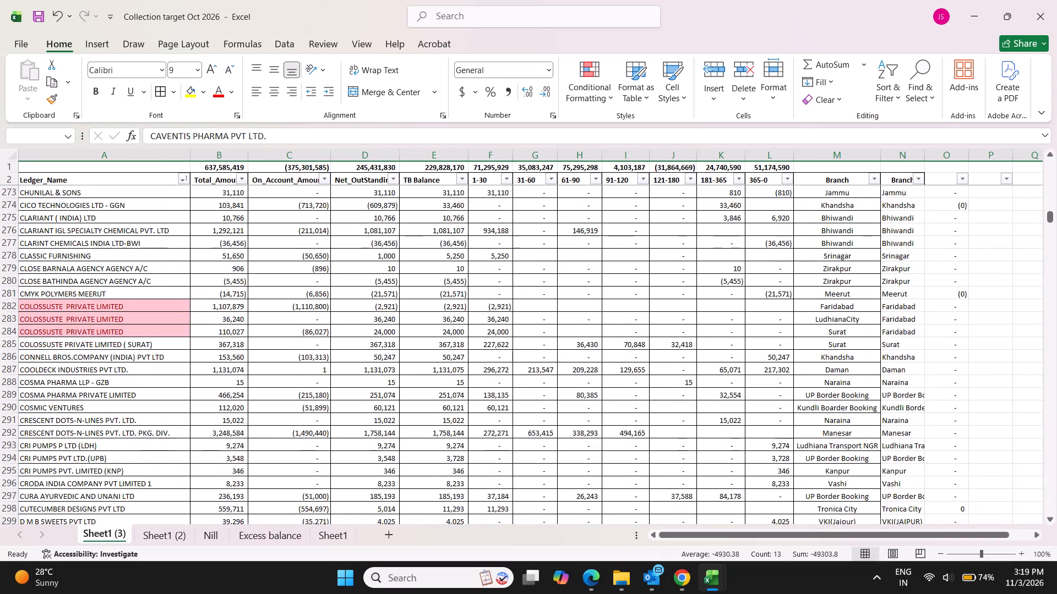
Copy the branches of the three COLOSSUSTE PRIVATE LIMITED ledgers, rows 282 to 284, from column M into column N.
left_click_drag(832, 307, 833, 317)
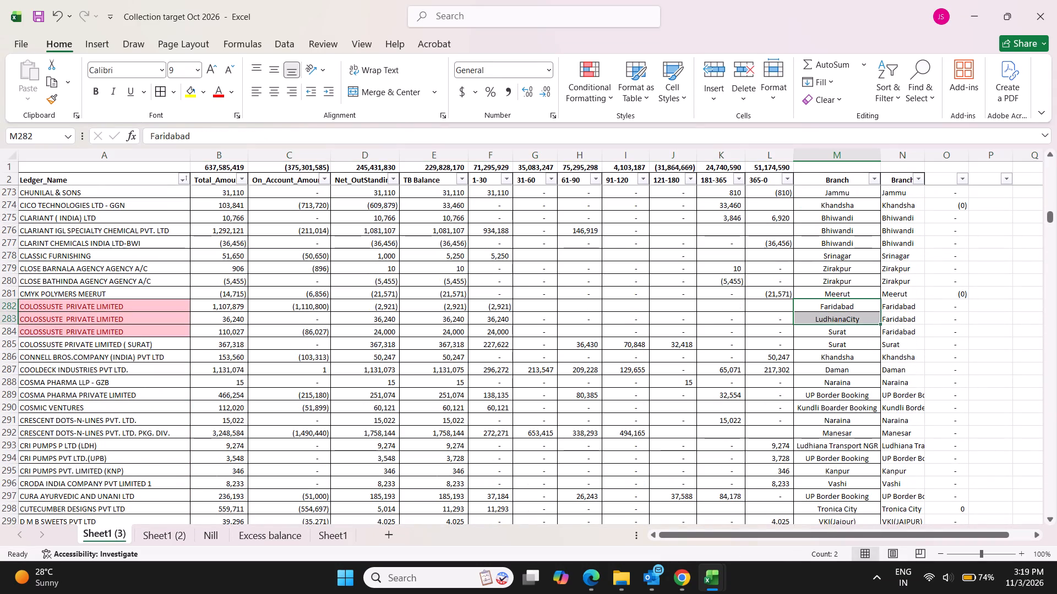
left_click_drag(833, 317, 833, 328)
key("ctrl+c")
left_click(902, 304)
key("ctrl+v")
key("Escape")
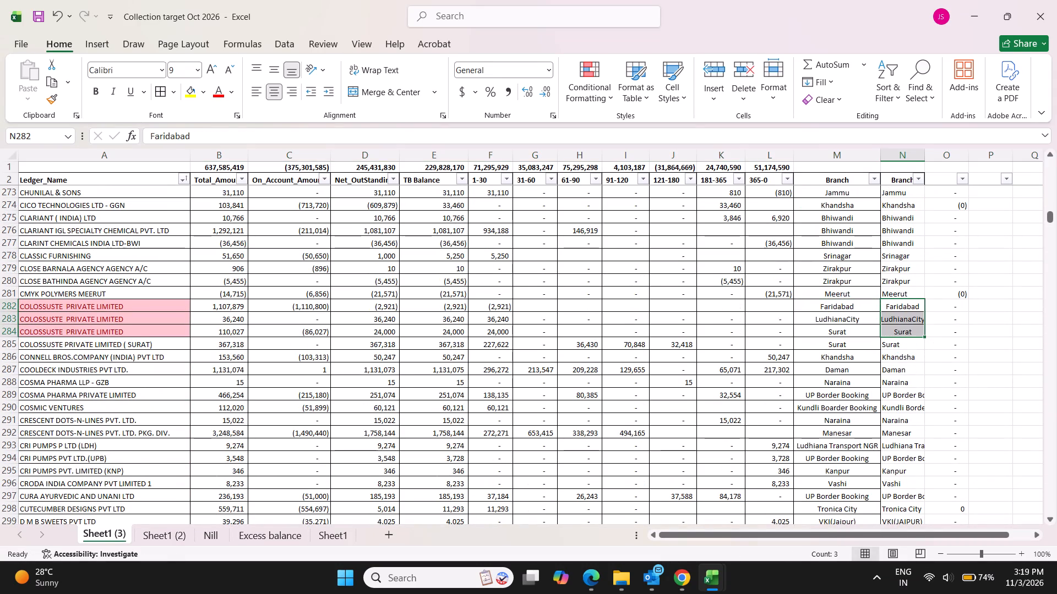
Append -Faridabad, -Ludhiana City and -Surat to the three COLOSSUSTE PRIVATE LIMITED ledger names in rows 282 to 284, and save the workbook.
left_click(159, 306)
left_click(307, 139)
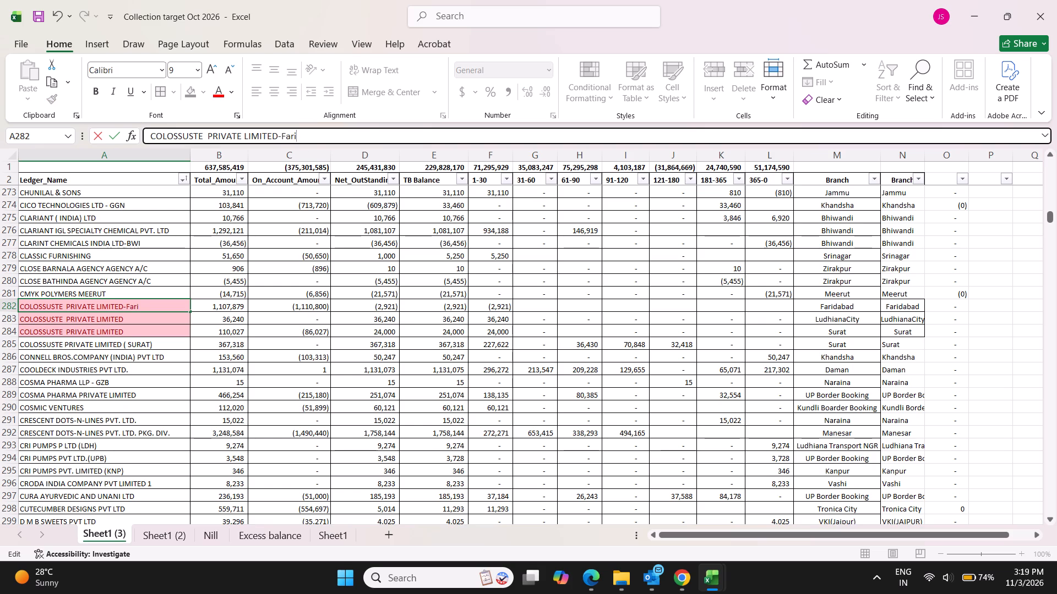
key("Return")
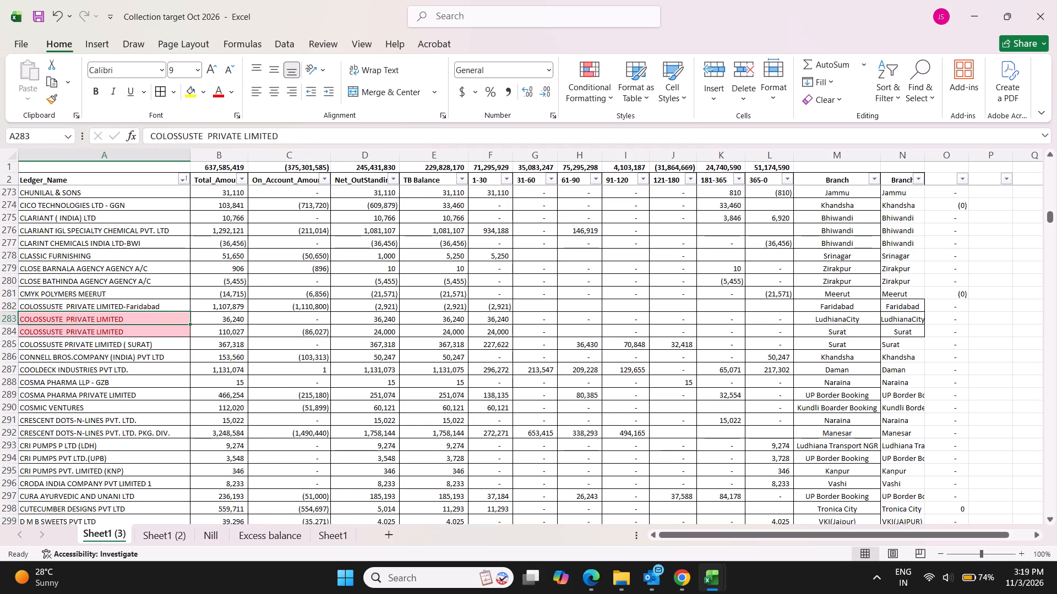
left_click(290, 139)
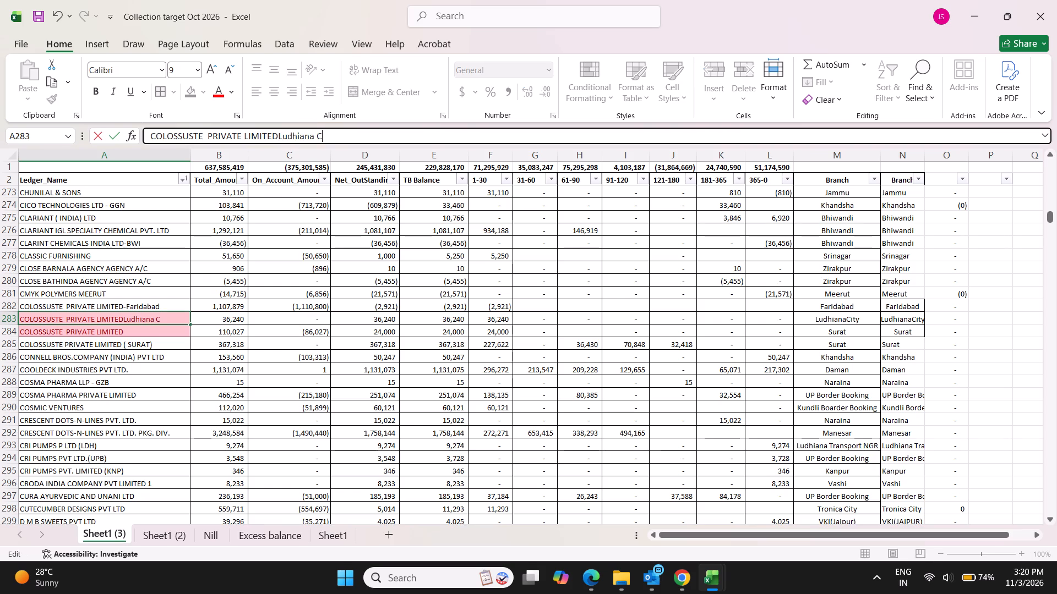
type("ity")
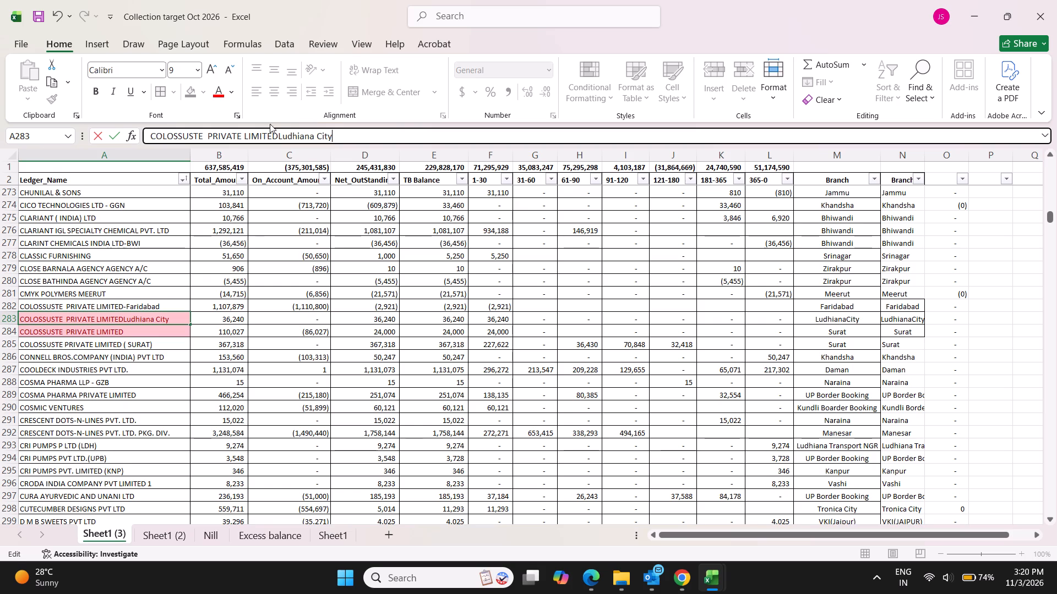
left_click(277, 132)
key("minus")
key("Return")
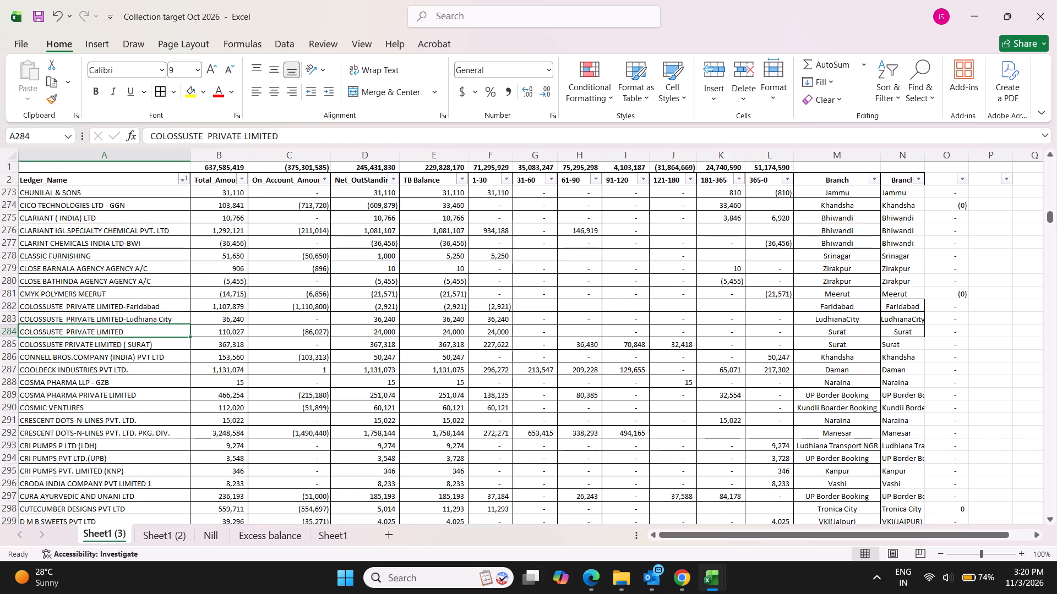
left_click_drag(454, 305, 454, 330)
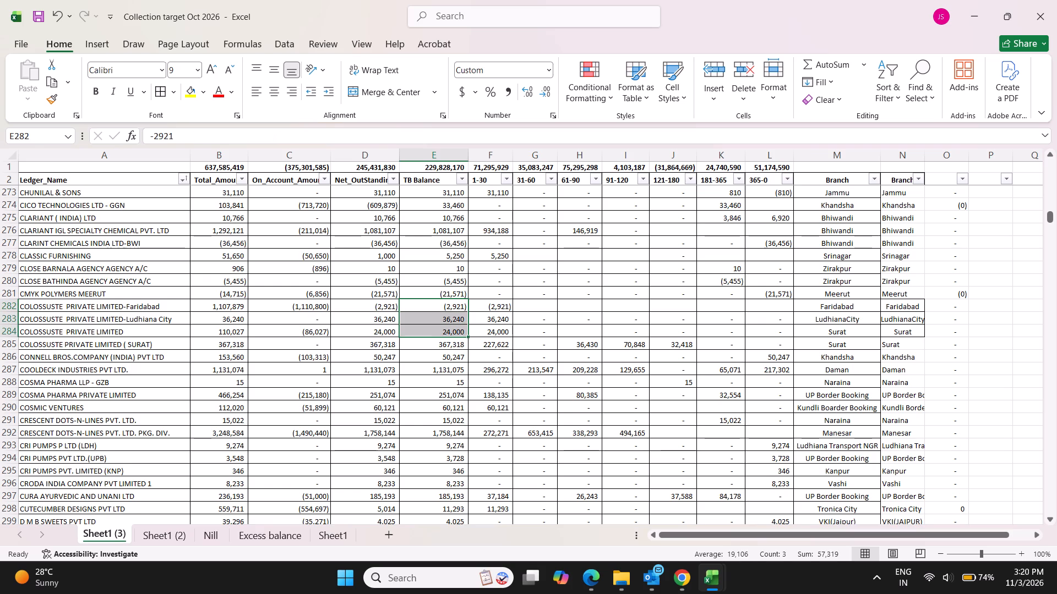
left_click(454, 330)
left_click(125, 328)
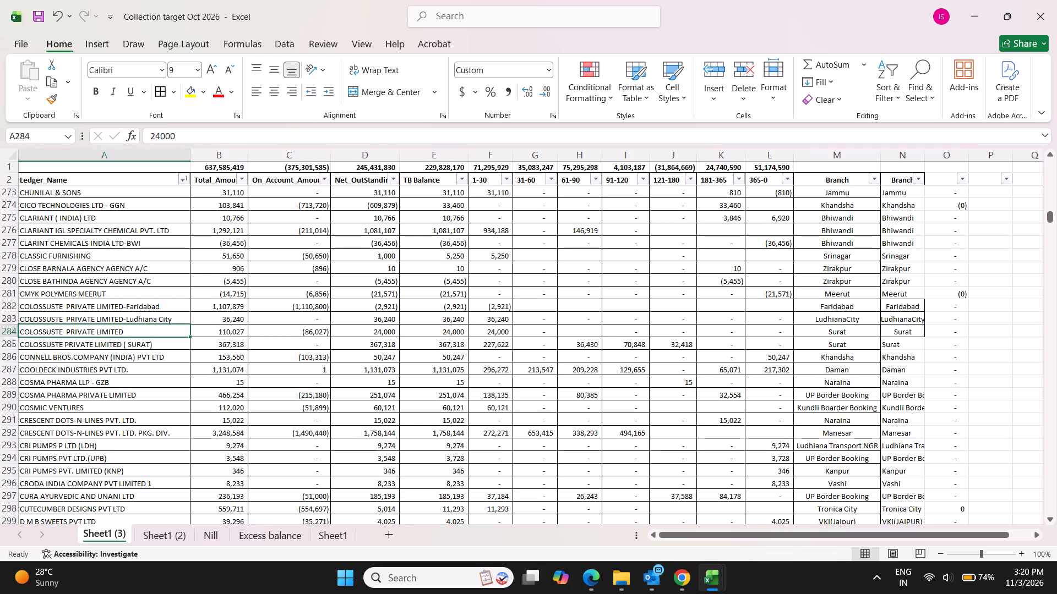
left_click(296, 138)
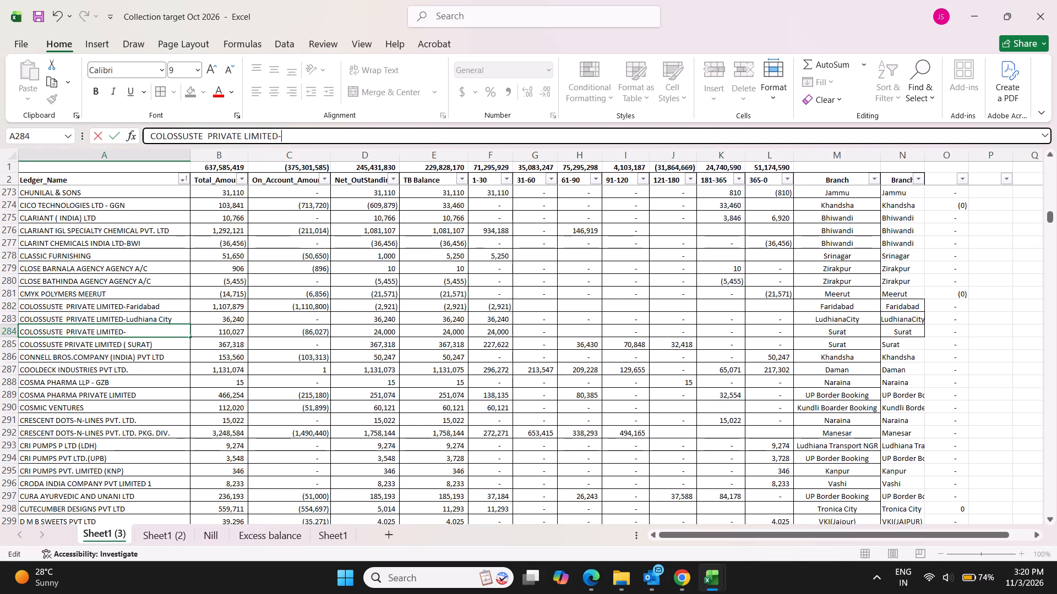
key("Return")
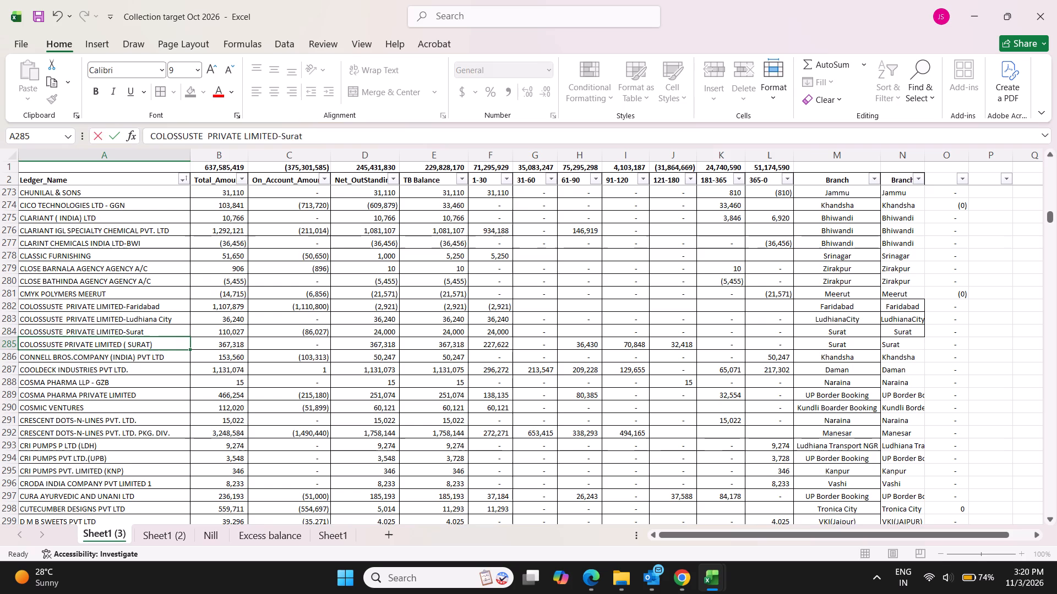
key("ctrl+s")
Copy the branches of the three highlighted DABUR INDIA LTD. ledgers, rows 307 to 309, from column M into column N.
scroll(440, 395, "down", 1)
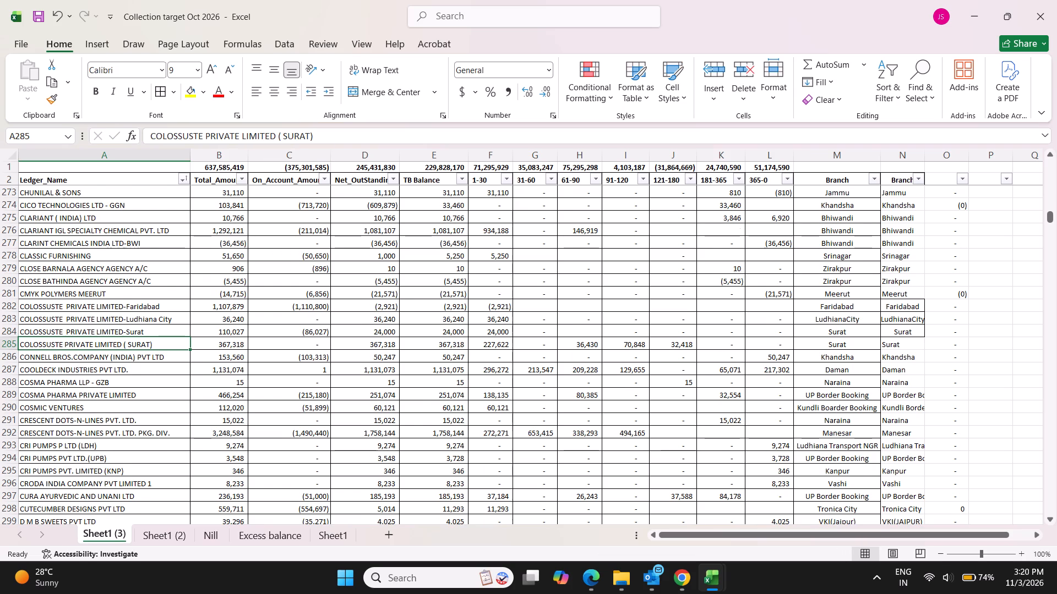
scroll(440, 395, "down", 1)
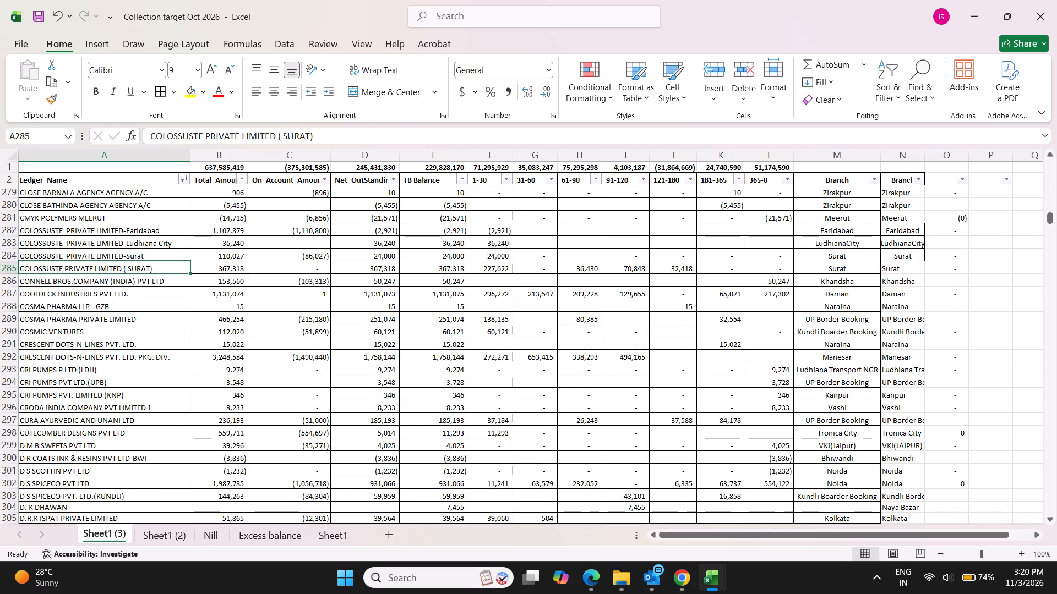
scroll(172, 396, "down", 4)
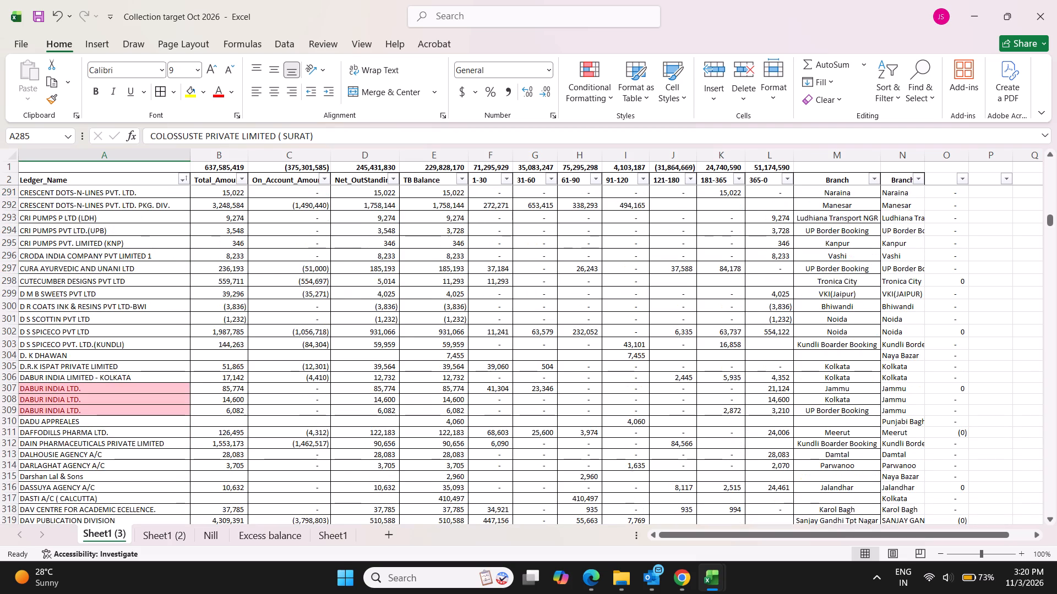
left_click(114, 386)
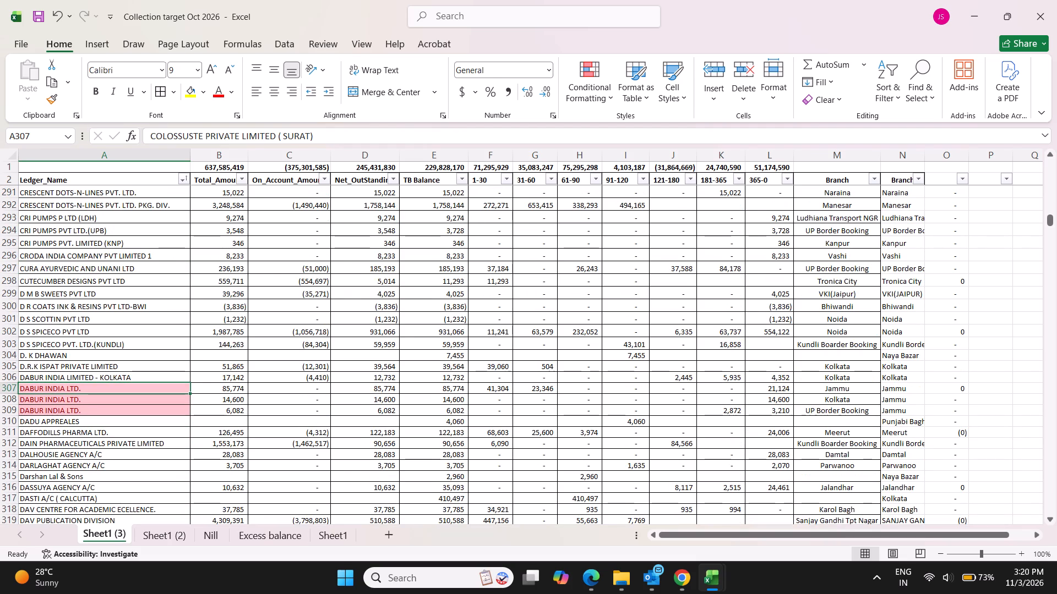
left_click_drag(825, 376, 826, 402)
key("ctrl+c")
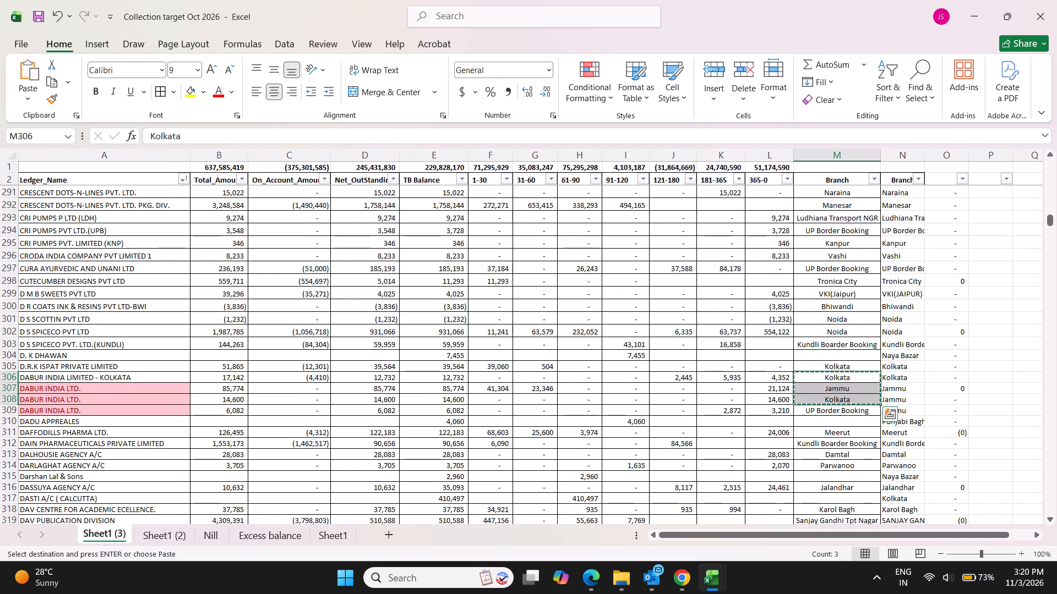
key("shift+space")
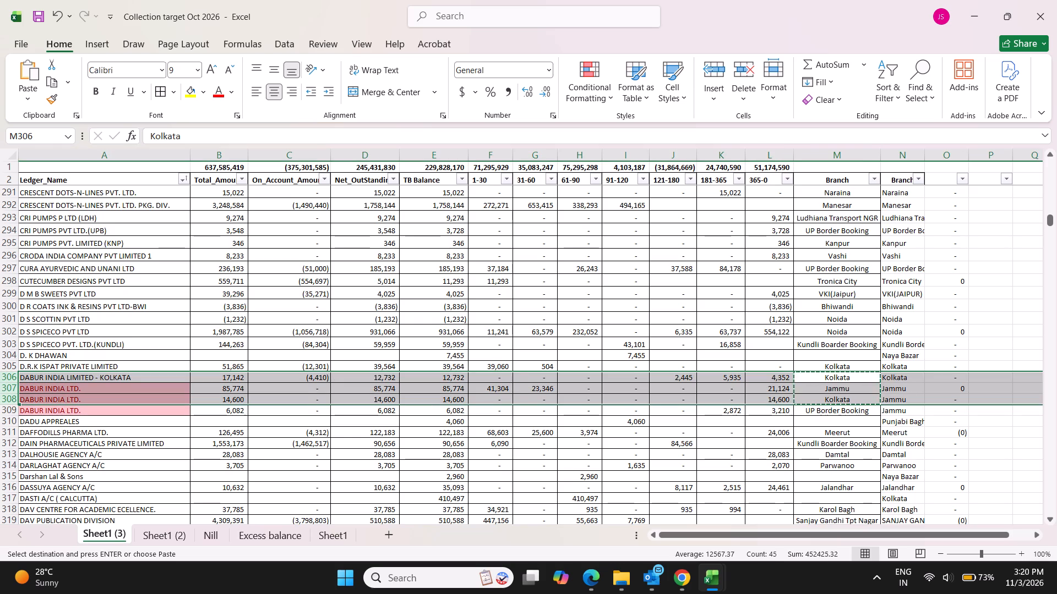
left_click_drag(831, 384, 836, 413)
key("ctrl+c")
left_click(902, 393)
key("ctrl+v")
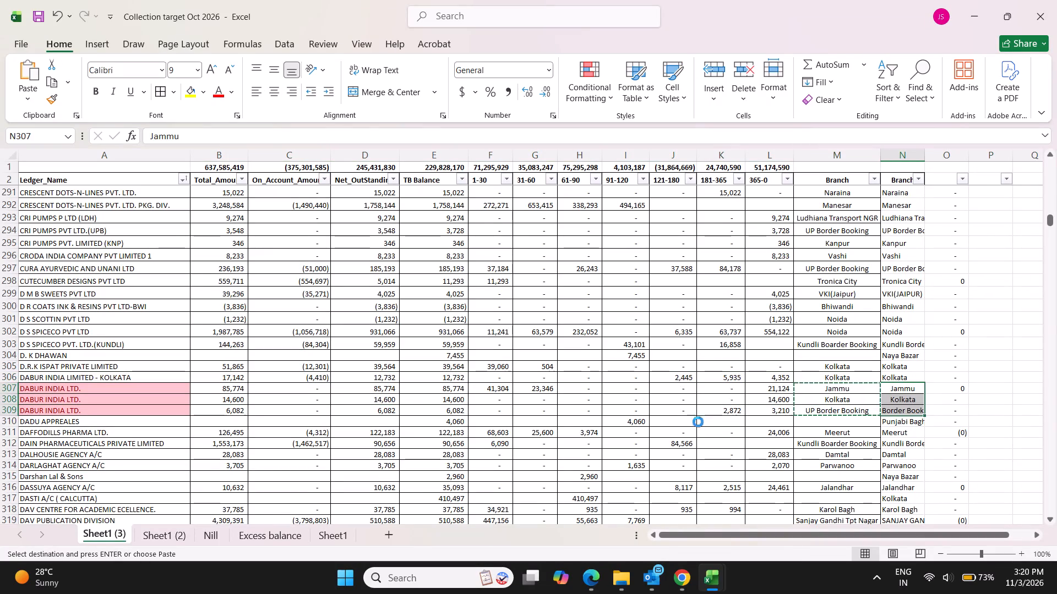
key("Escape")
Append -Kolkata to the DABUR INDIA LTD. ledger name in row 308 and -Up Border Booking to the one in row 309.
left_click(138, 392)
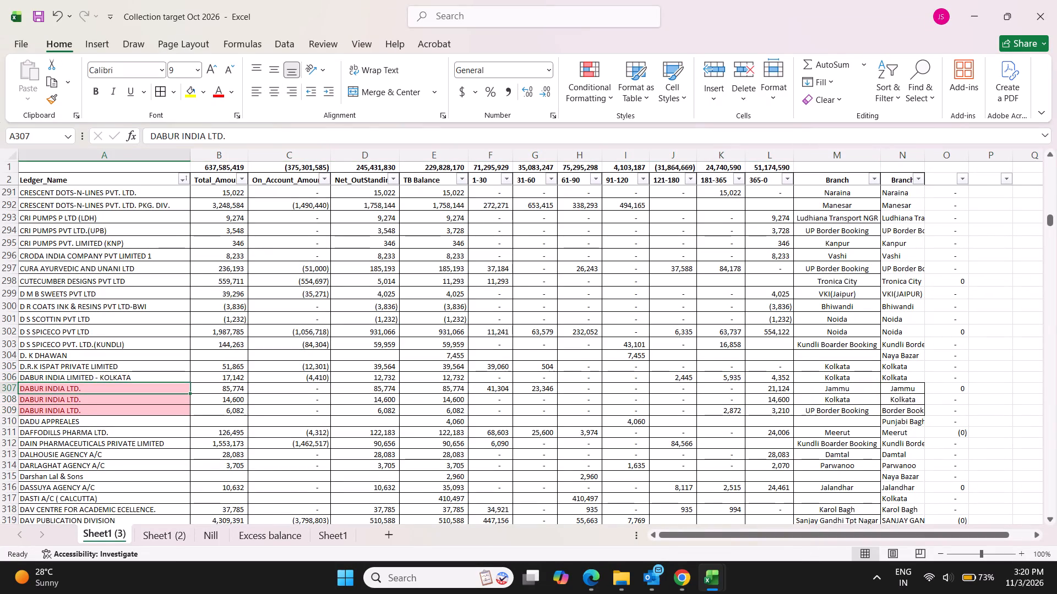
left_click(120, 392)
left_click(120, 395)
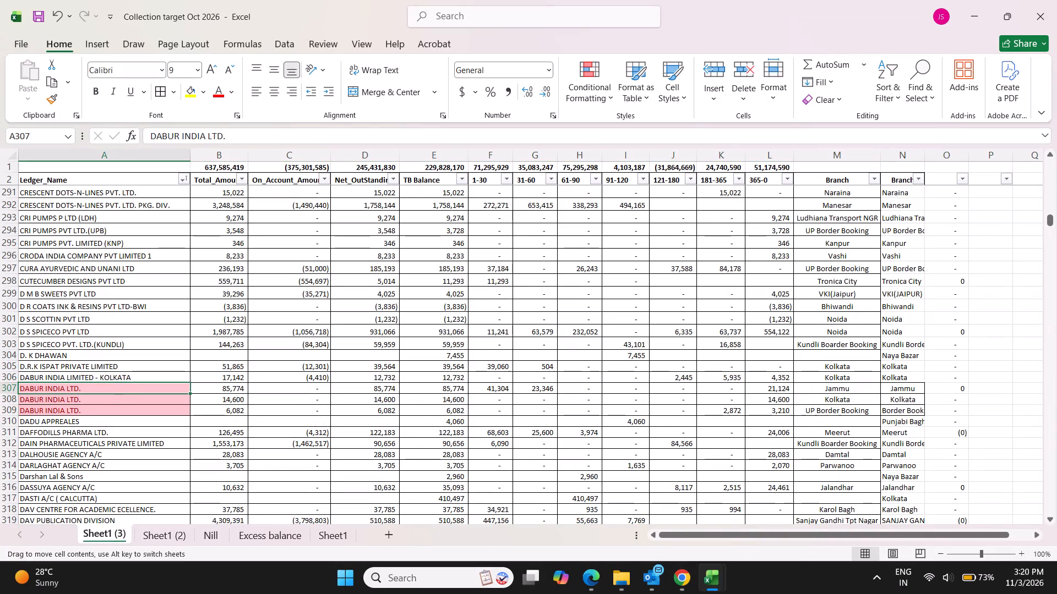
left_click(130, 399)
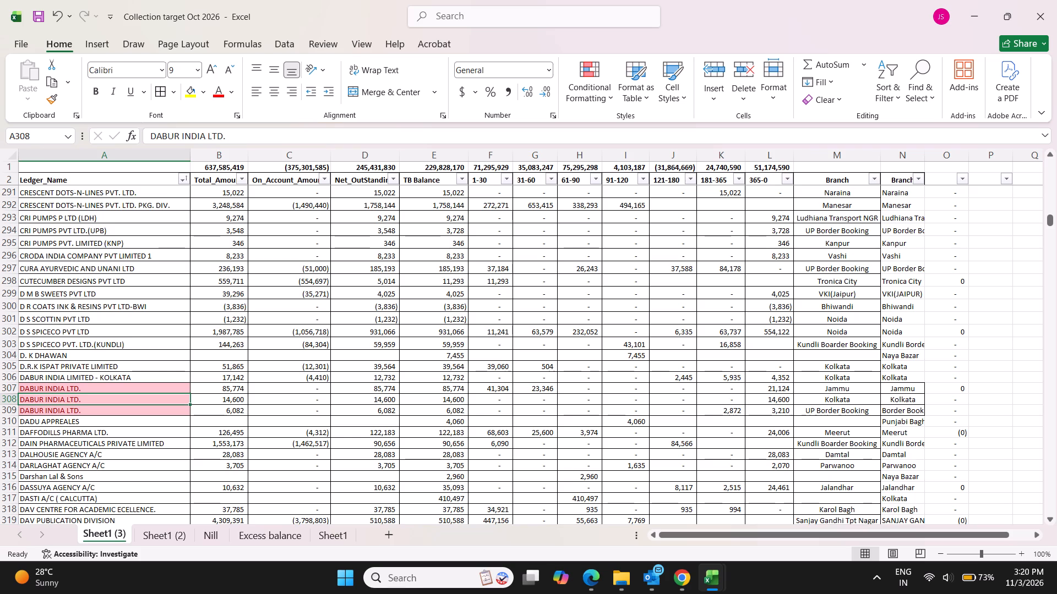
left_click(244, 133)
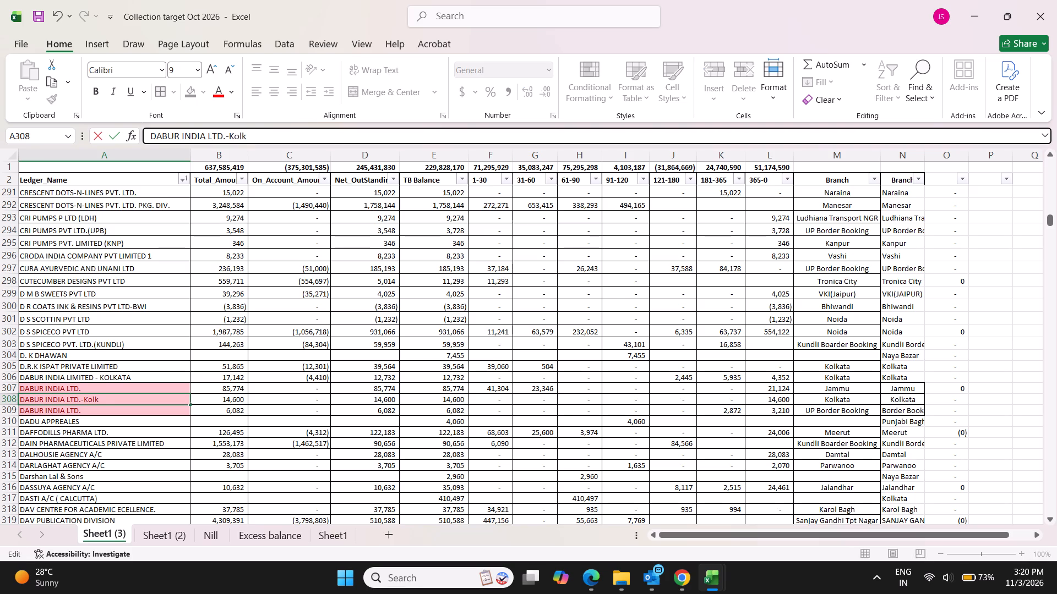
key("Return")
left_click(244, 133)
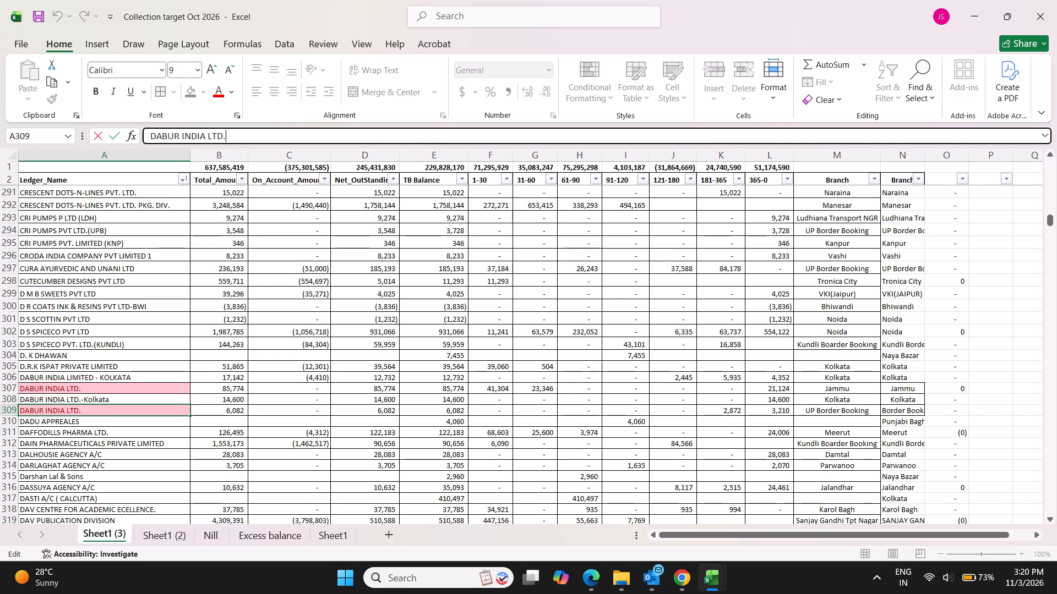
key("minus")
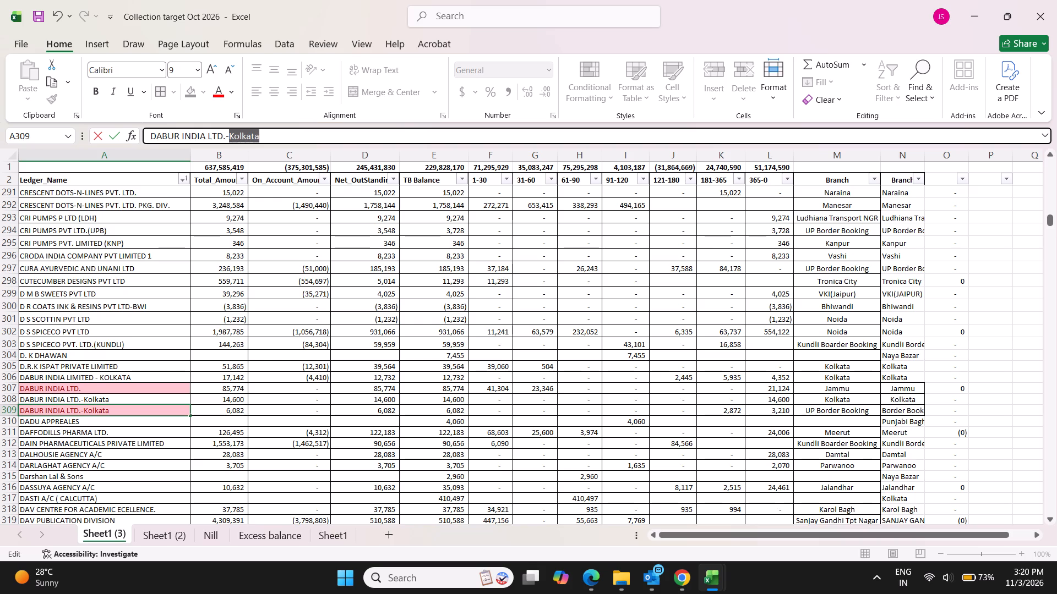
key("space")
key("Return")
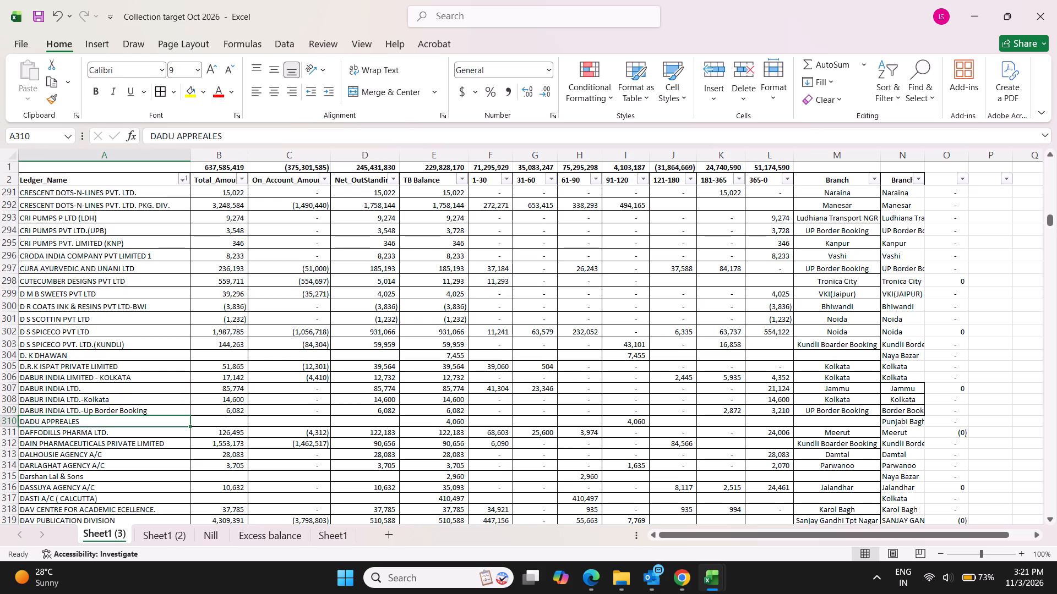
Examine the ledger rows from DADU APPREALES onward, including the DASTI A/C (CALCUTTA) row, for the next highlighted duplicate names.
scroll(680, 375, "down", 5)
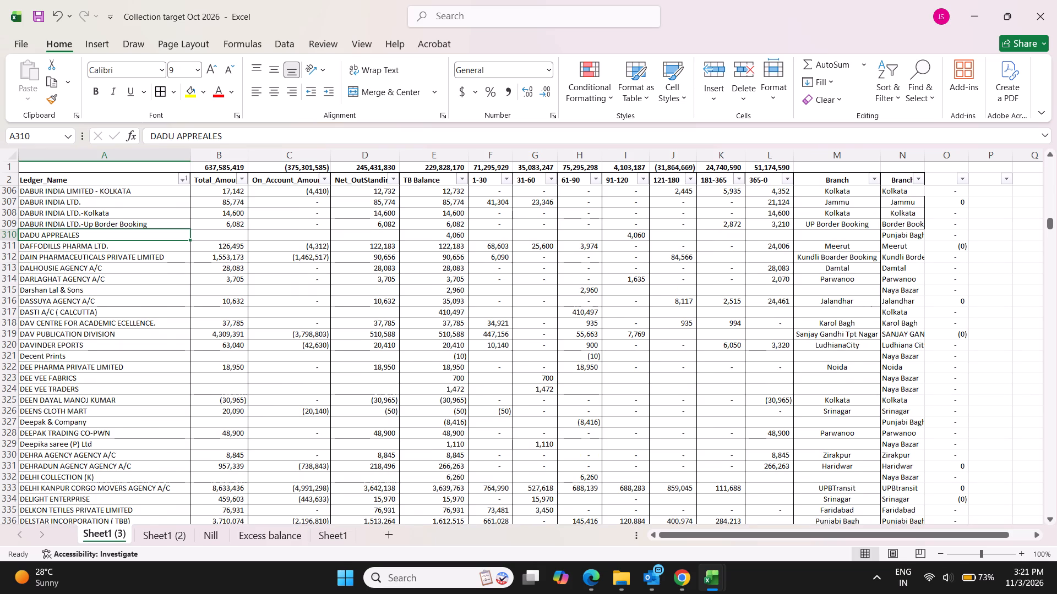
scroll(161, 337, "down", 3)
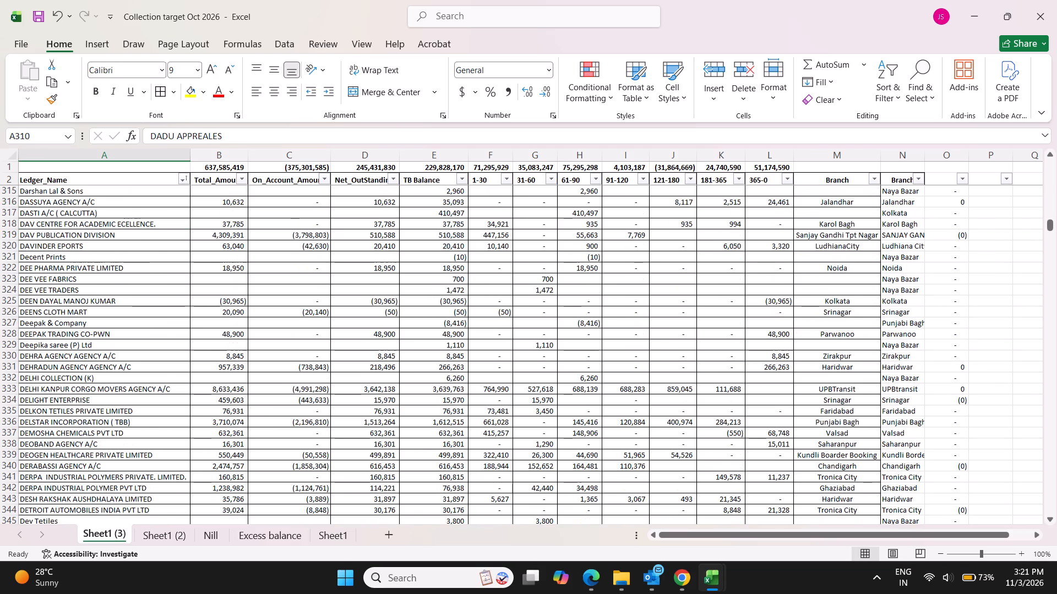
scroll(161, 337, "down", 1)
scroll(161, 337, "up", 3)
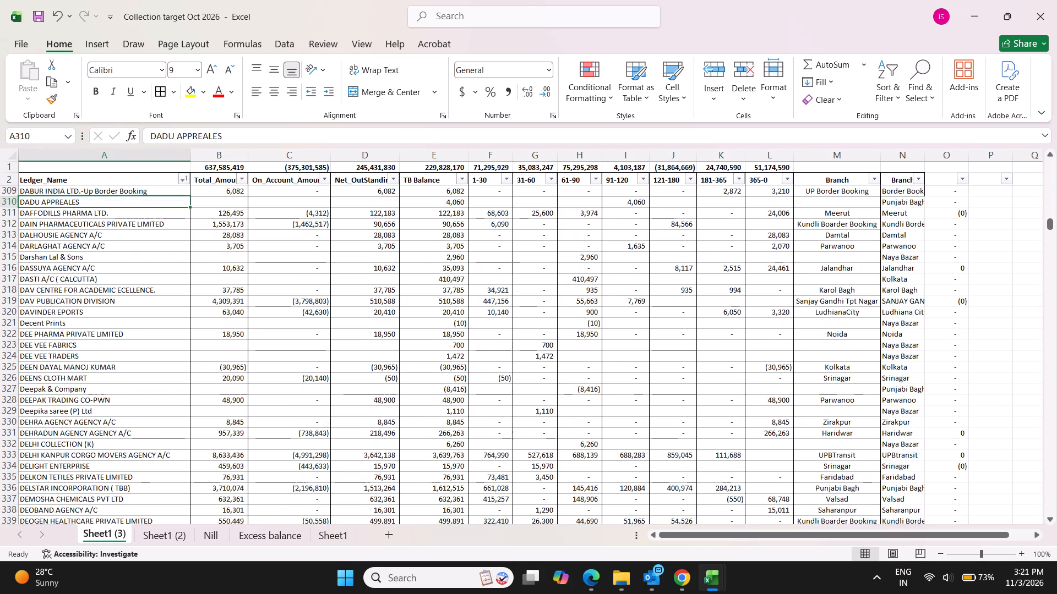
left_click(648, 283)
key("shift+space")
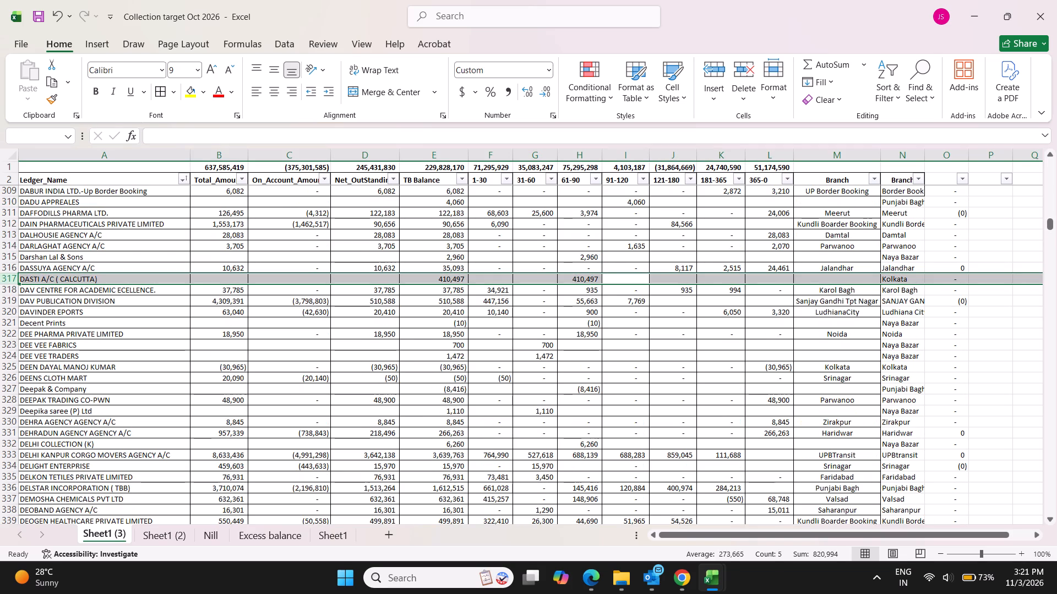
scroll(246, 339, "down", 2)
scroll(337, 334, "down", 2)
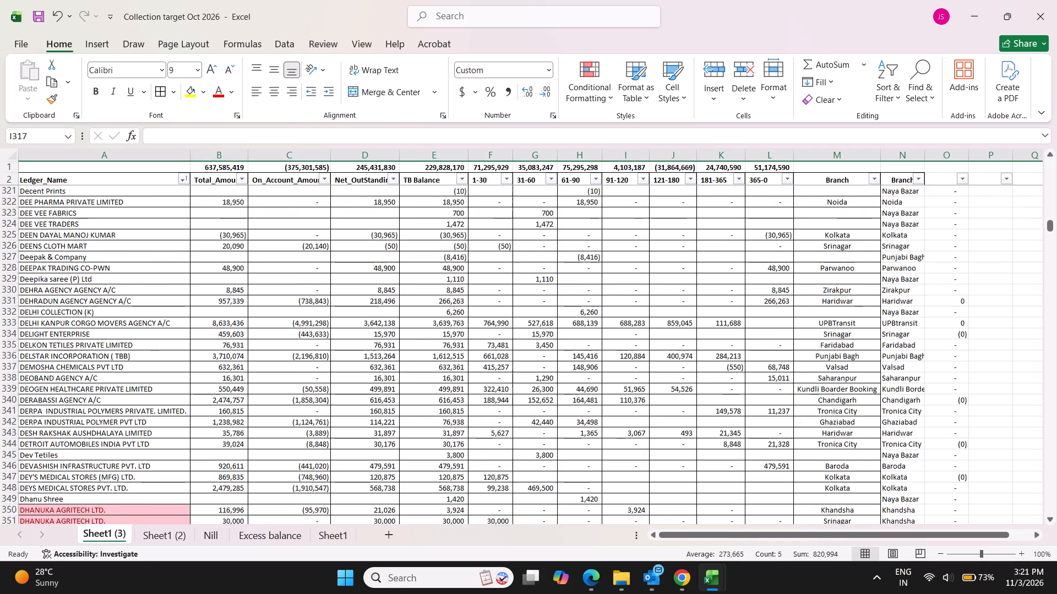
scroll(337, 334, "down", 5)
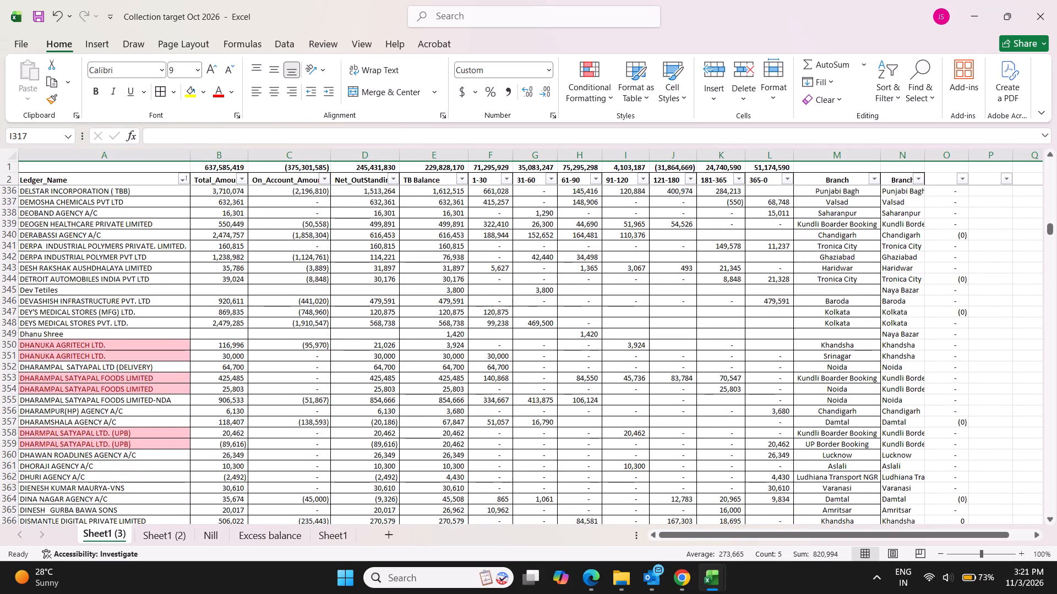
Copy the branches of the two DHANUKA AGRITECH LTD. ledgers, rows 350 and 351, from column M into column N.
left_click(114, 344)
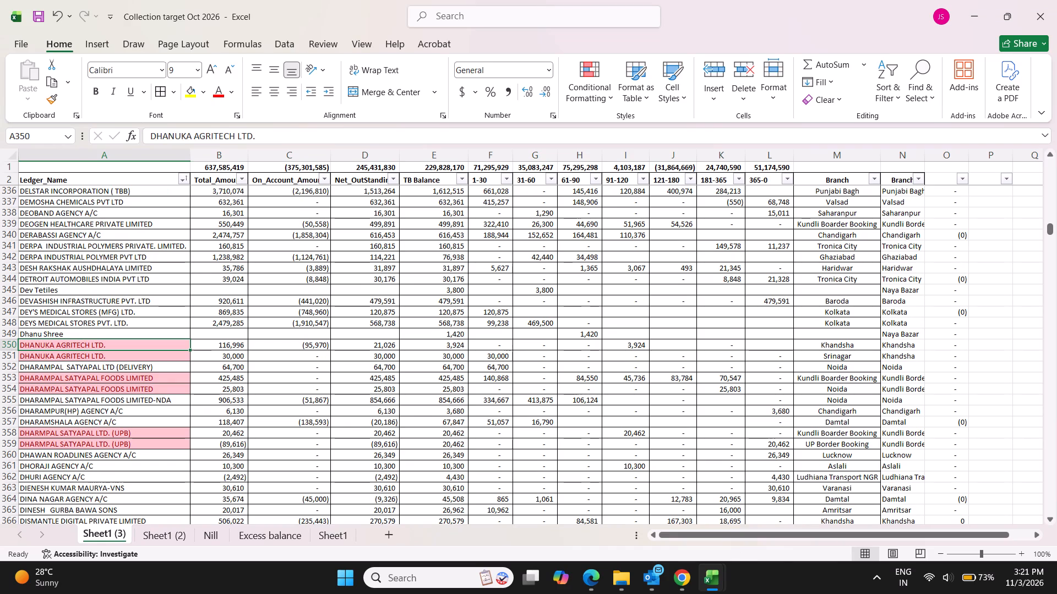
left_click_drag(851, 344, 853, 354)
key("ctrl+c")
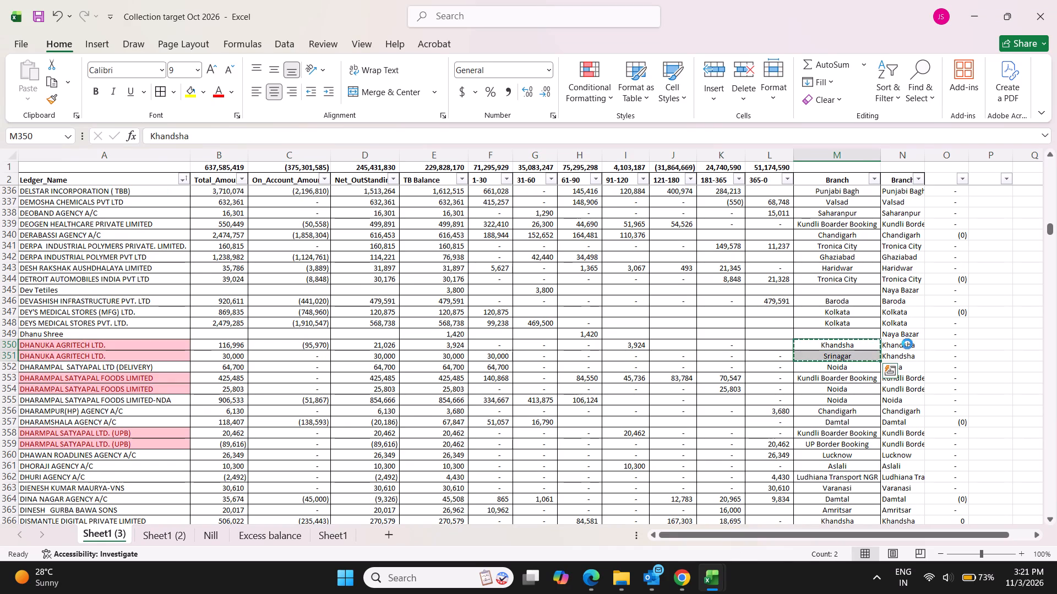
left_click(908, 344)
key("ctrl+v")
key("Escape")
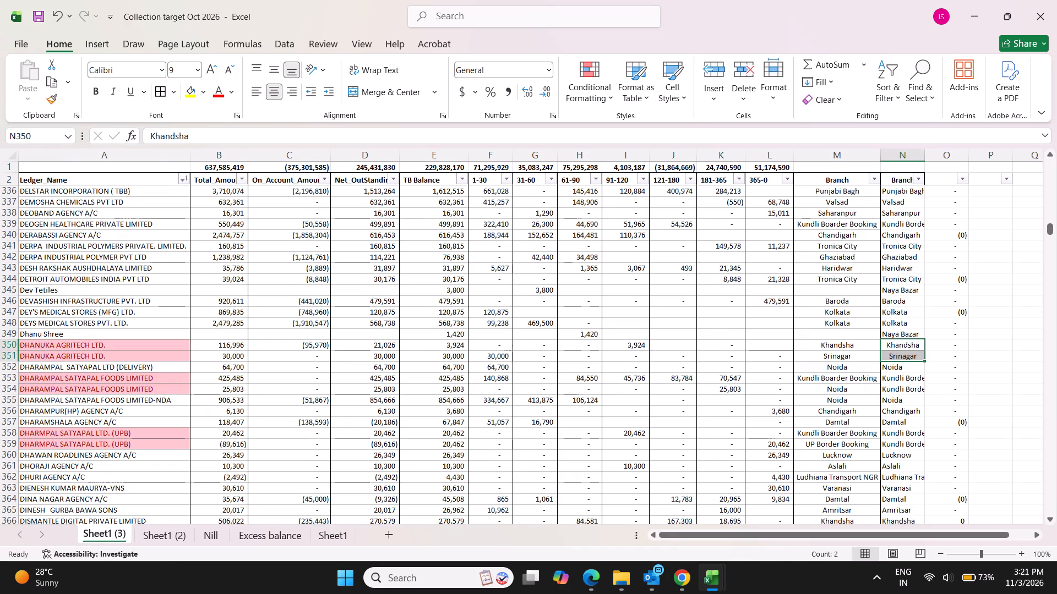
Append -Srinagar to the DHANUKA AGRITECH LTD. ledger name in row 351.
left_click(100, 346)
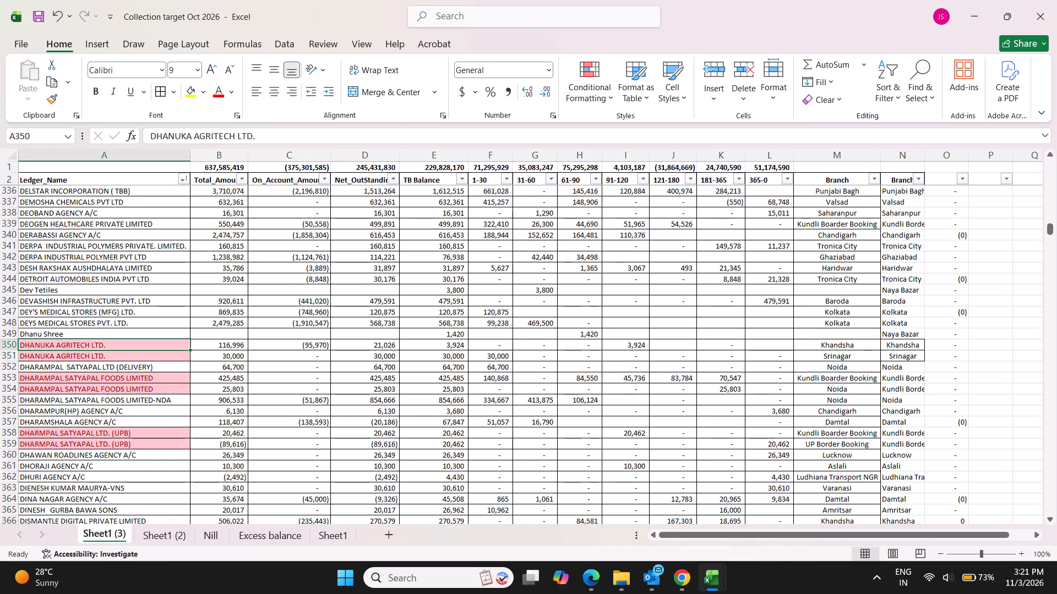
left_click(128, 356)
left_click(260, 137)
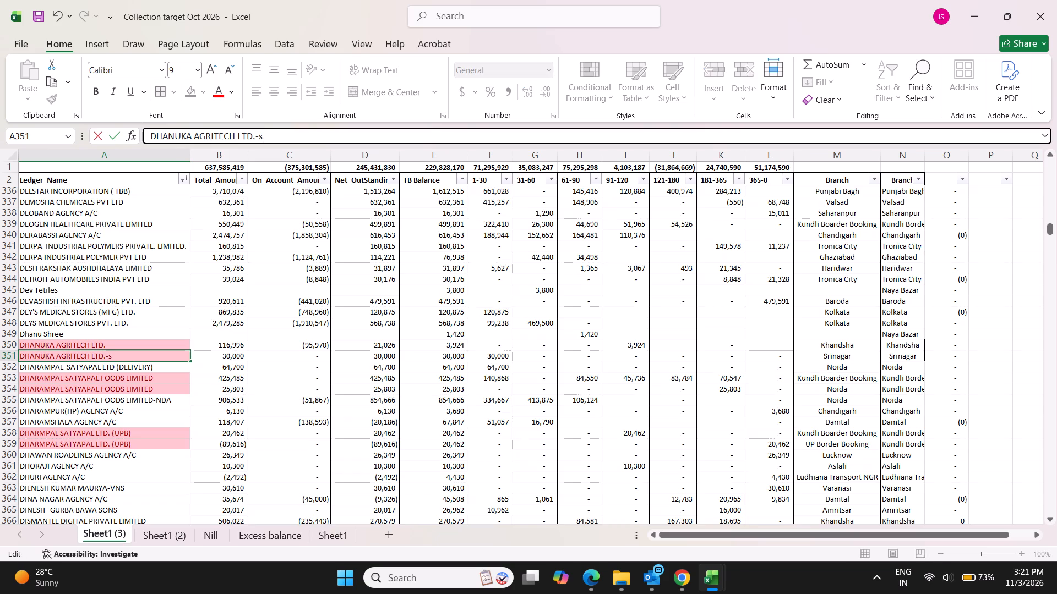
key("BackSpace")
type("rinagar")
key("Return")
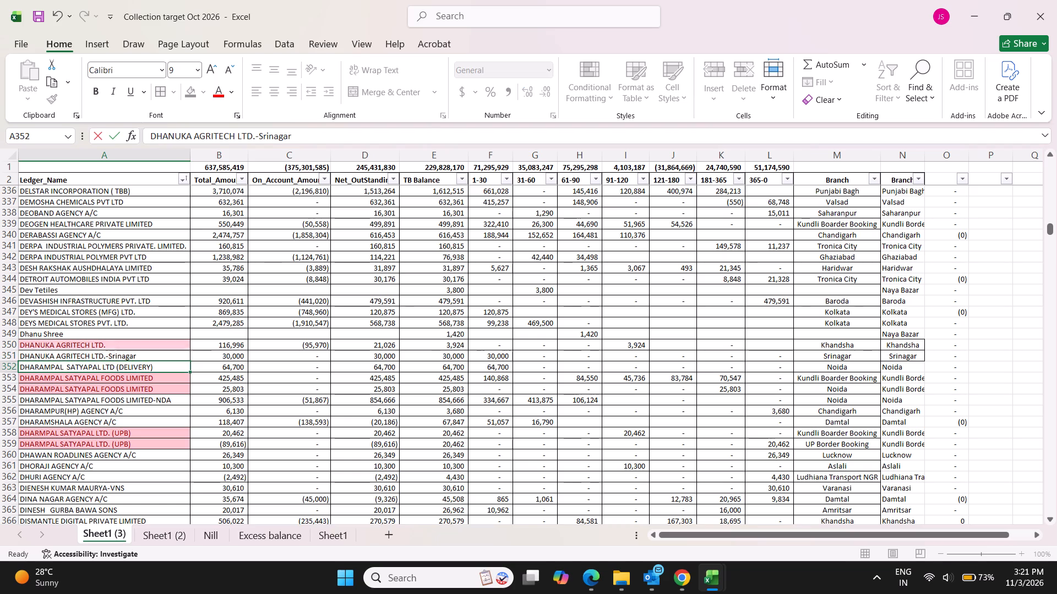
Copy the branches of the two DHARAMPAL SATYAPAL FOODS LIMITED ledgers, rows 353 and 354, from column M into column N.
scroll(230, 209, "down", 3)
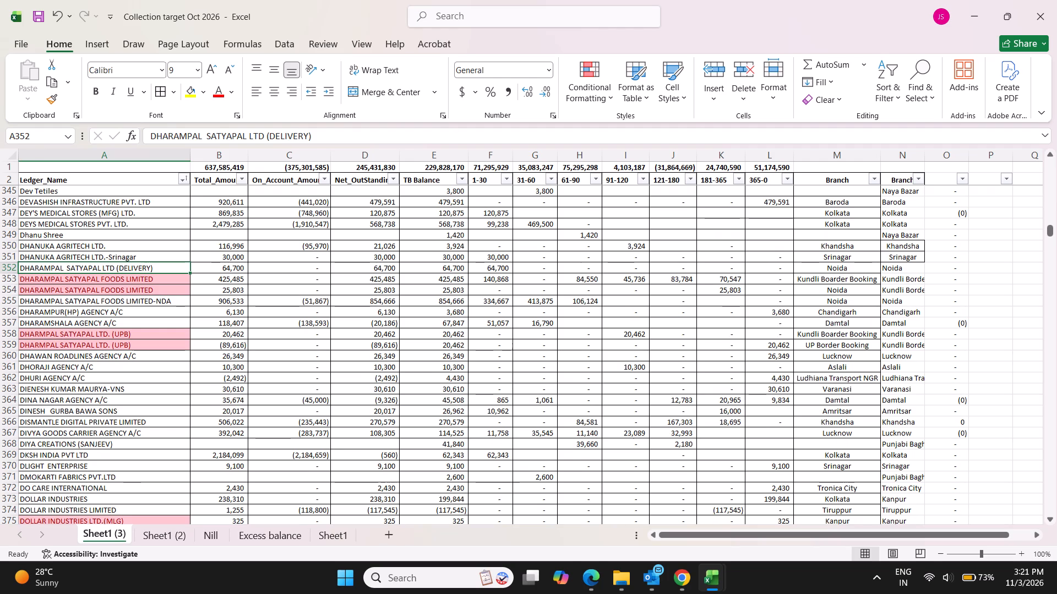
left_click(157, 281)
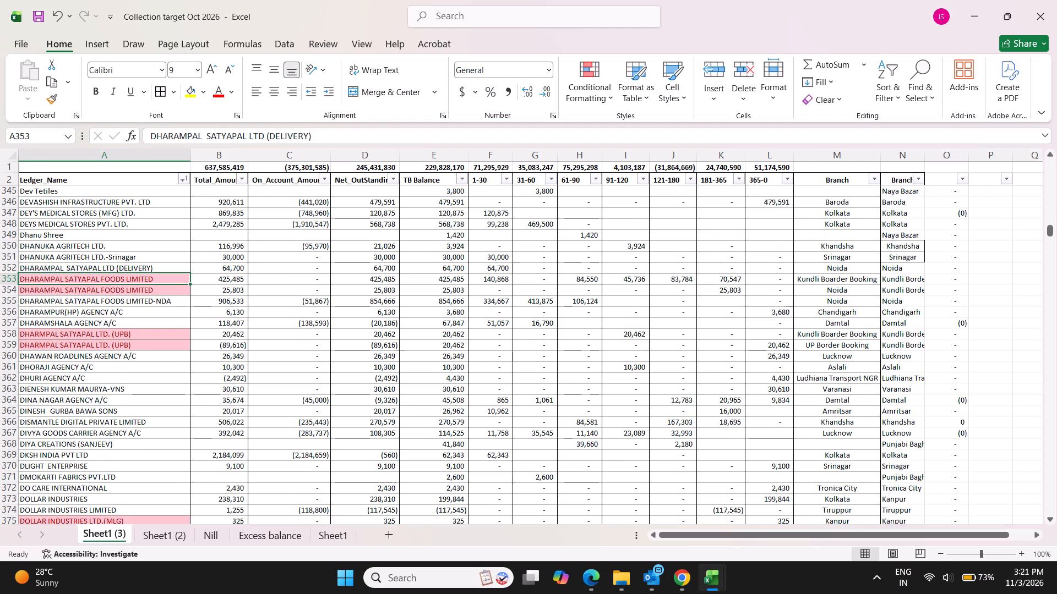
left_click_drag(822, 278, 827, 288)
key("ctrl+c")
left_click(918, 279)
key("ctrl+v")
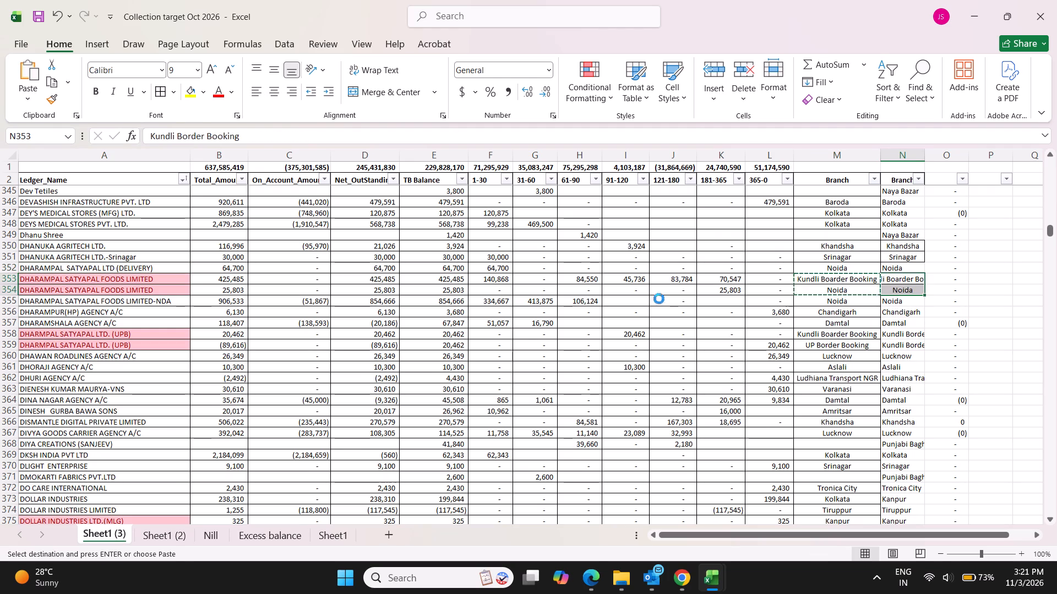
key("Escape")
Append -Noida to the DHARAMPAL SATYAPAL FOODS LIMITED ledger name in row 354.
left_click(146, 287)
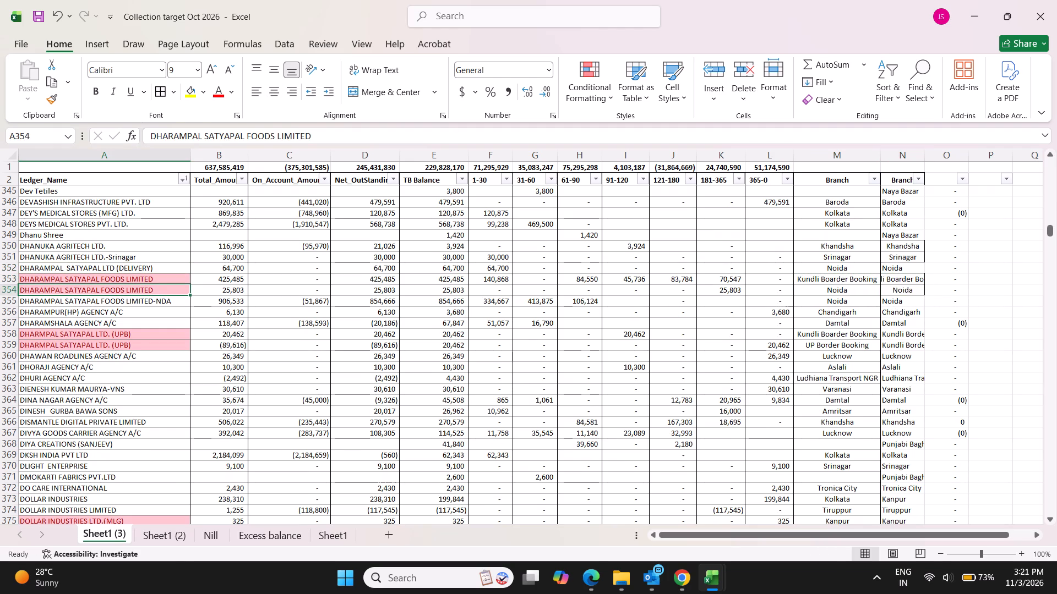
left_click(160, 280)
left_click(159, 291)
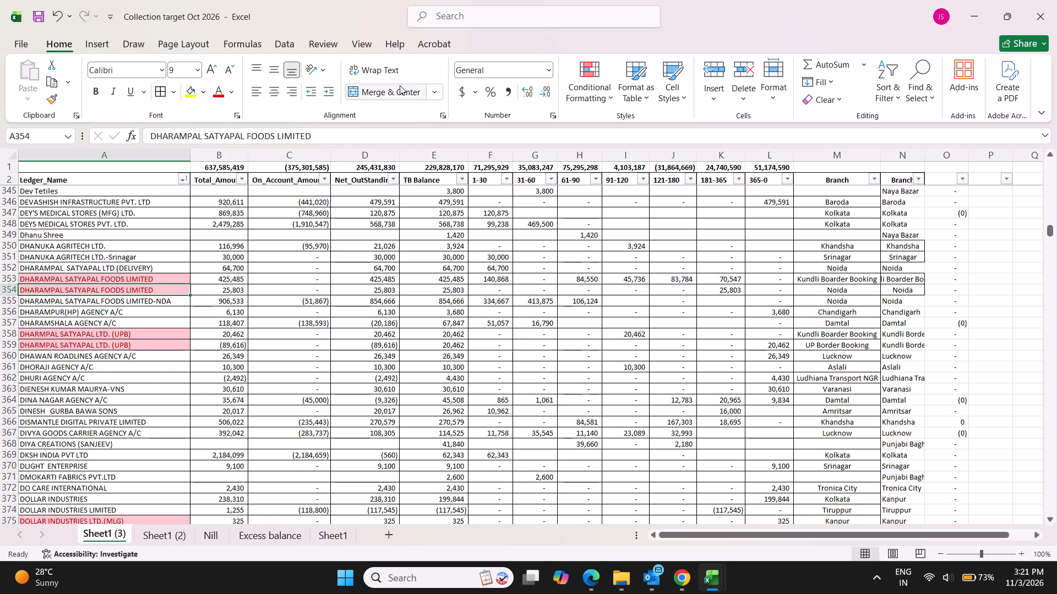
left_click(331, 135)
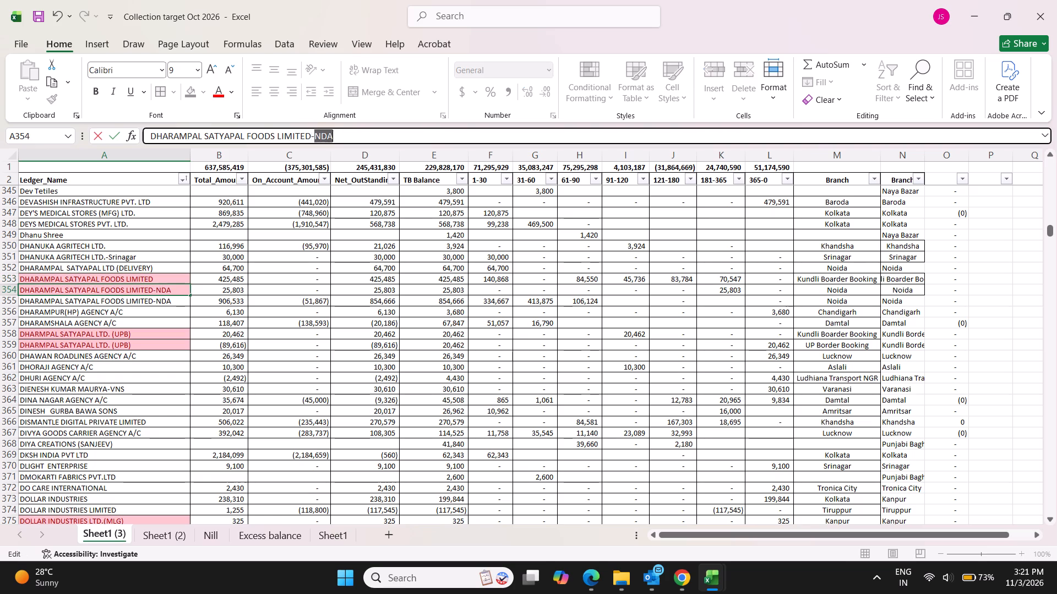
key("Return")
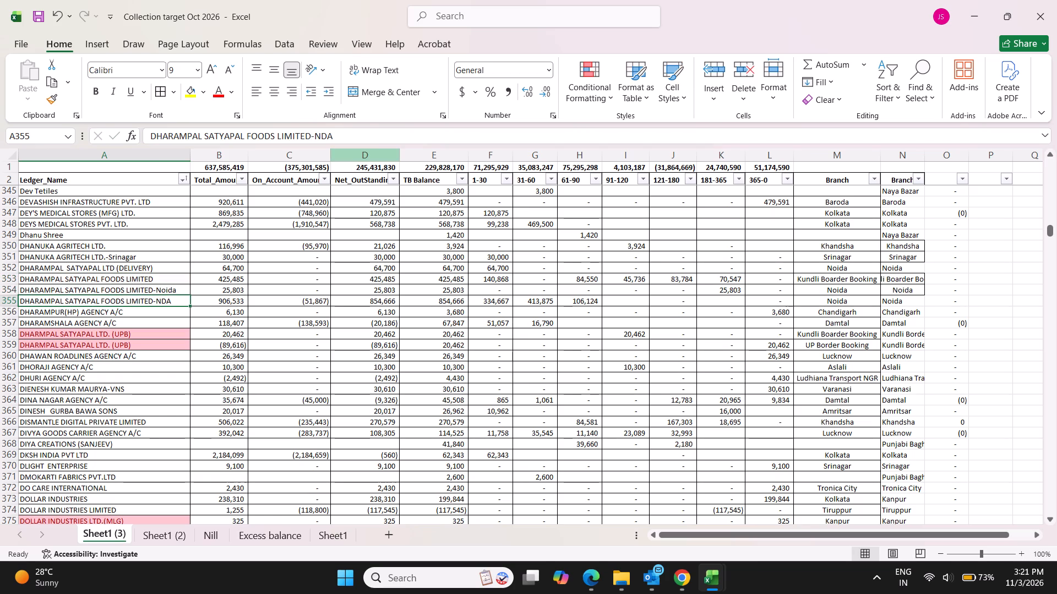
Copy the branches of the two DHARMPAL SATYAPAL LTD. (UPB) ledgers, rows 358 and 359, from column M into column N.
left_click_drag(105, 337, 105, 348)
left_click_drag(822, 331, 822, 347)
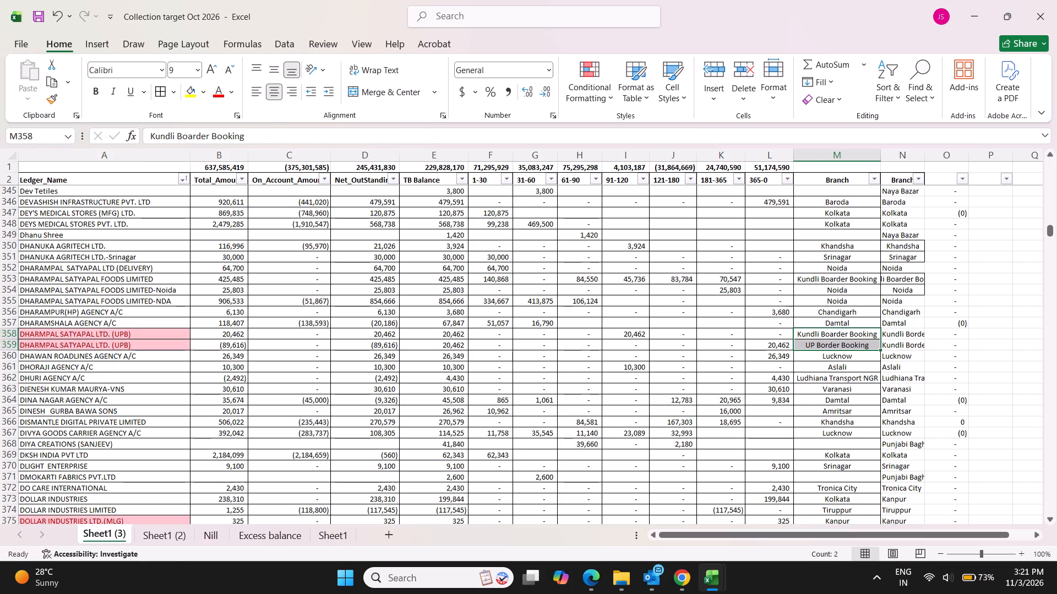
key("ctrl+c")
left_click(913, 335)
key("ctrl+v")
key("Escape")
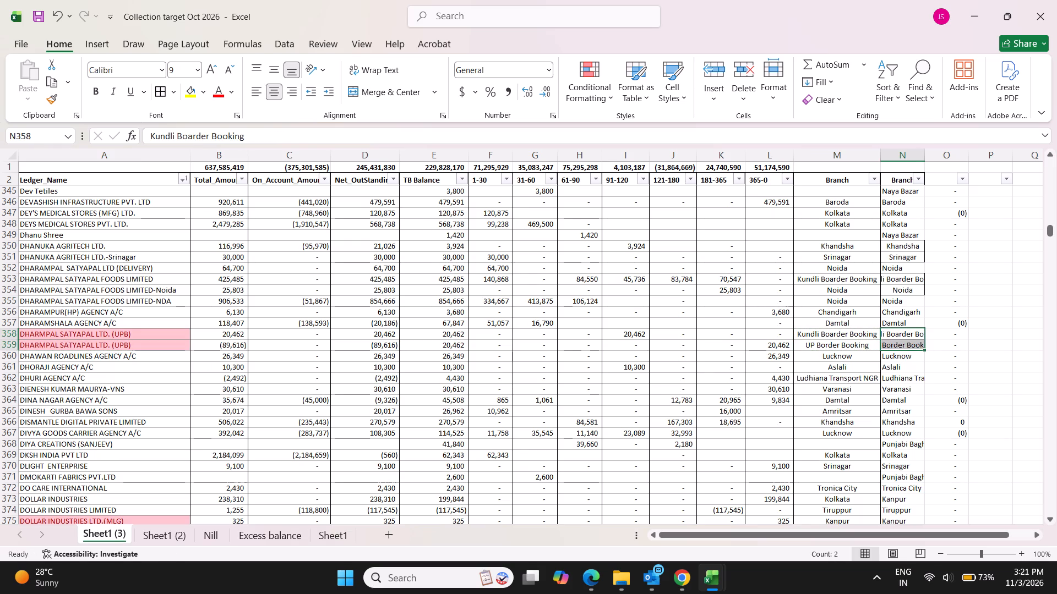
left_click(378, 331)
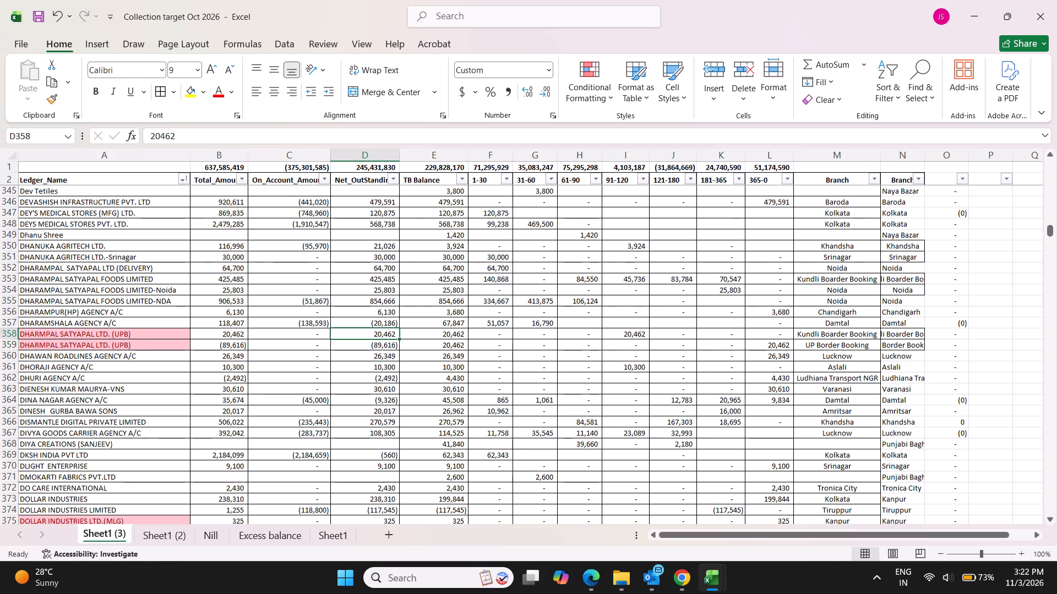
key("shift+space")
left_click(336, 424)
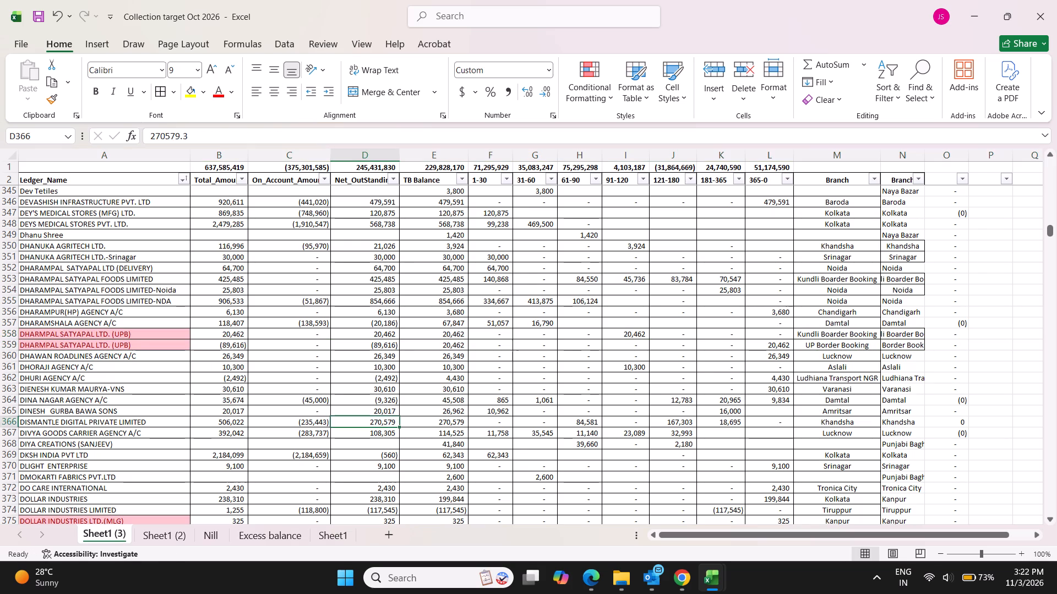
Switch to the ATC ERP in Edge, go back to the ledger book list and search ledger names for dhram.
key("alt+Tab")
key("alt+Tab")
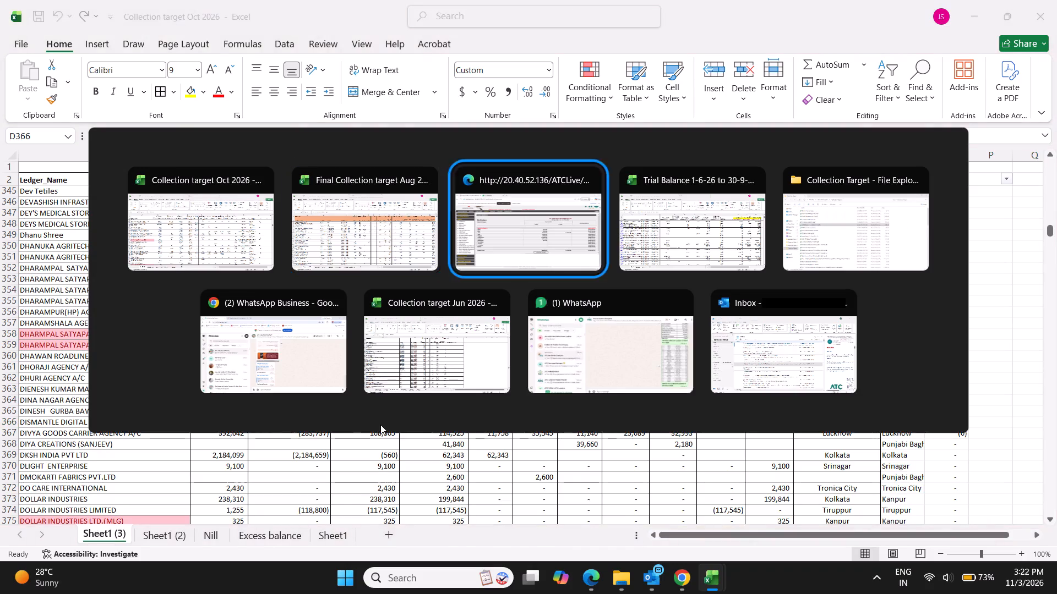
left_click(335, 205)
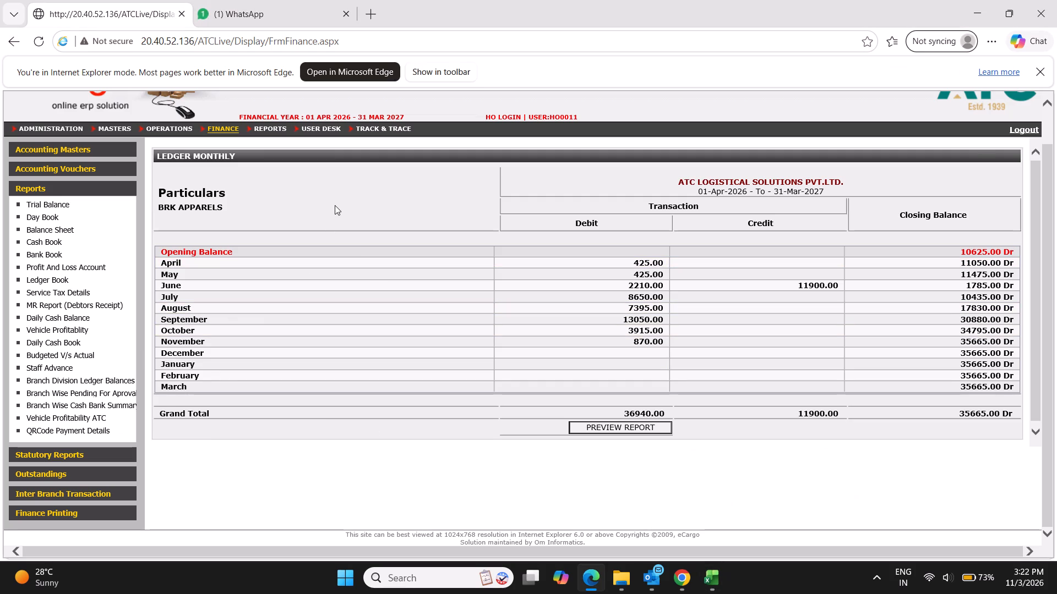
key("BackSpace")
key("BackSpace")
key("BackSpace")
key("BackSpace")
key("BackSpace")
key("BackSpace")
type("dhram")
key("Return")
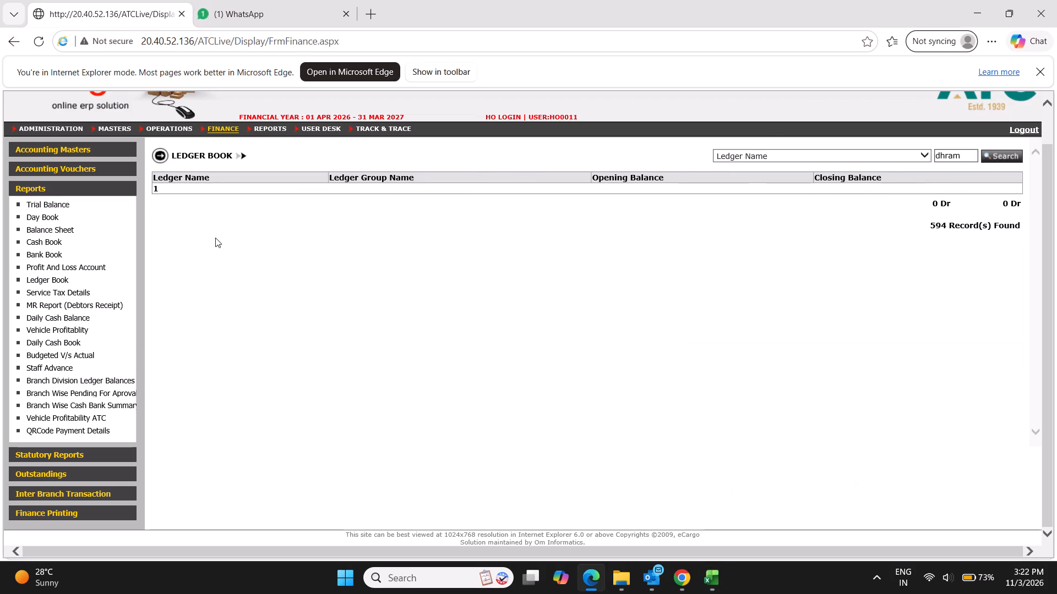
Search the ERP ledger book for dha and compare its ledgers with DHARMPAL SATYAPAL LTD. (UPB) in row 358 of the Excel sheet.
key("BackSpace")
key("BackSpace")
key("BackSpace")
key("BackSpace")
key("a")
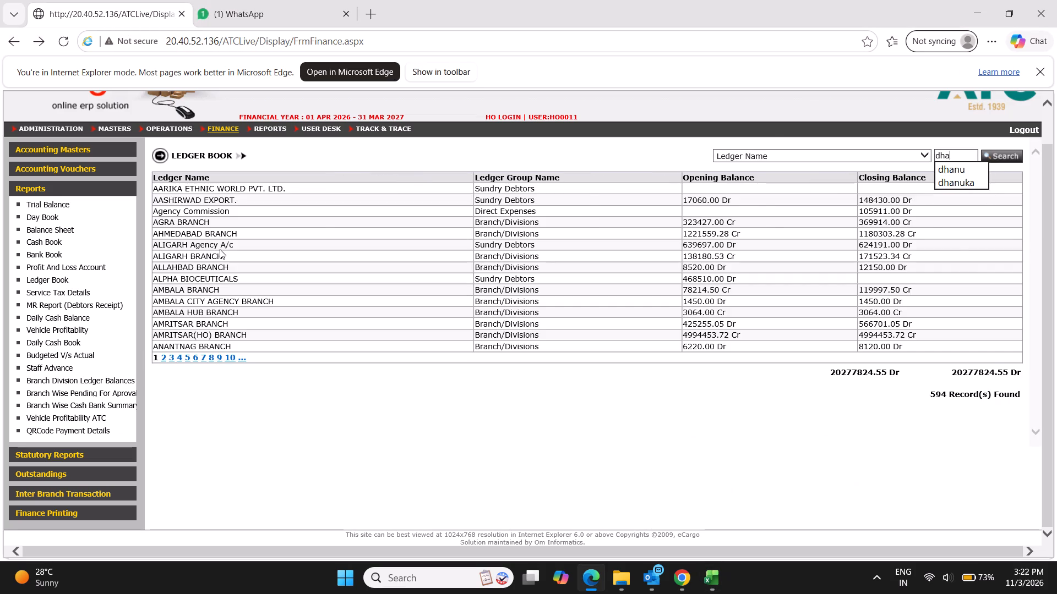
key("Return")
key("alt+Tab")
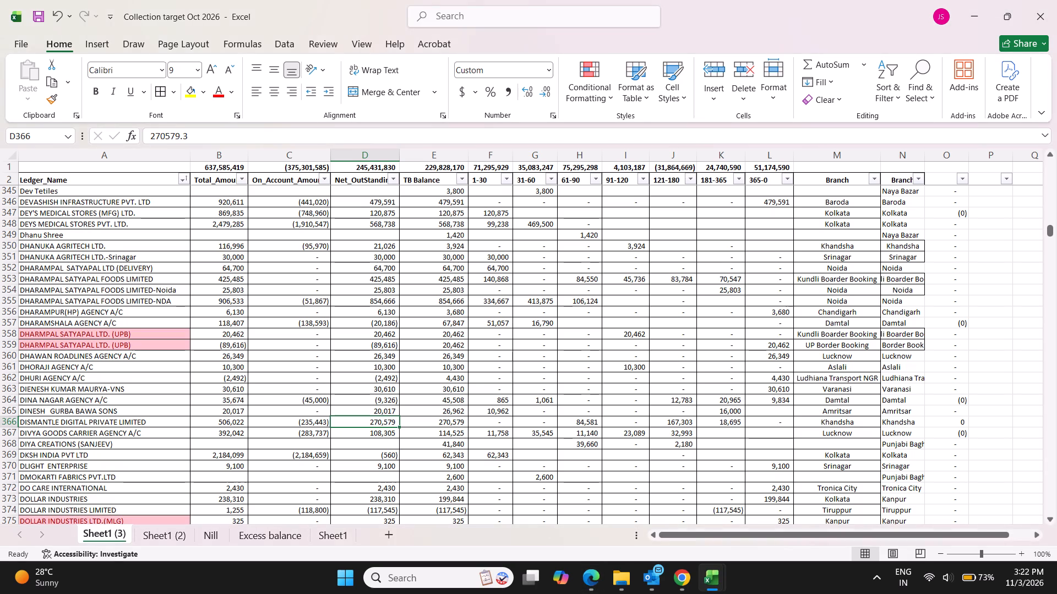
left_click(114, 336)
key("alt+Tab")
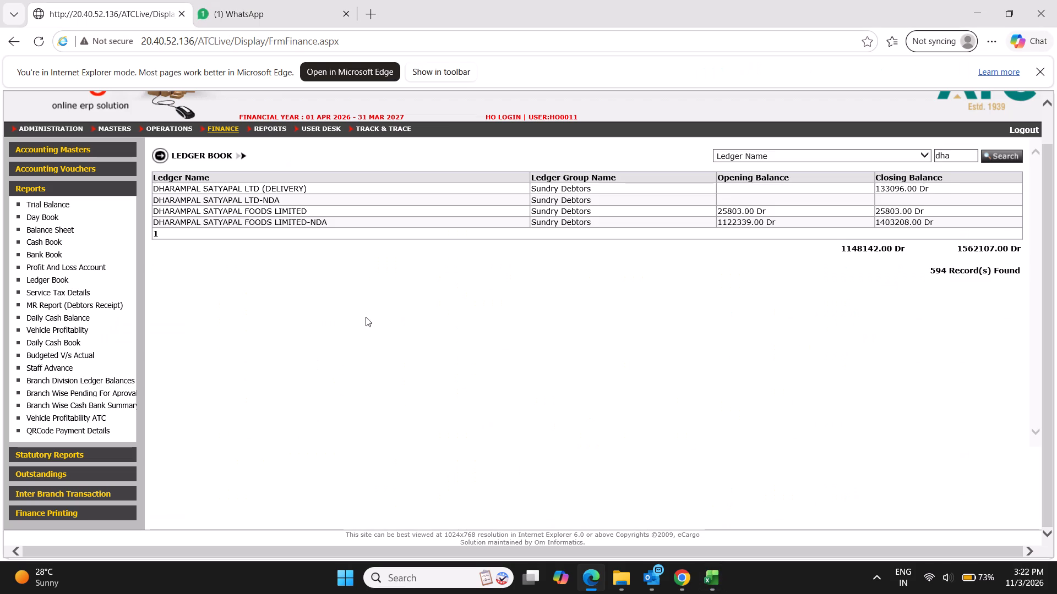
key("alt+Tab")
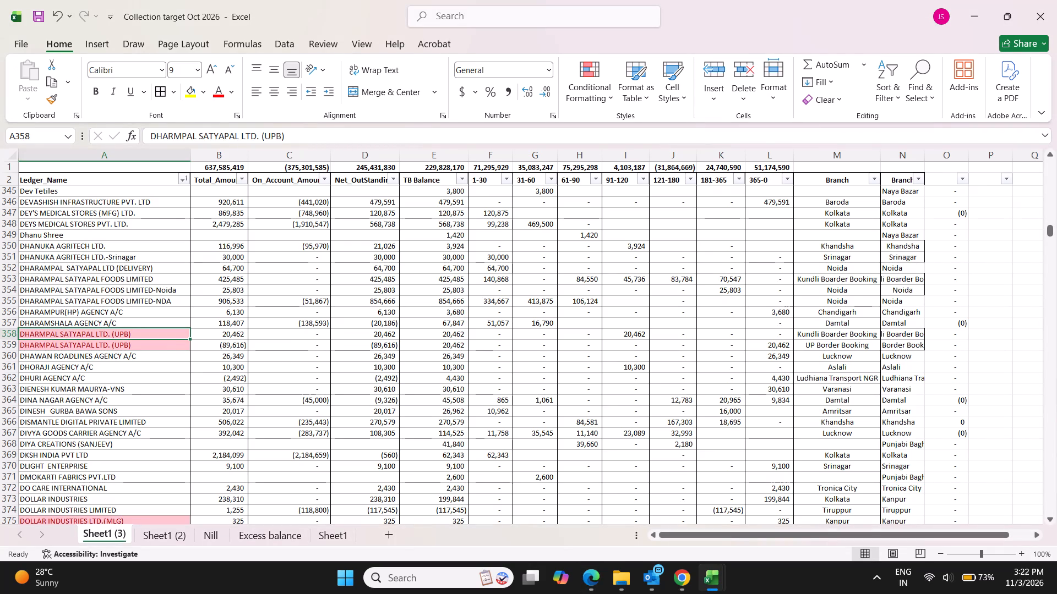
key("shift+space")
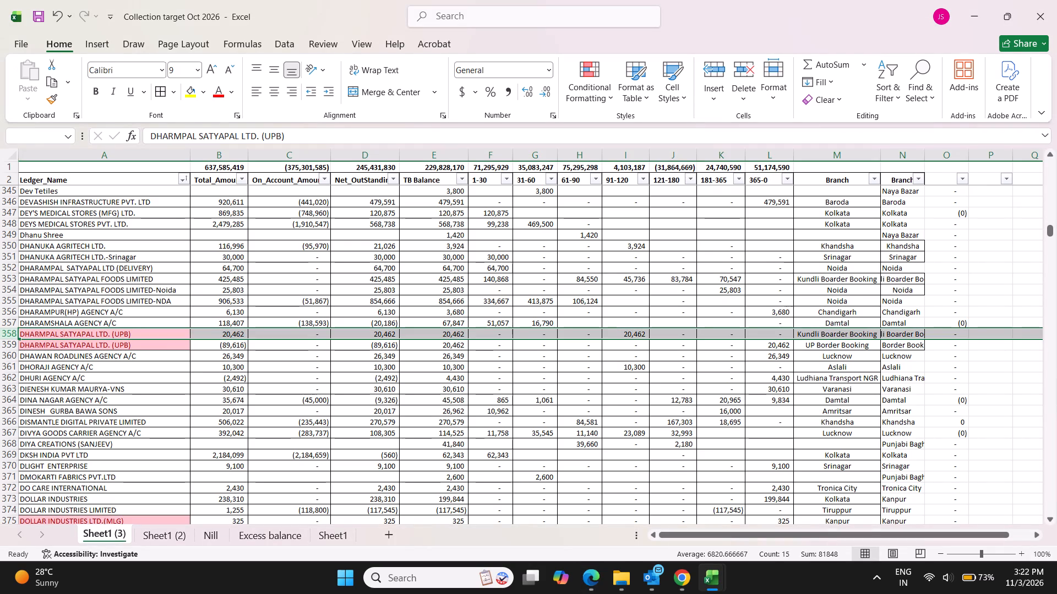
key("alt+Tab")
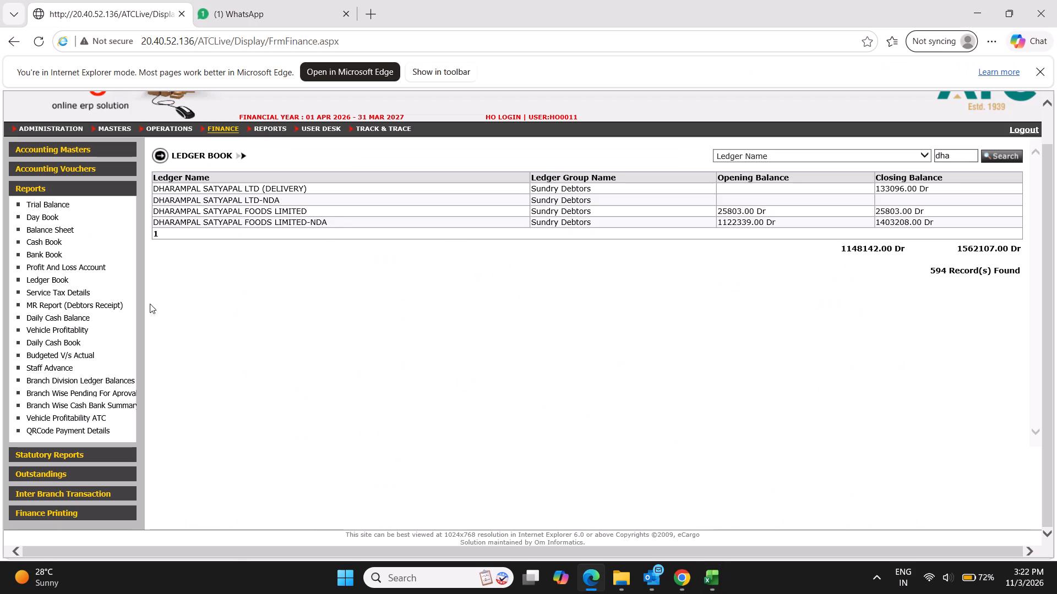
Open the ERP ledger book at branch level for KUNDLI BOARDER BOOKING with all ledger groups.
left_click(46, 278)
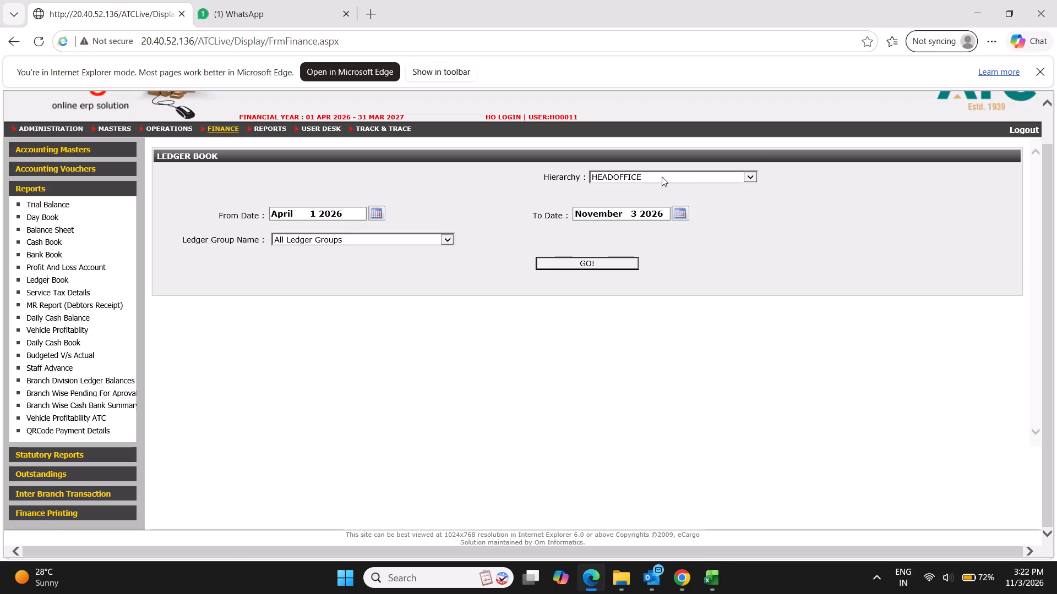
left_click(662, 177)
left_click(631, 206)
key("Tab")
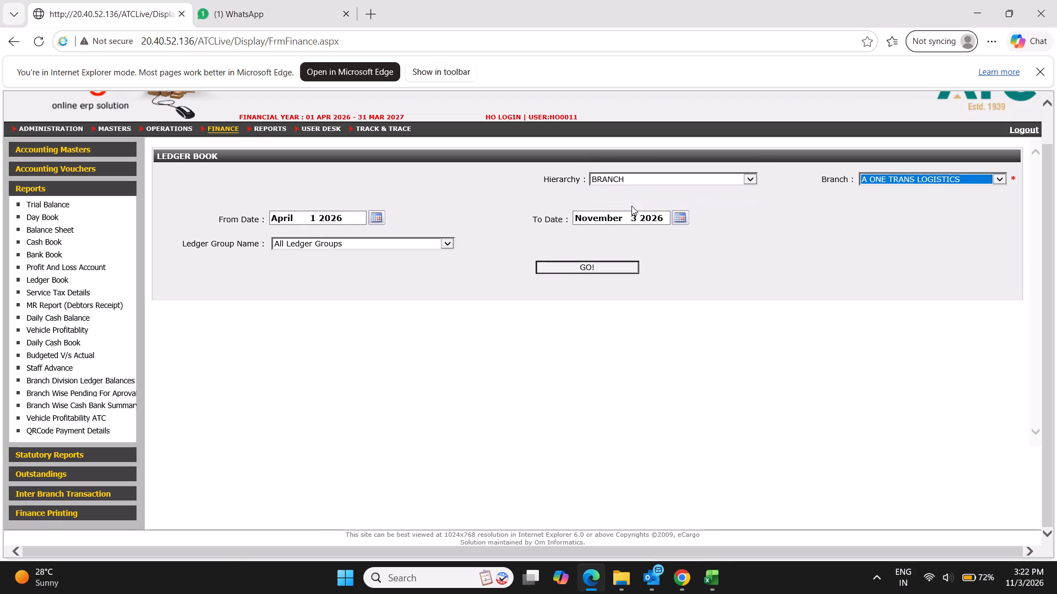
type("kundl")
key("Tab")
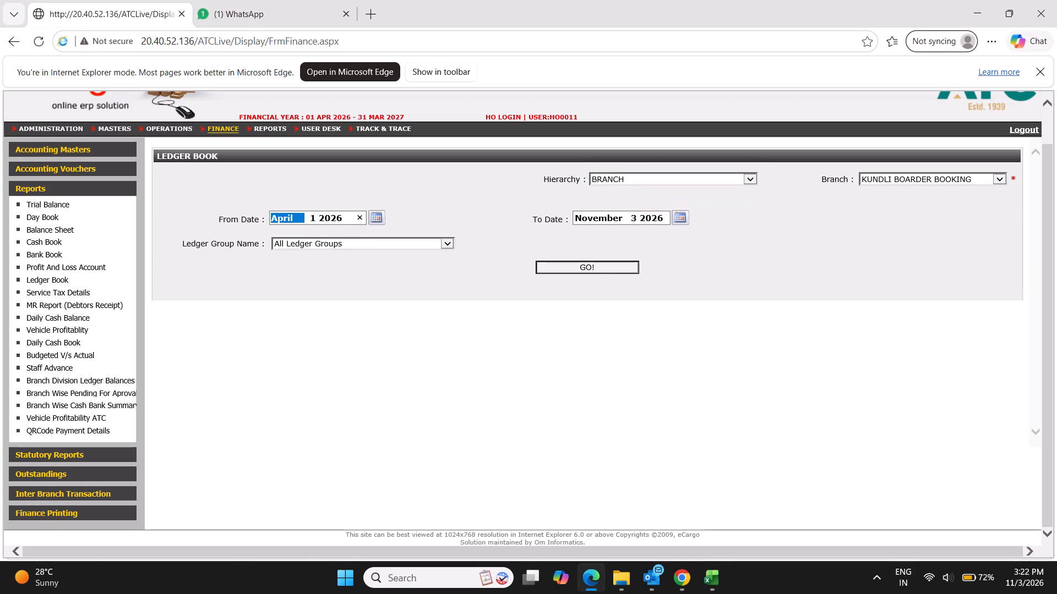
left_click(597, 265)
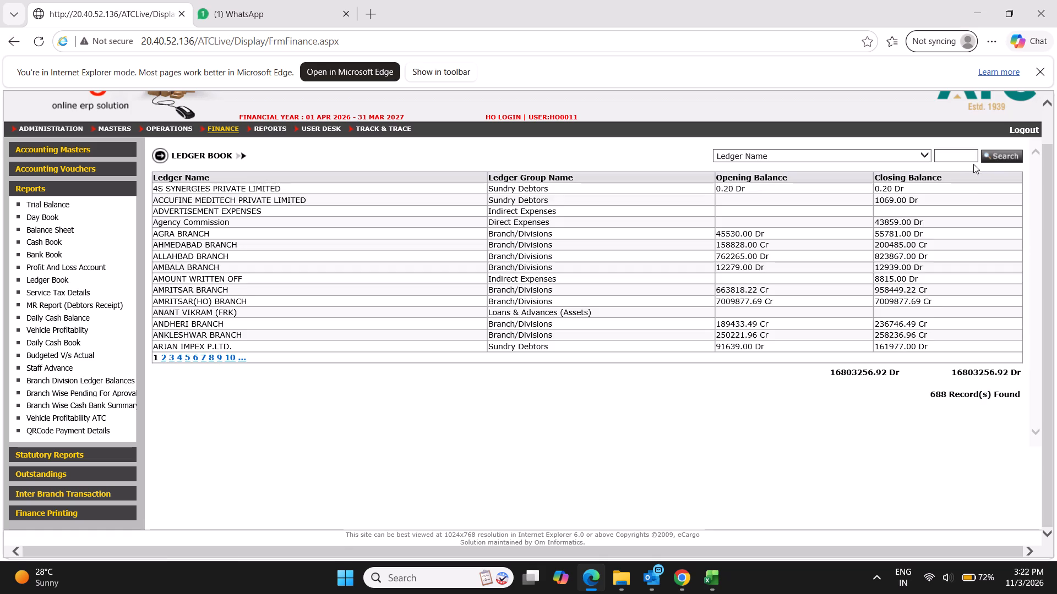
Search the branch's ledgers for dharm, open DHARMPAL SATYAPAL LTD. (UPB) monthly and compare it with the highlighted rows in Excel.
left_click(967, 159)
type("dhram")
key("Return")
key("BackSpace")
key("BackSpace")
key("BackSpace")
key("BackSpace")
type("arm")
key("Return")
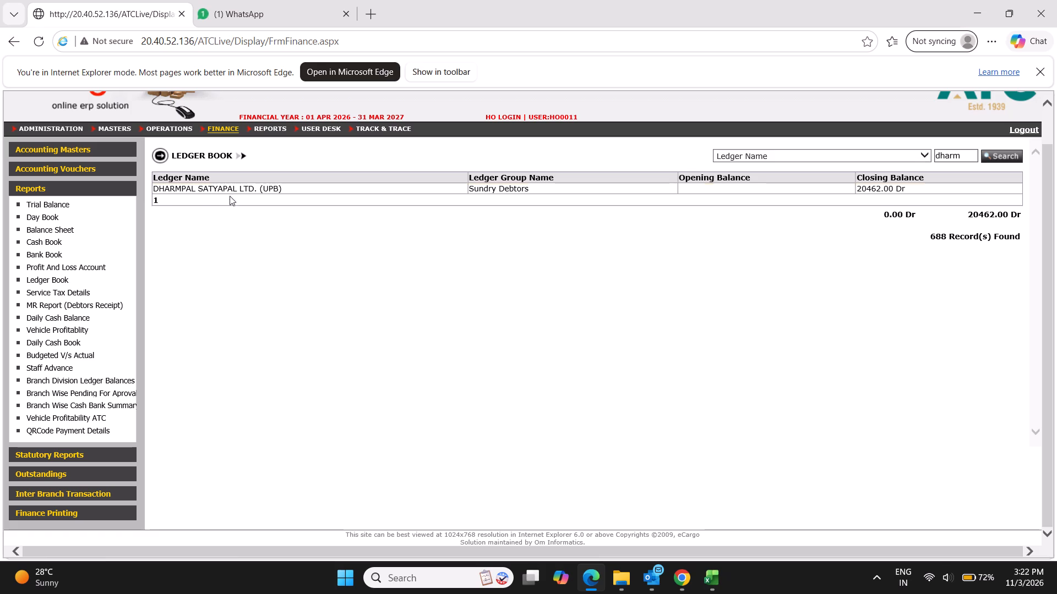
left_click(201, 188)
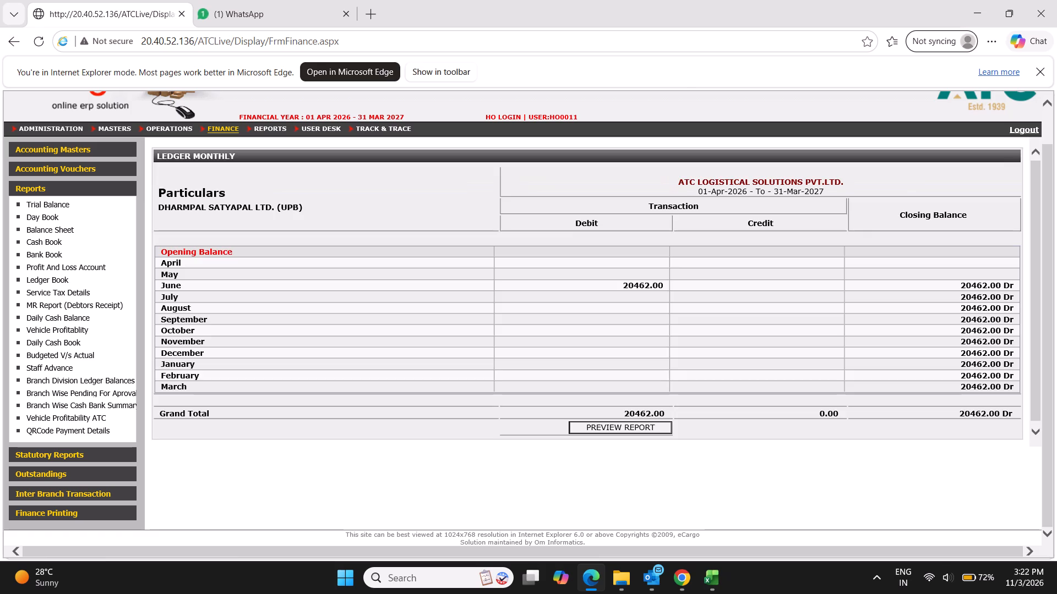
key("alt+Tab")
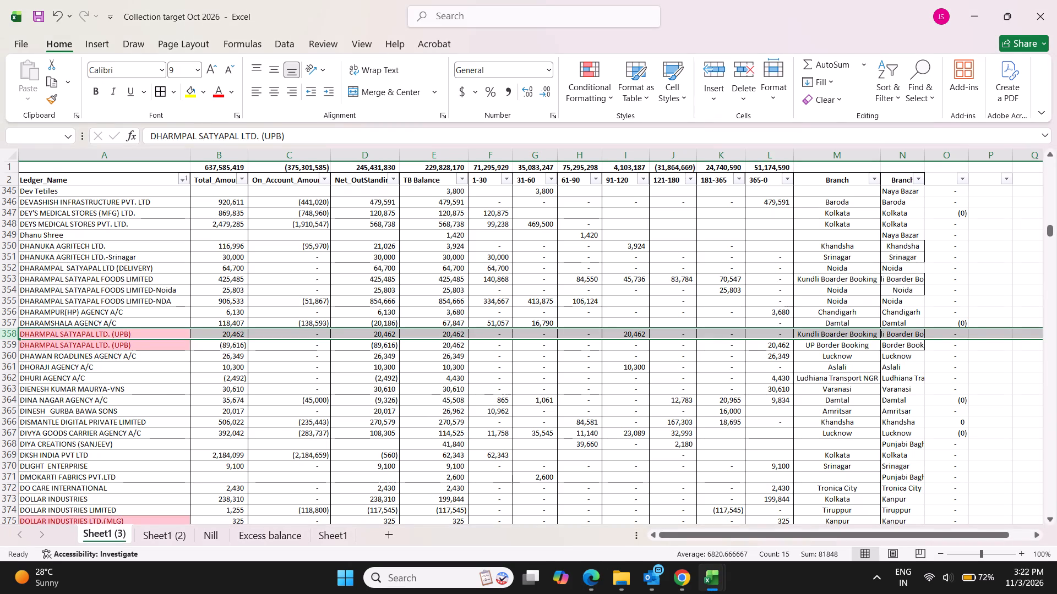
Switch to the ERP in Edge and open the ledger book at branch level for UP BORDER BOOKING with all ledger groups.
left_click(671, 366)
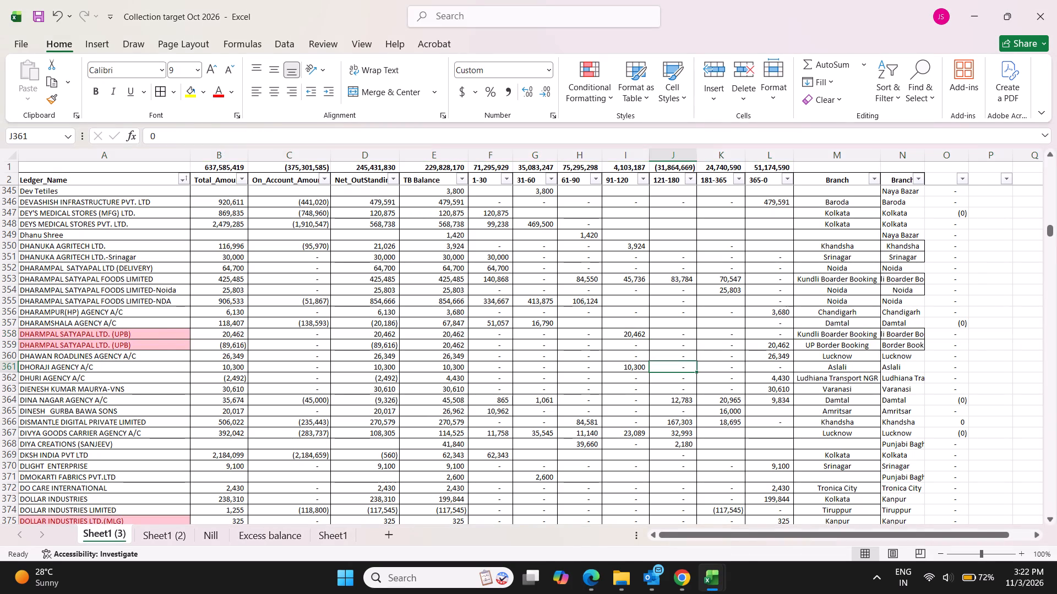
key("alt+Tab")
left_click(57, 280)
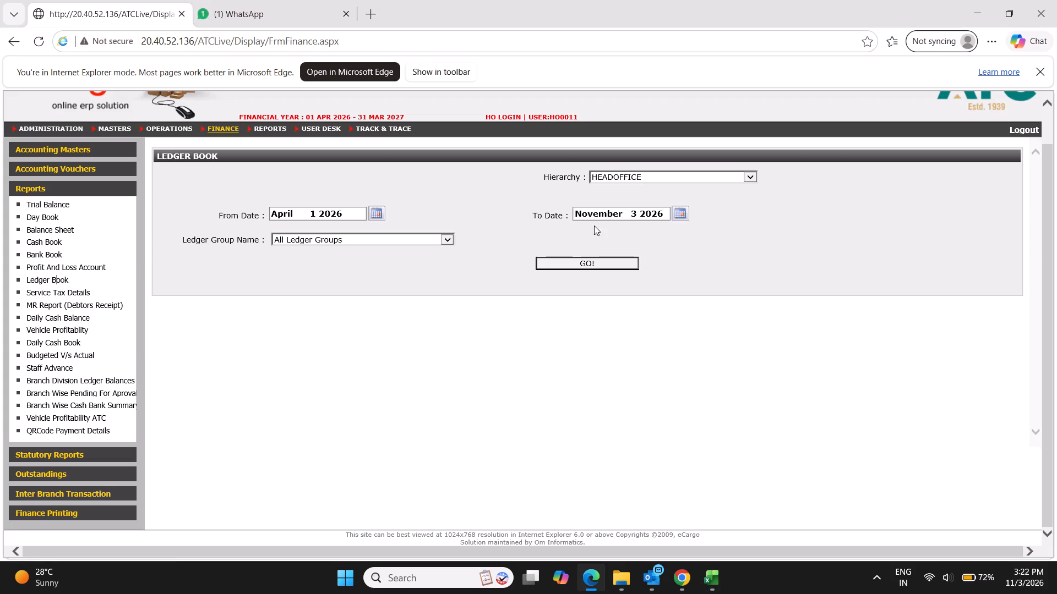
left_click(655, 170)
left_click(622, 199)
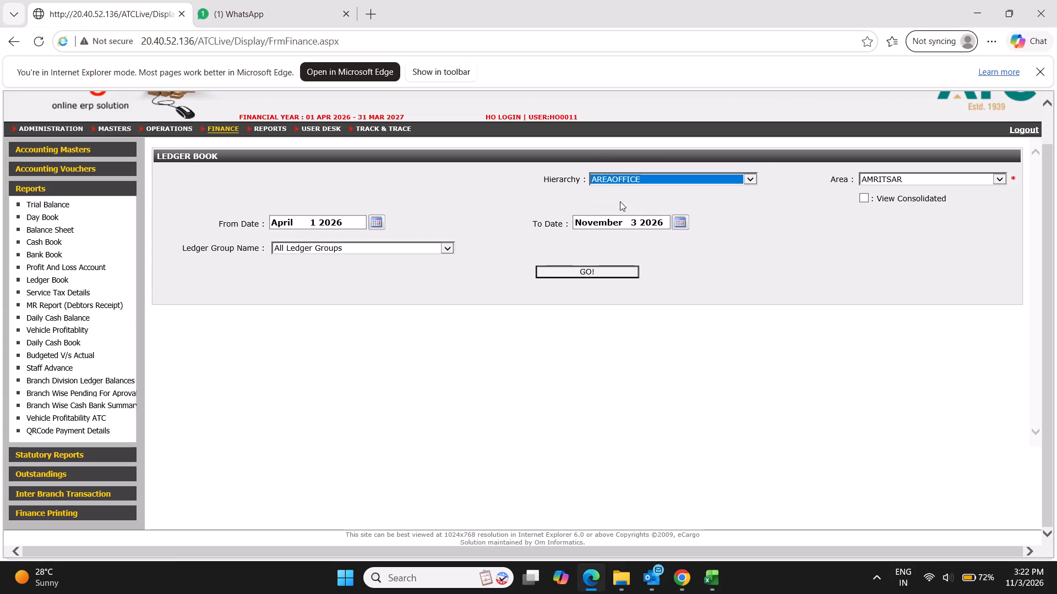
left_click(626, 176)
left_click(613, 185)
key("Tab")
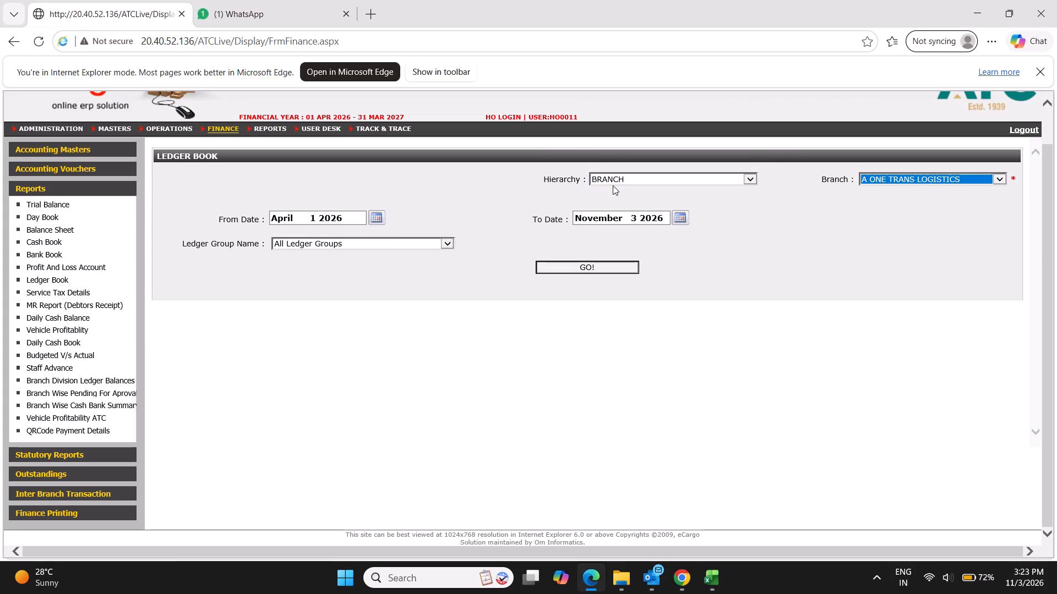
type("up")
key("Tab")
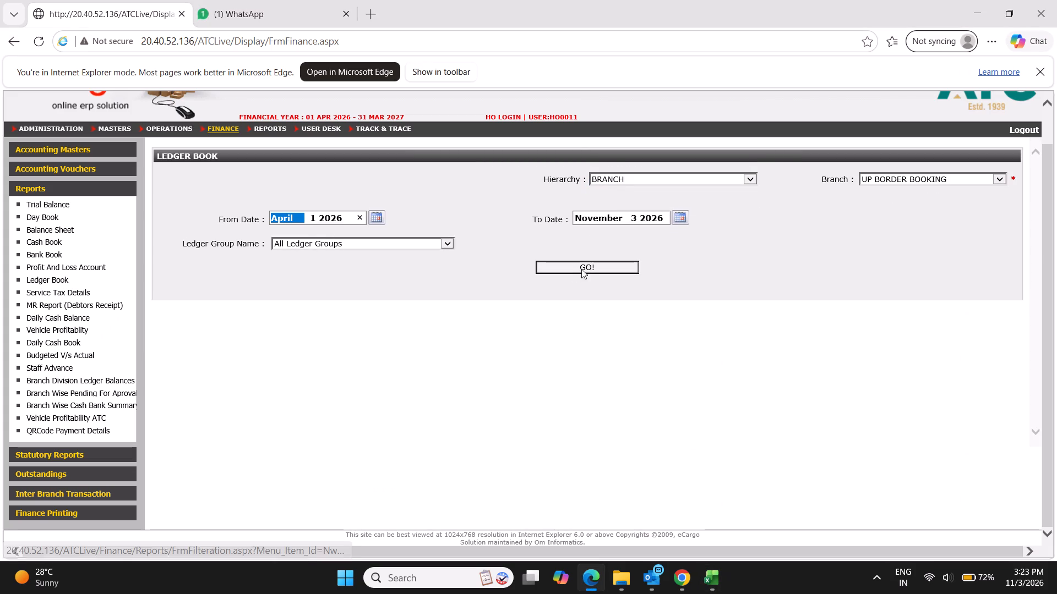
left_click(585, 267)
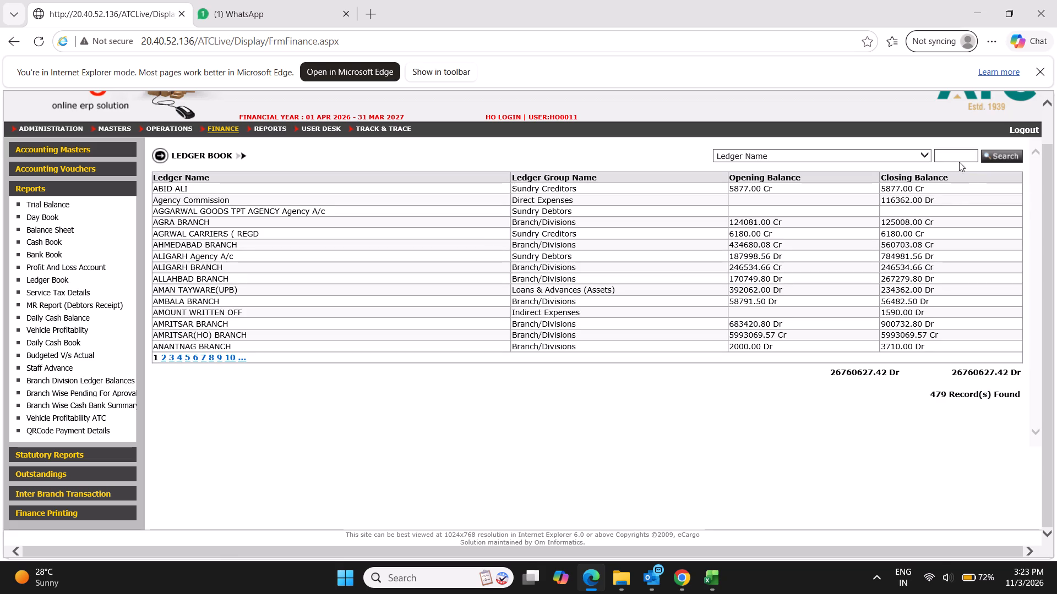
Search the UP BORDER BOOKING ledger names for dharm.
left_click(959, 162)
type("dh")
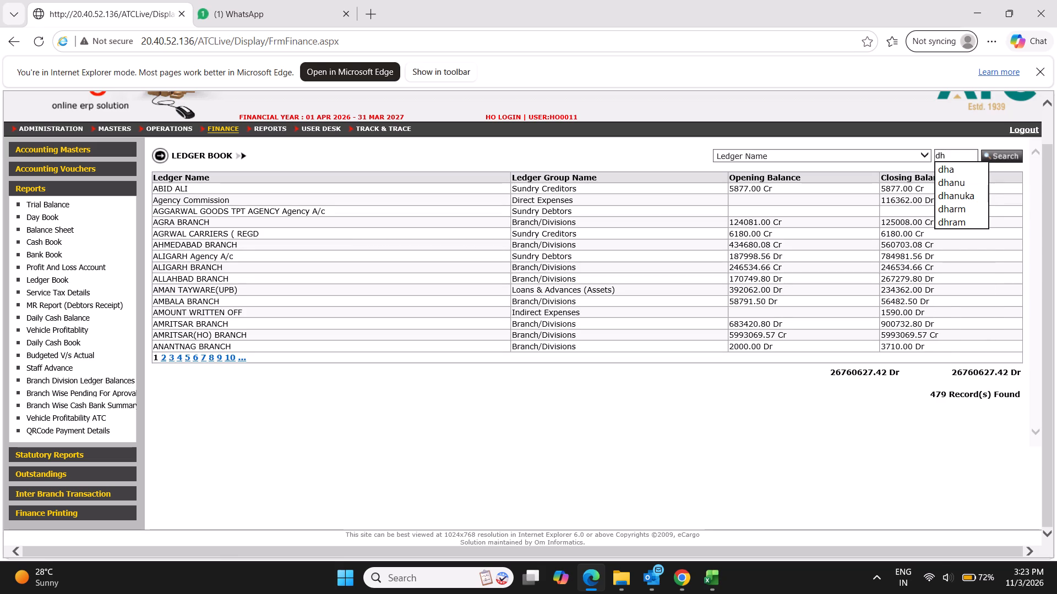
key("Down")
key("Down")
key("Down")
key("Down")
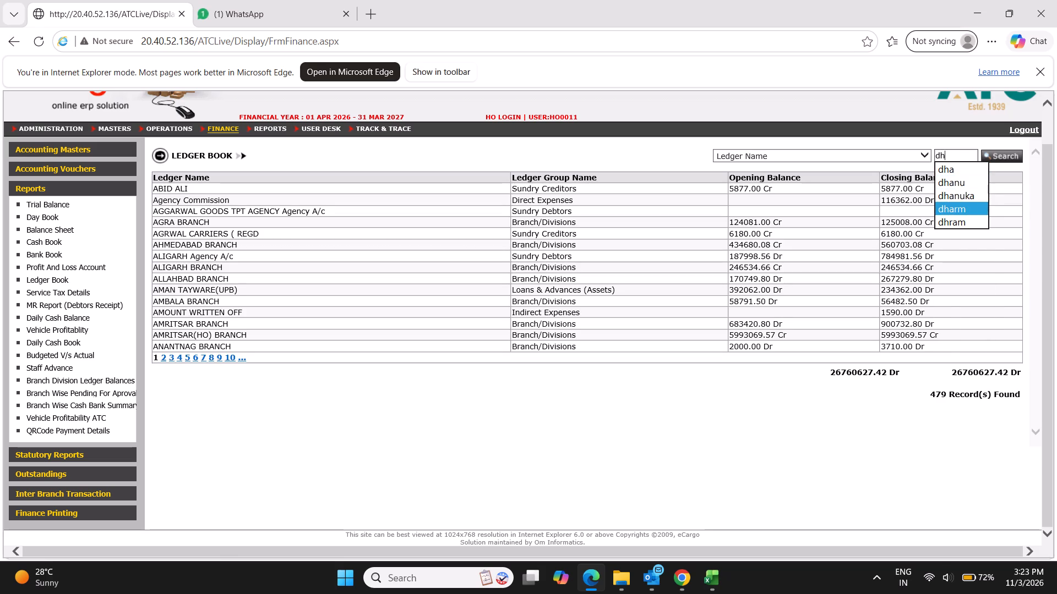
key("Return")
key("Return")
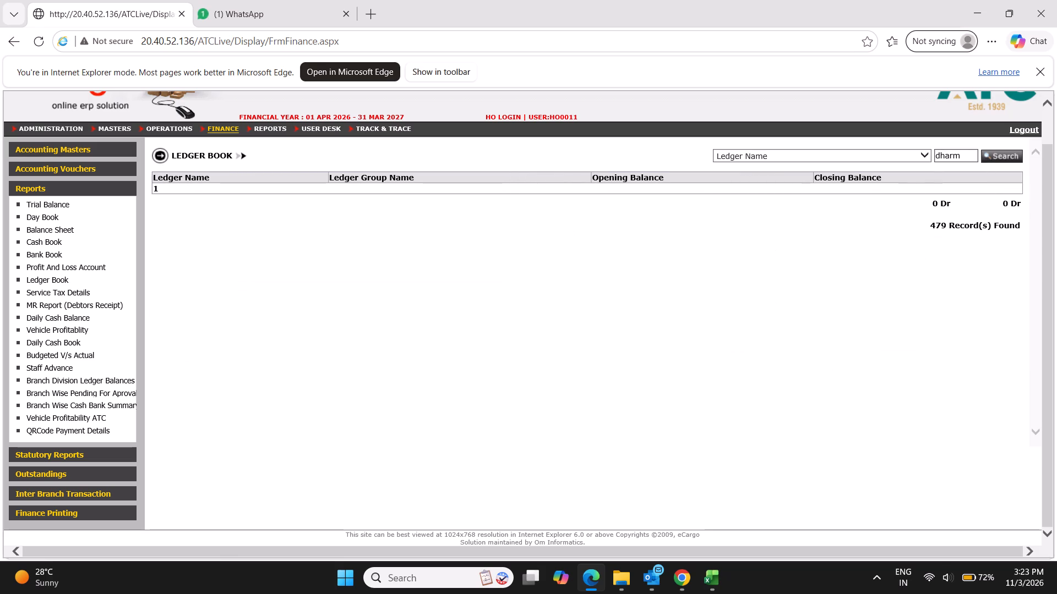
Search the same branch's ledger names for the alternative spelling dhram.
left_click(959, 158)
key("BackSpace")
key("BackSpace")
key("BackSpace")
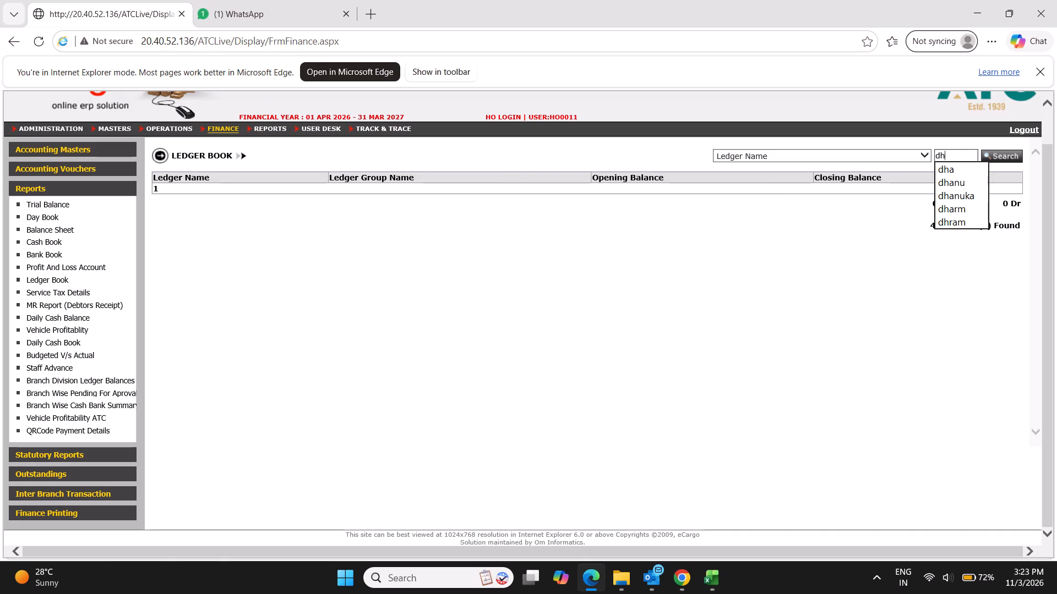
key("Down")
key("Down")
key("Down")
key("Down")
key("Down")
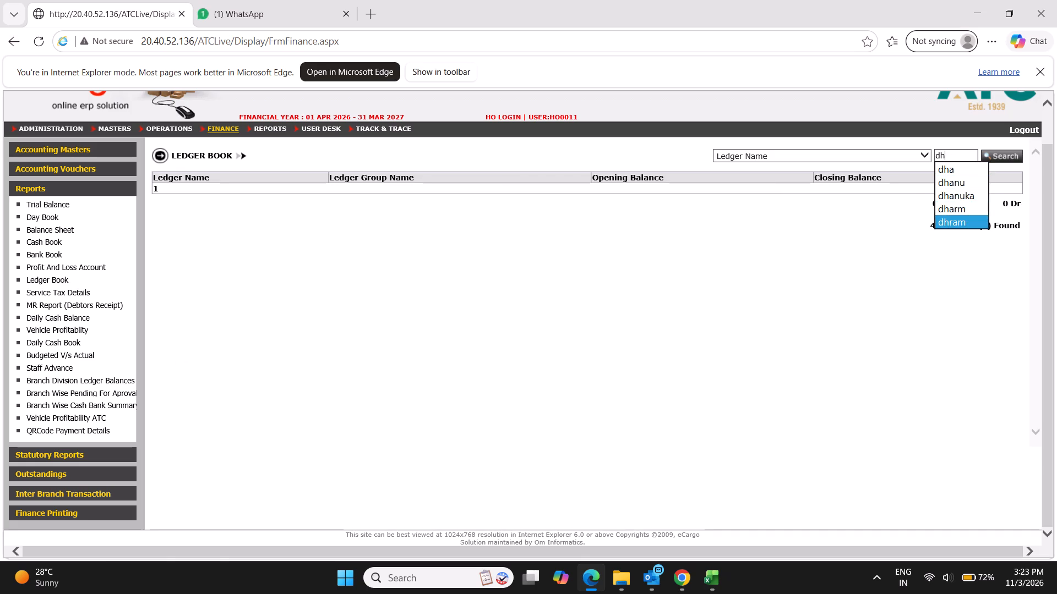
key("Return")
key("Return")
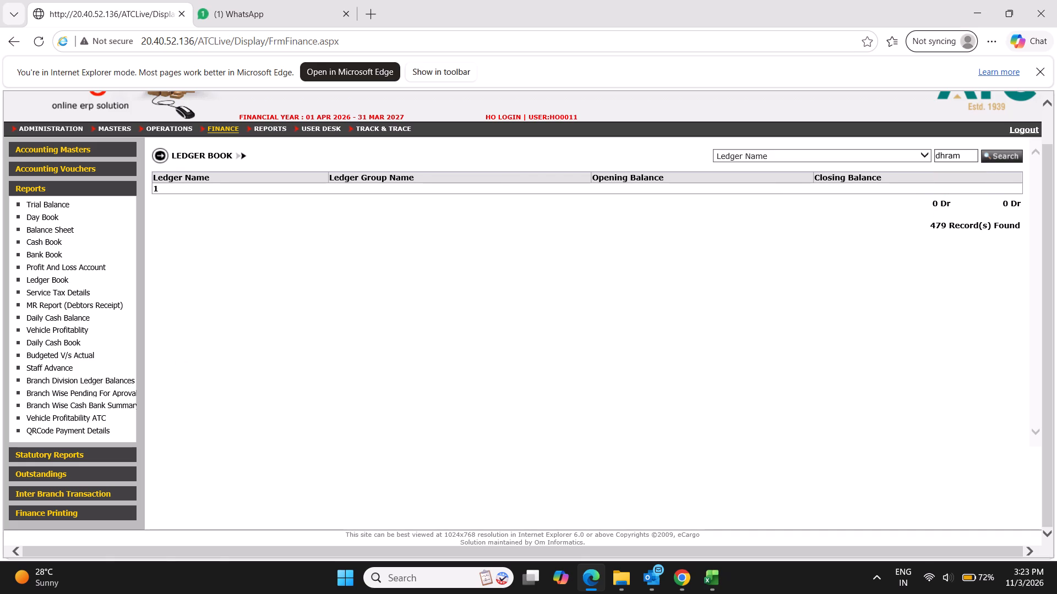
key("Return")
Switch to Excel and select the entire UP Border Booking row of DHARMPAL SATYAPAL LTD. (UPB), row 359.
key("alt+Tab")
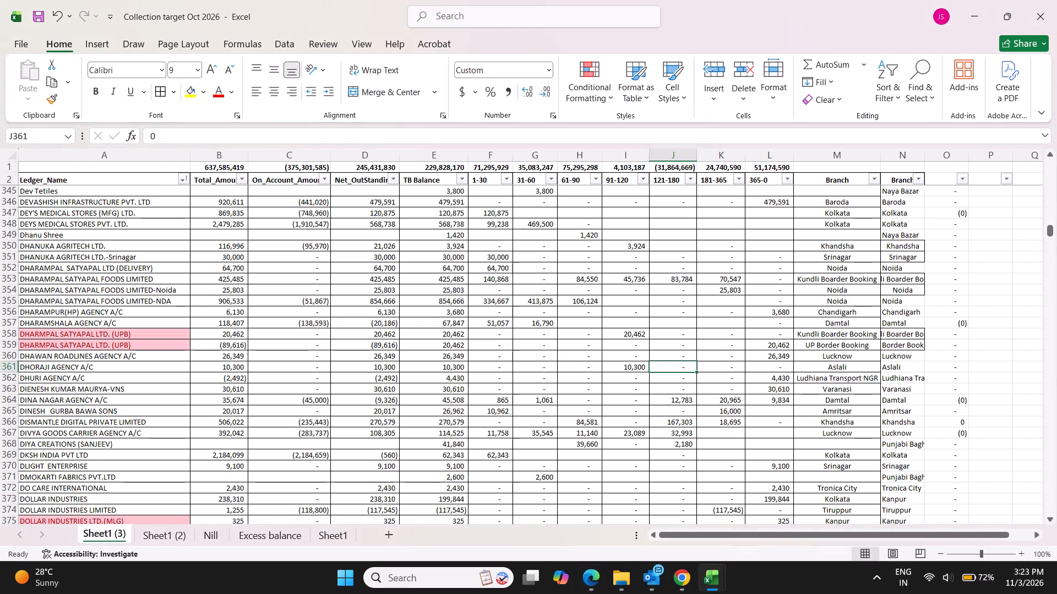
left_click(260, 351)
left_click(434, 348)
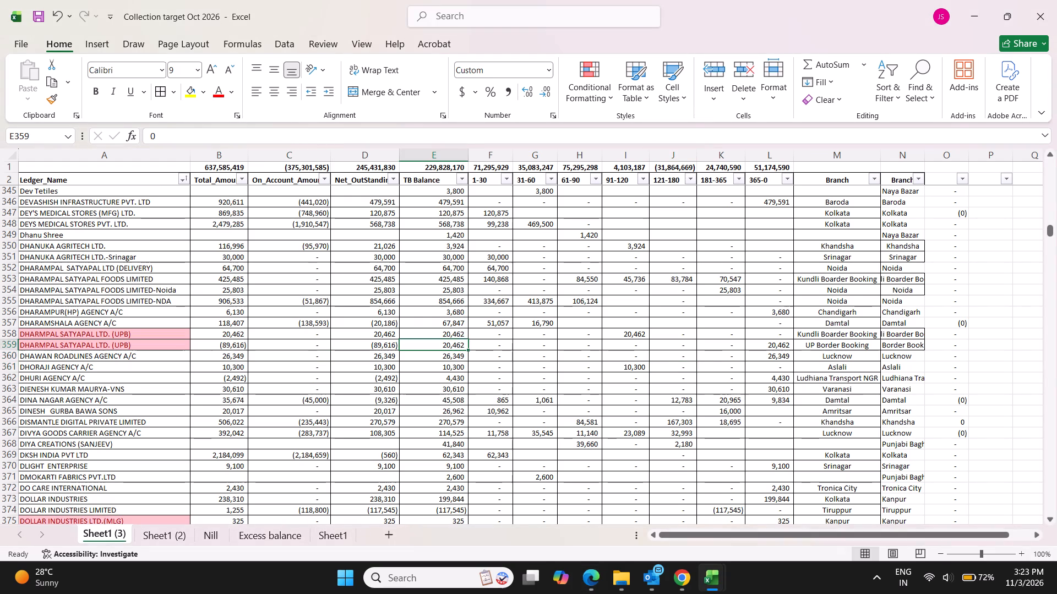
key("shift+space")
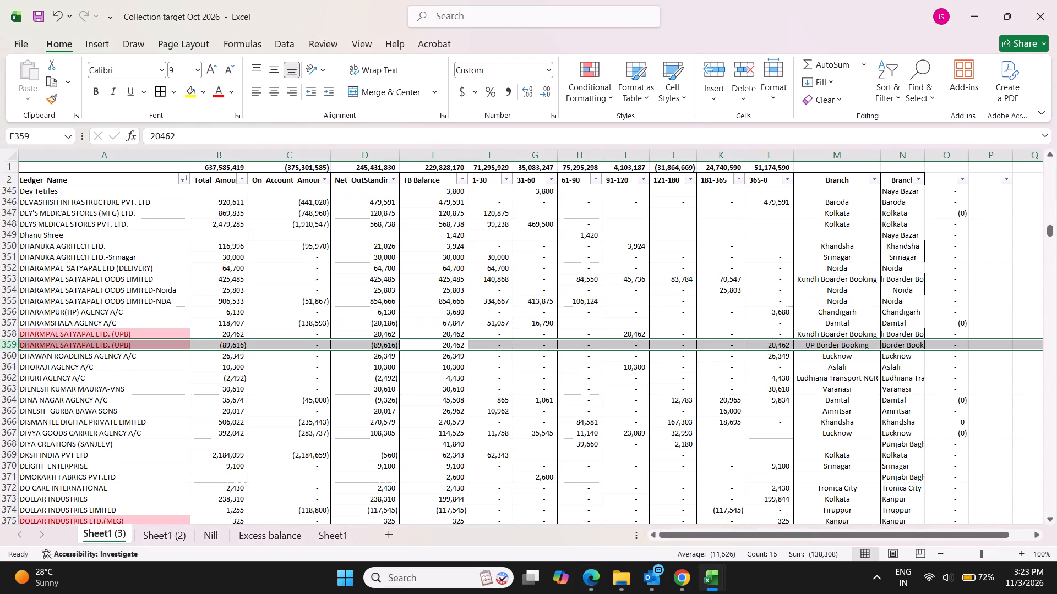
Return to the ERP in Edge and search the UP BORDER BOOKING ledger names for dharm again.
key("alt+Tab")
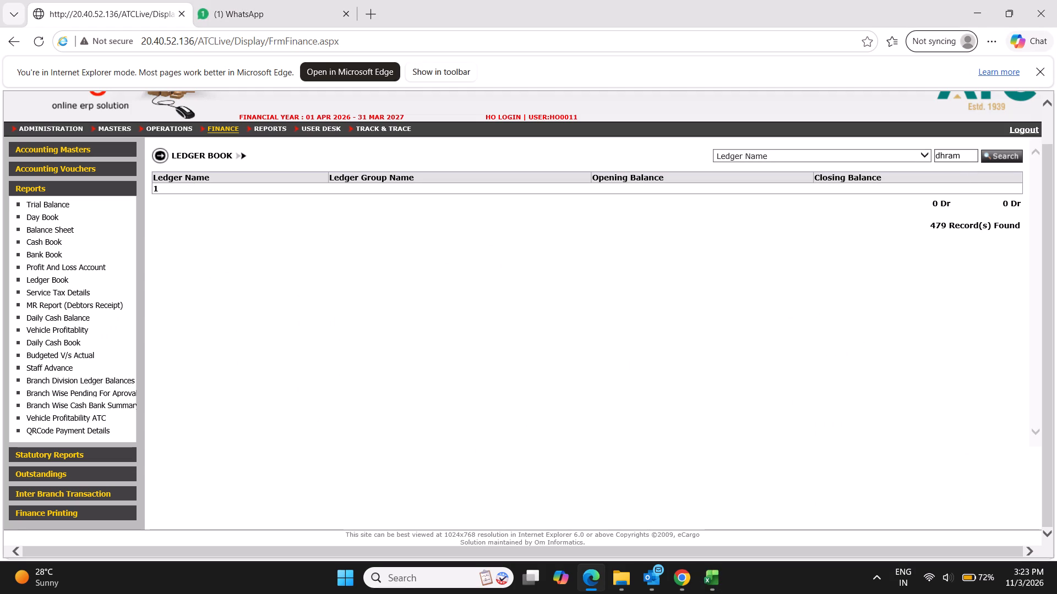
left_click(965, 156)
key("BackSpace")
key("BackSpace")
key("BackSpace")
type("arm")
key("Return")
key("Return")
key("Return")
left_click(986, 153)
Reopen the ERP ledger book at branch level for UP BORDER BOOKING with all ledger groups.
left_click(46, 279)
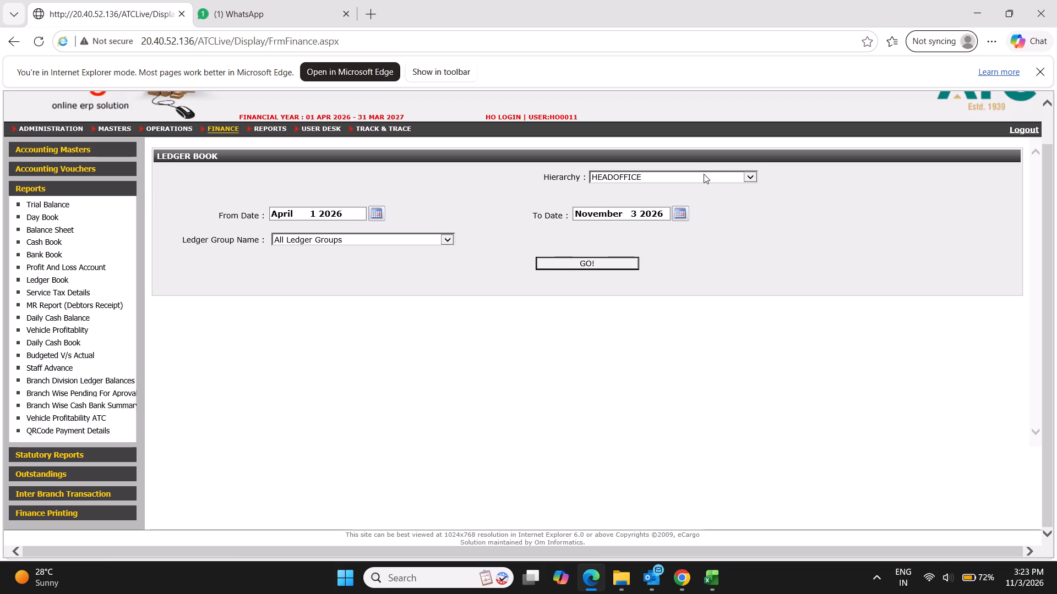
left_click(704, 174)
left_click(646, 211)
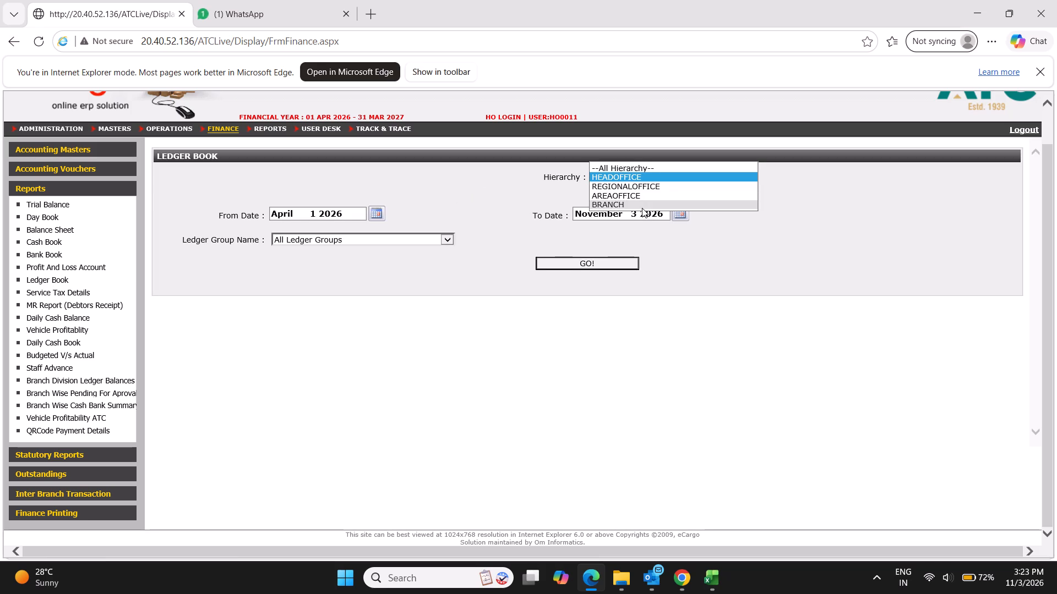
left_click(641, 208)
key("Tab")
type("up")
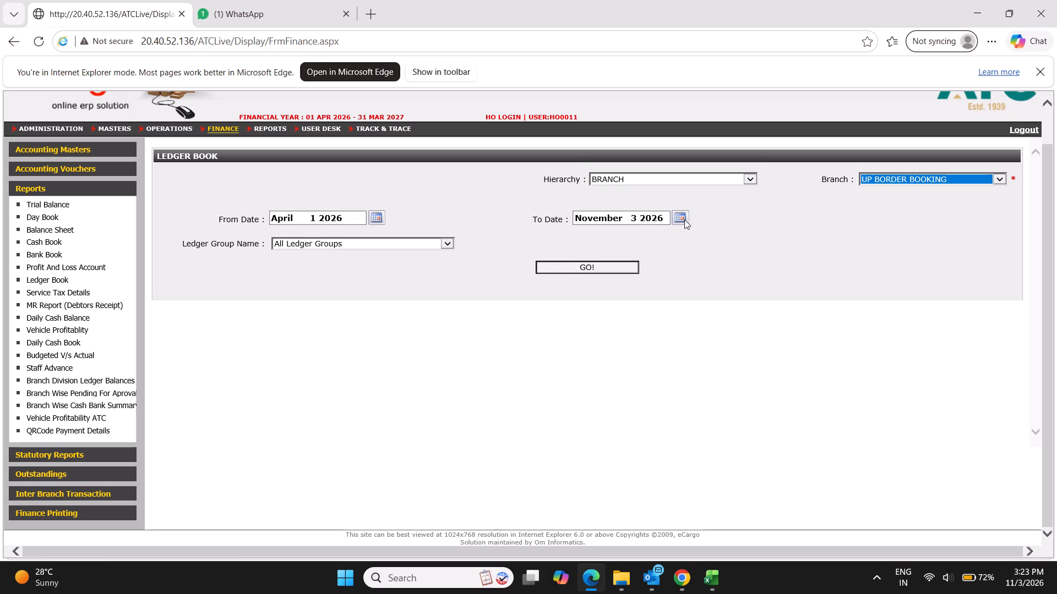
key("Tab")
left_click(594, 263)
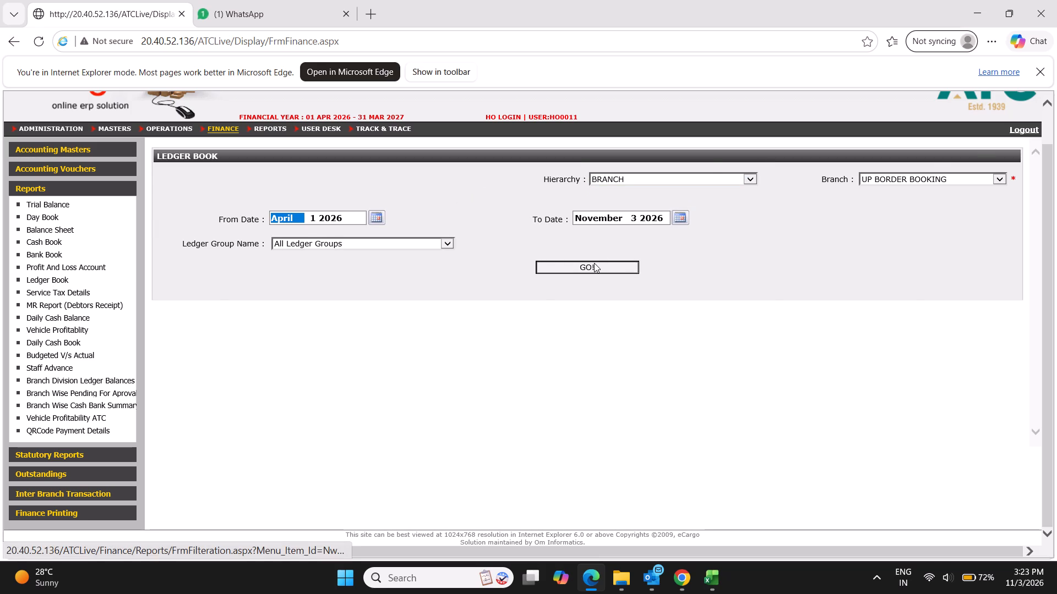
Search the reopened branch ledger list for dharm.
left_click(940, 153)
type("dh")
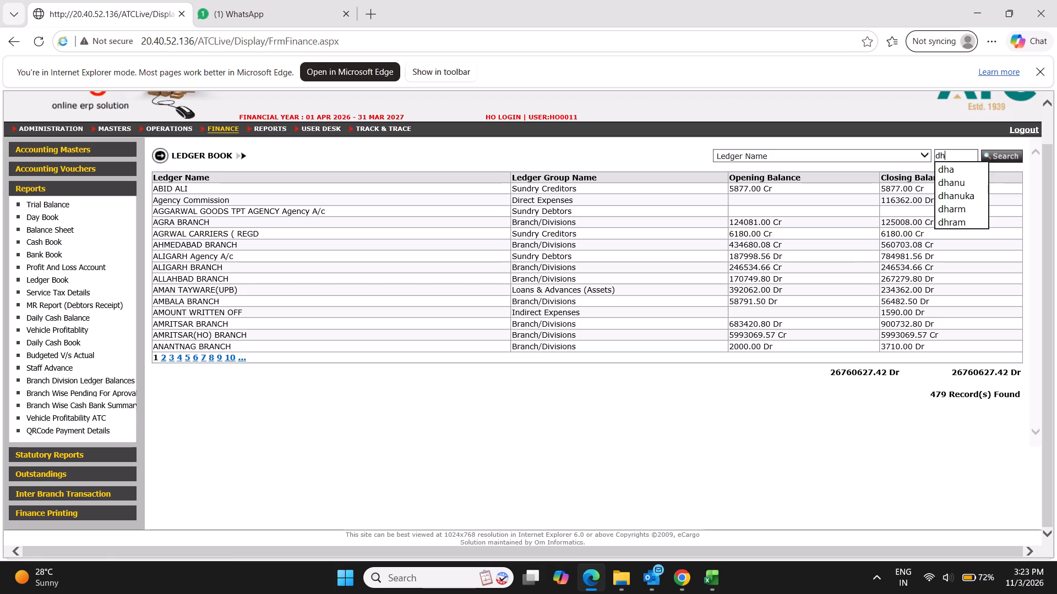
key("a")
key("r")
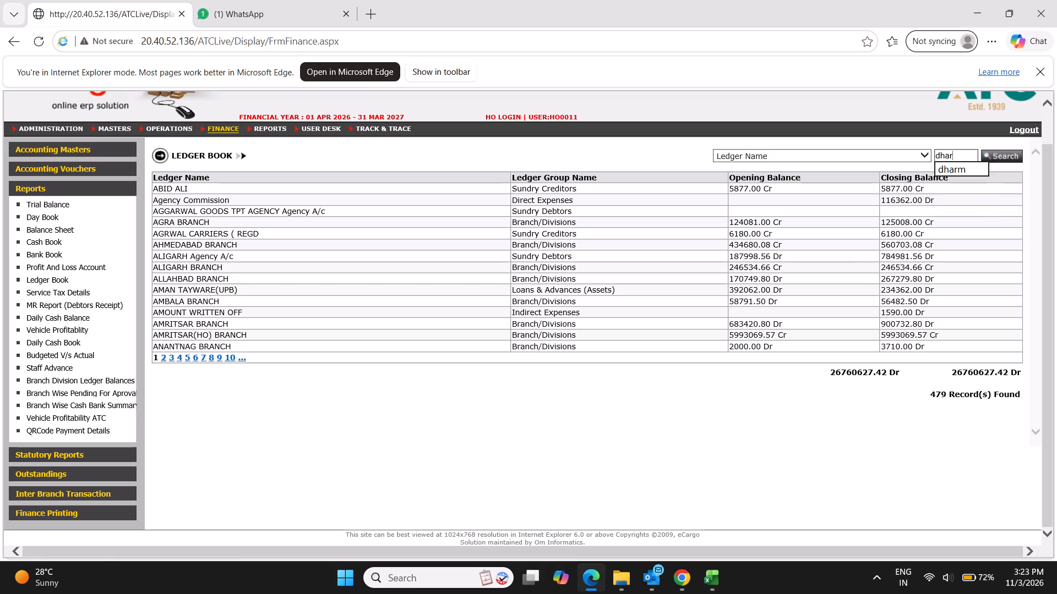
key("Down")
key("Return")
key("Return")
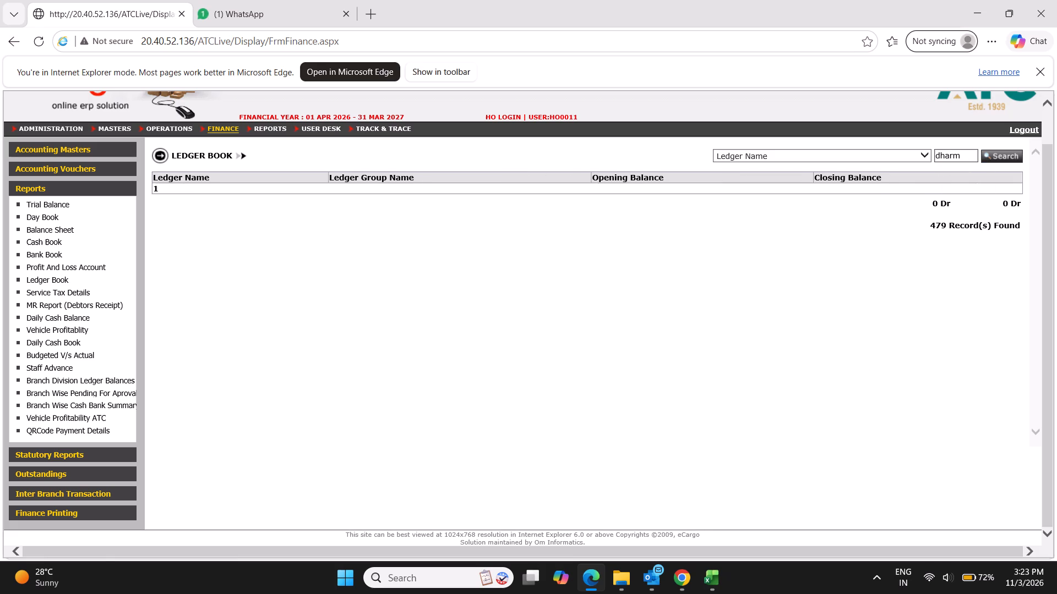
Switch to Excel and delete the duplicate UP Border Booking row of DHARMPAL SATYAPAL LTD. (UPB), row 359.
key("alt+Tab")
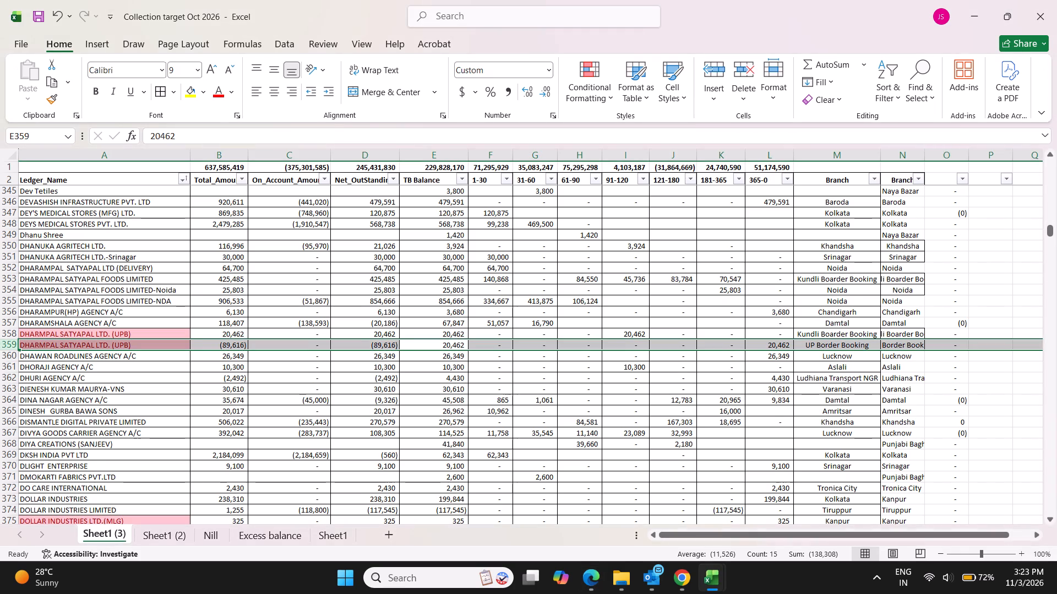
key("ctrl+minus")
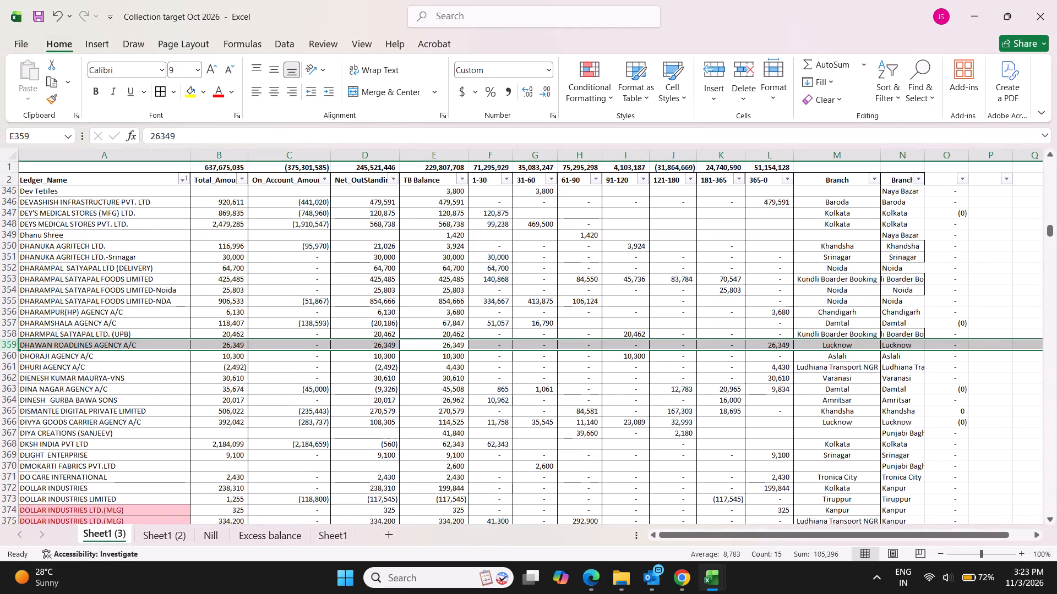
Copy the column M branches Kanpur and Ludhiana Transport NGR into column N for the DOLLAR INDUSTRIES LTD.(MLG) rows 374 and 375.
scroll(369, 420, "down", 4)
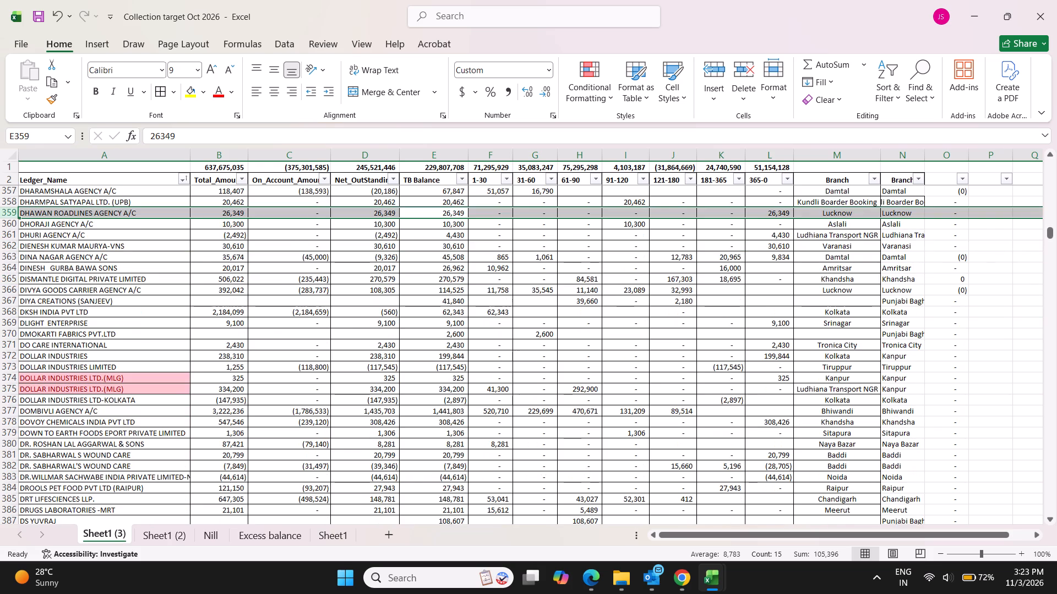
left_click(121, 380)
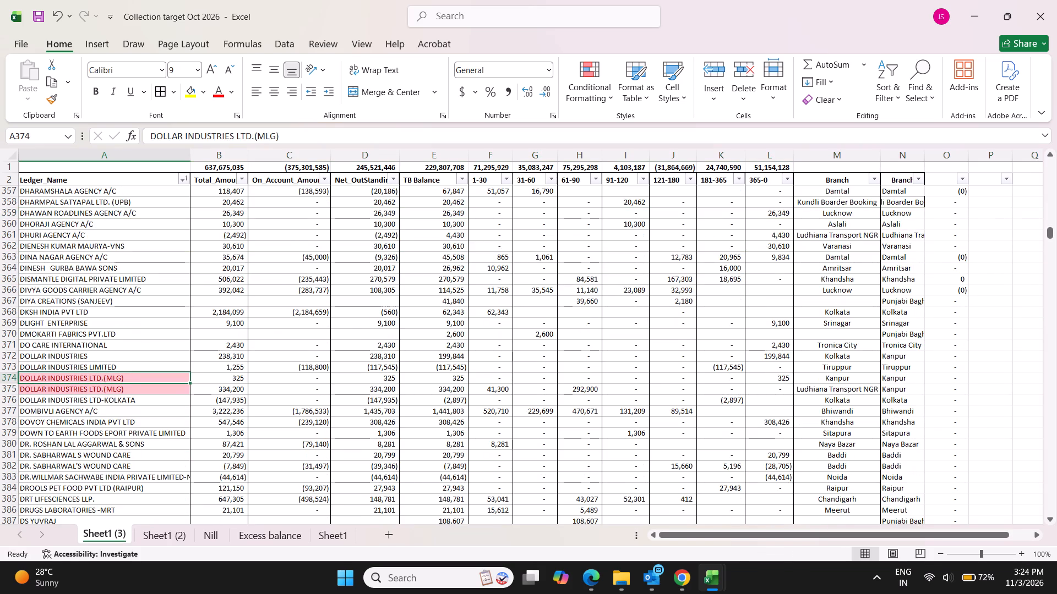
left_click_drag(841, 377, 844, 387)
key("ctrl+c")
left_click(906, 372)
key("ctrl+v")
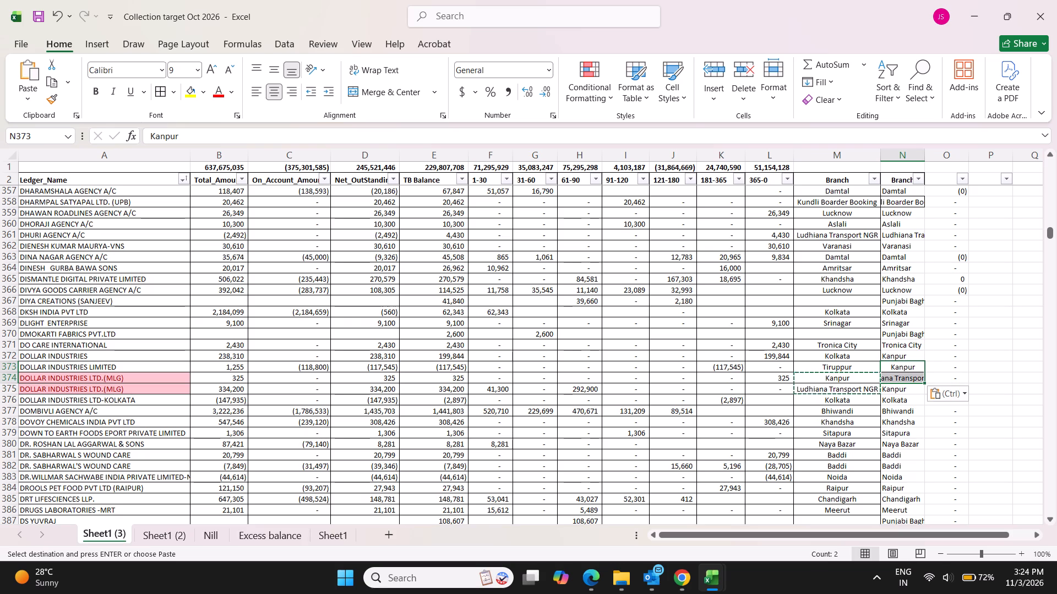
key("ctrl+z")
left_click(895, 377)
key("ctrl+v")
key("Escape")
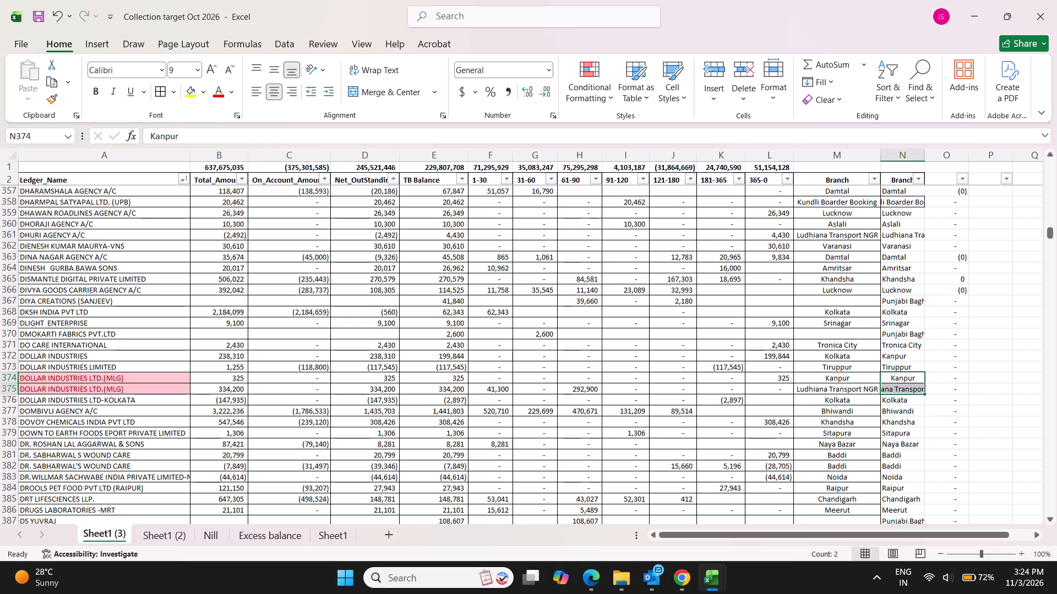
Rename the Kanpur ledger in row 374 as DOLLAR INDUSTRIES LTD.(MLG)-kanpur and save the workbook.
key("shift+space")
left_click(181, 382)
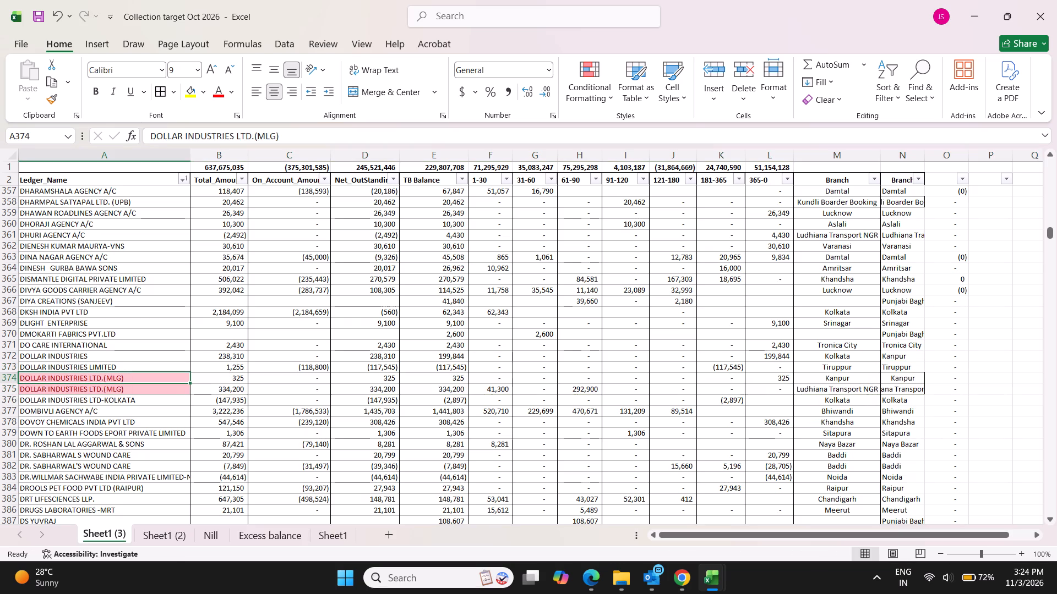
left_click(145, 389)
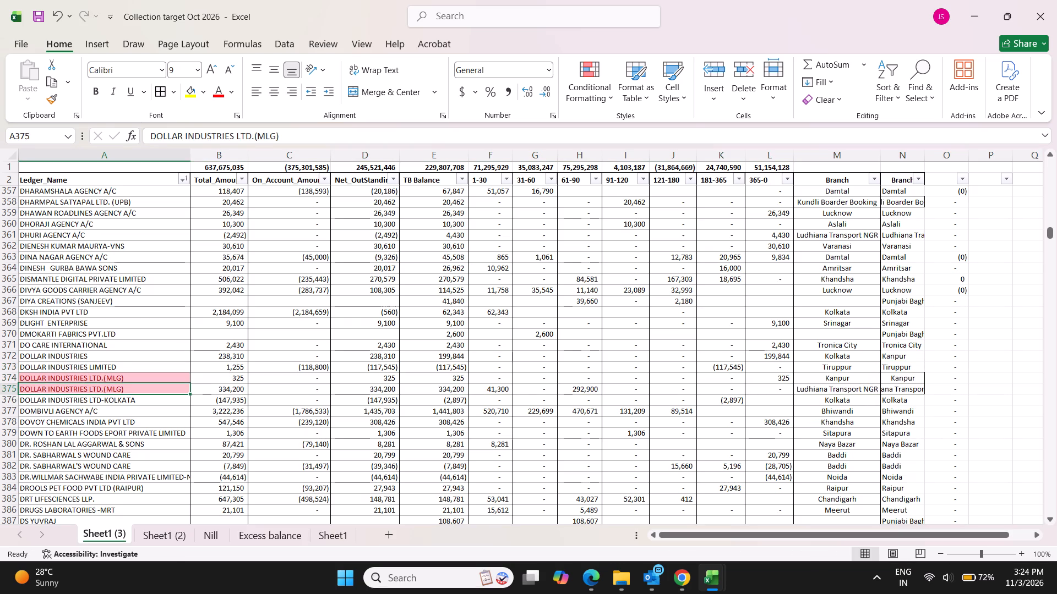
left_click(145, 377)
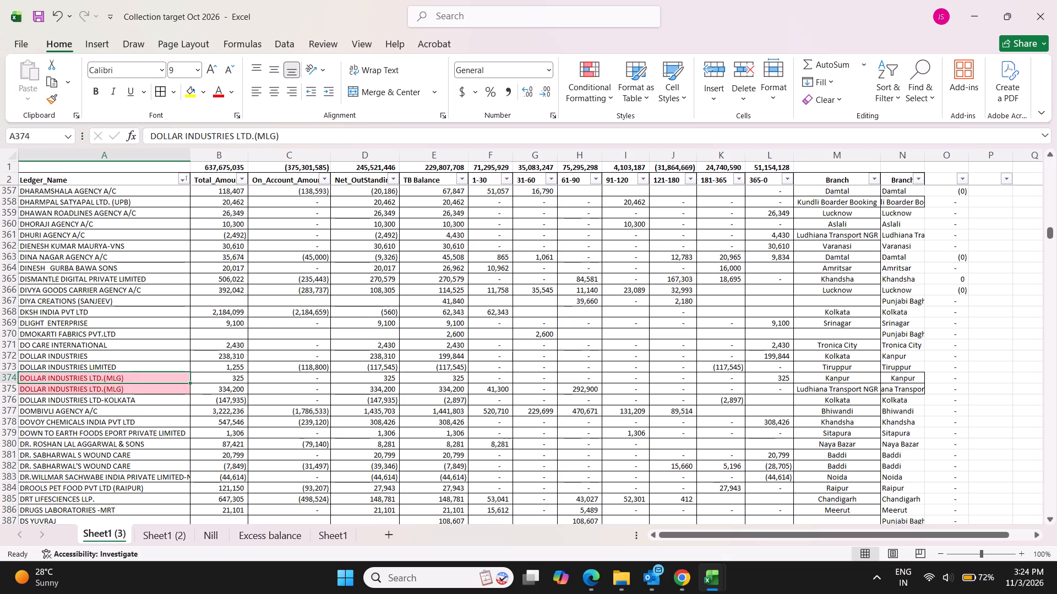
left_click(283, 137)
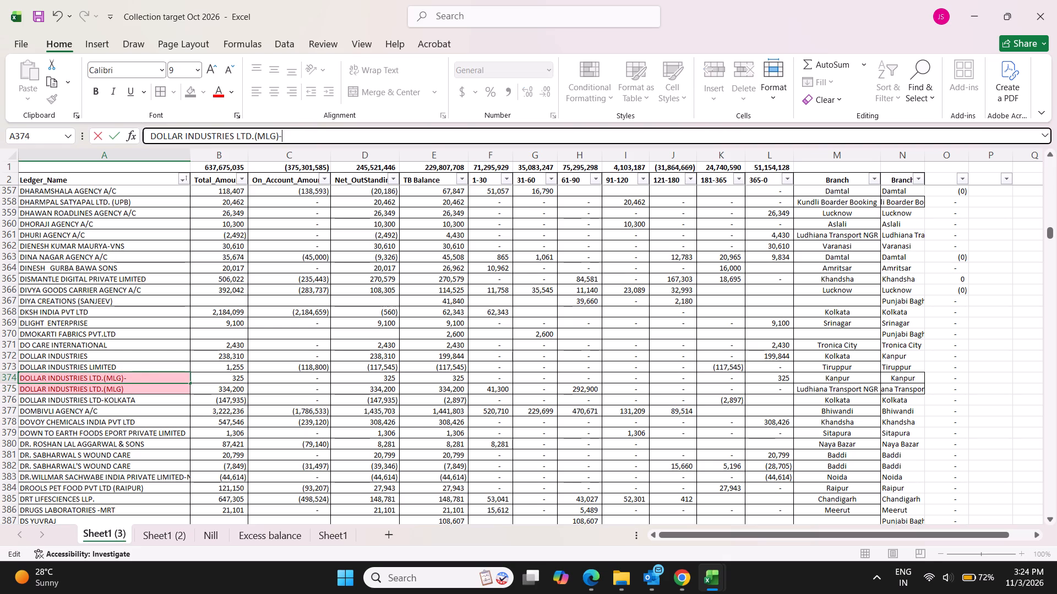
key("Return")
key("ctrl+s")
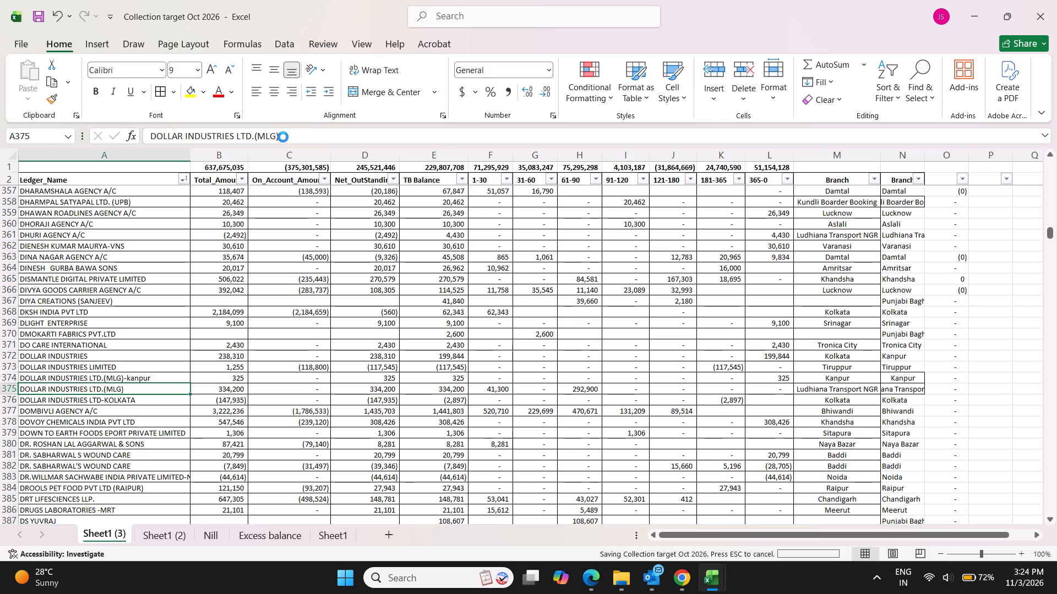
Copy the column M branches Jammu and Punjabi Bagh into column N for the DUA SONS SALES ORGANISATION rows 389 and 390.
scroll(393, 389, "down", 5)
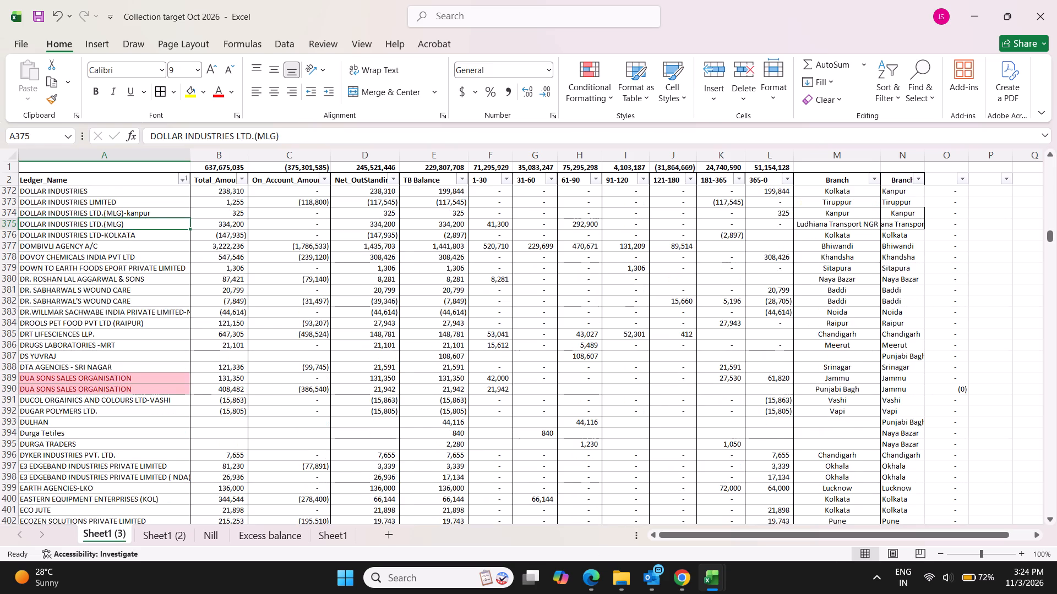
left_click(112, 381)
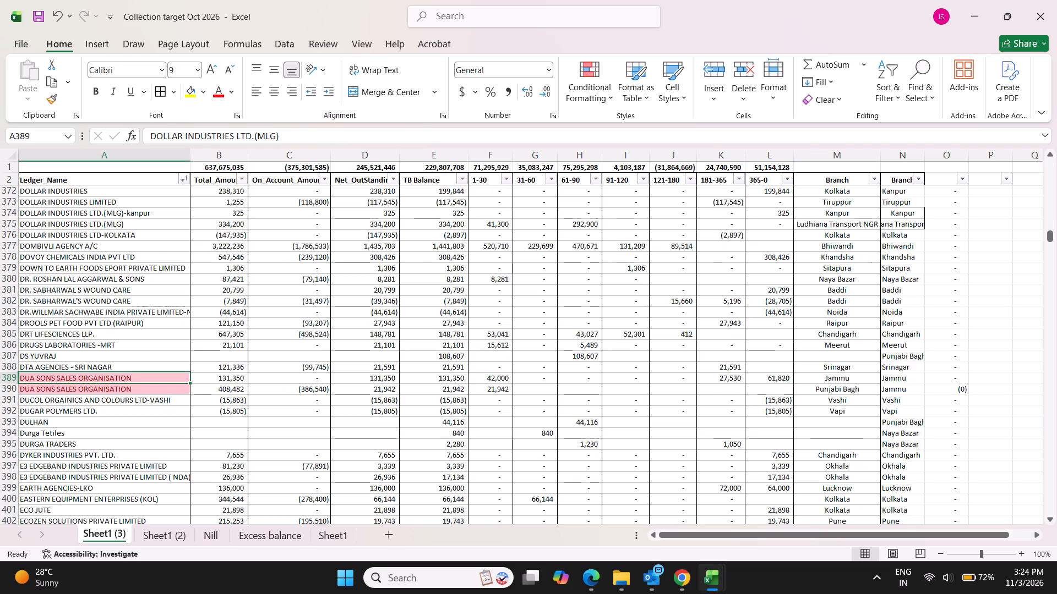
left_click_drag(847, 376, 848, 392)
key("ctrl+c")
left_click(903, 377)
key("ctrl+v")
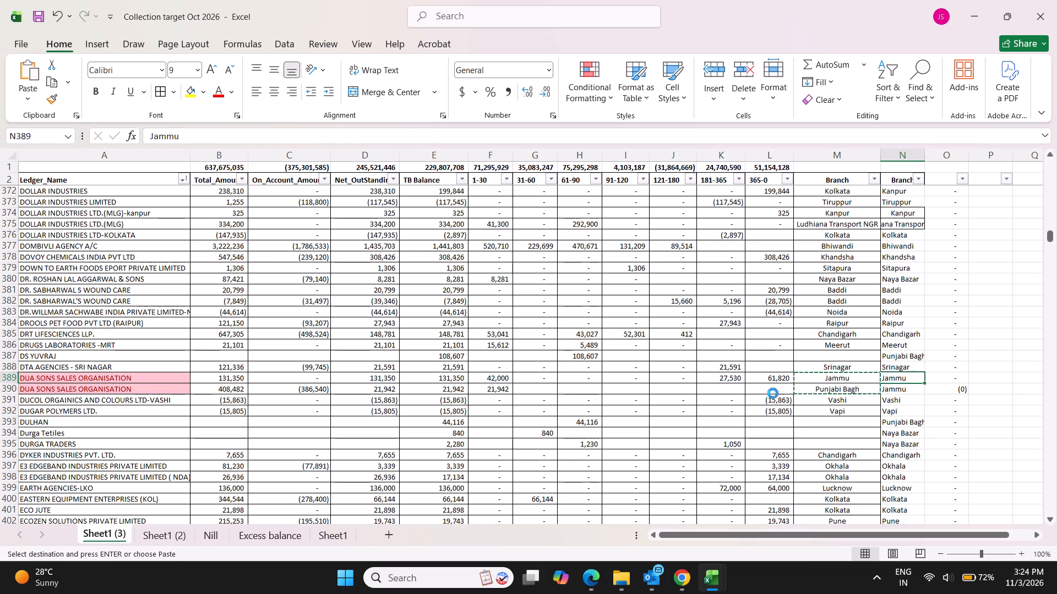
key("Escape")
Select the Jammu ledger name DUA SONS SALES ORGANISATION in row 389.
left_click(173, 380)
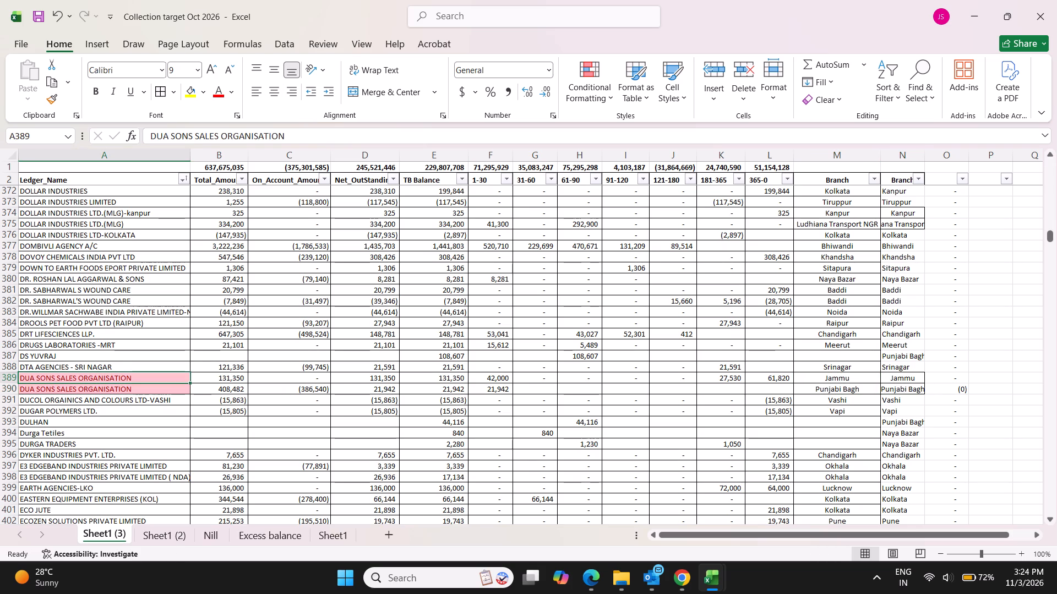
Rename the Jammu ledger in row 389 as DUA SONS SALES ORGANISATION-Jammu and save the workbook.
left_click(295, 134)
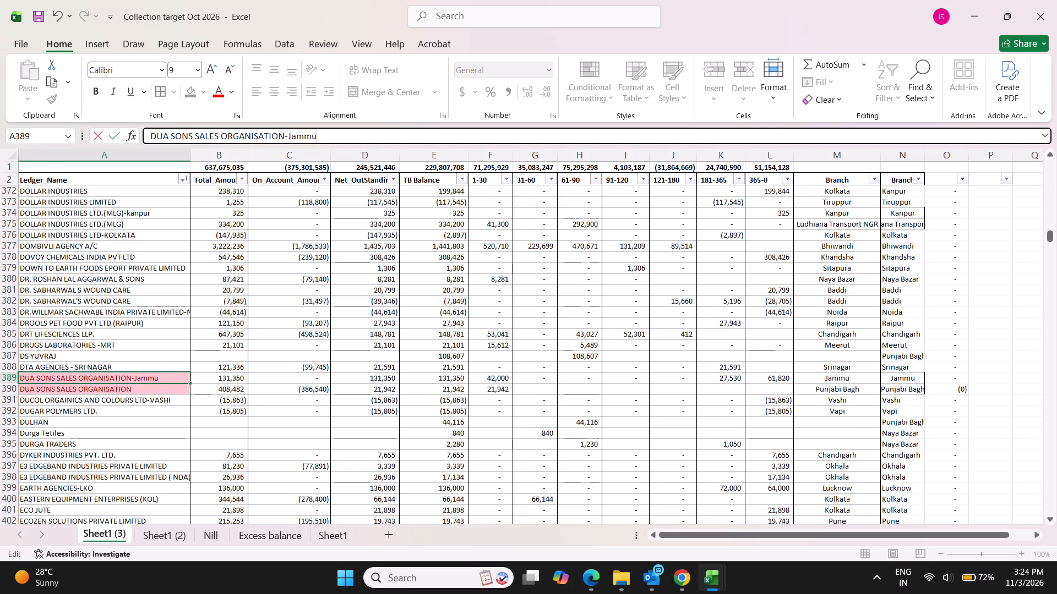
key("Return")
key("ctrl+s")
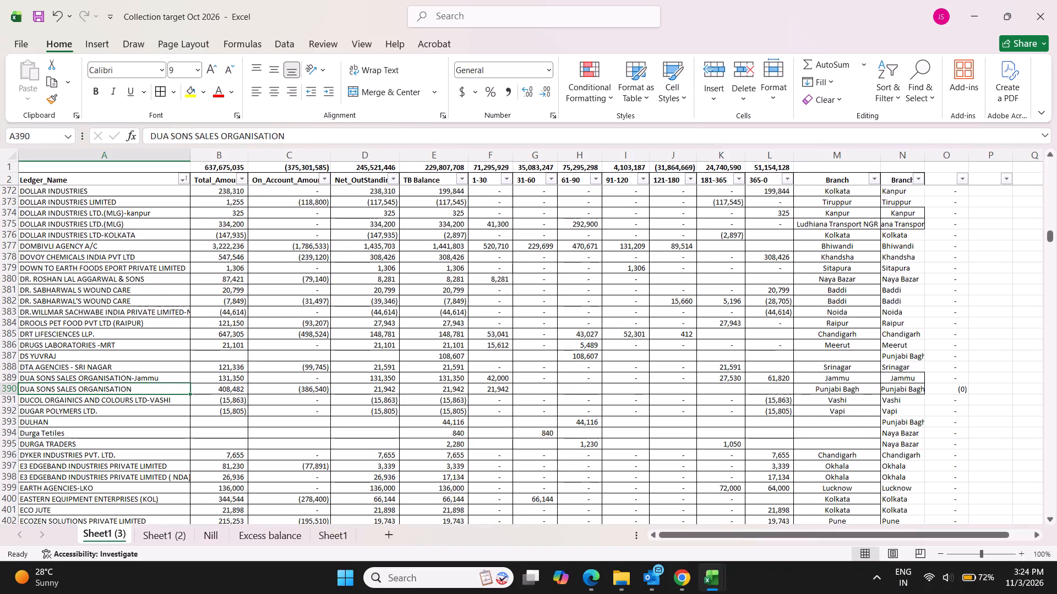
key("ctrl+s")
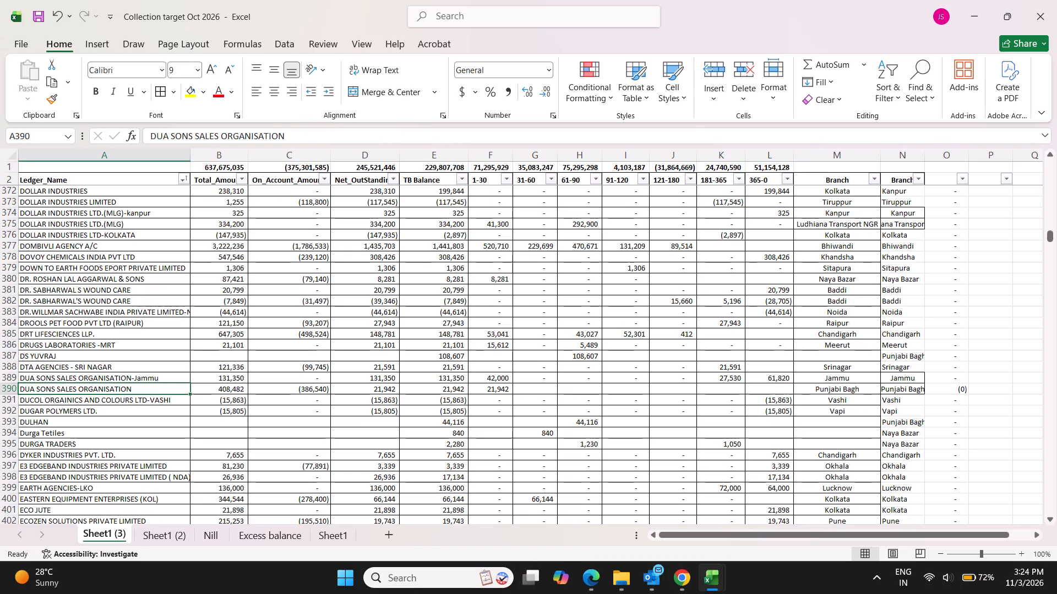
key("ctrl+s")
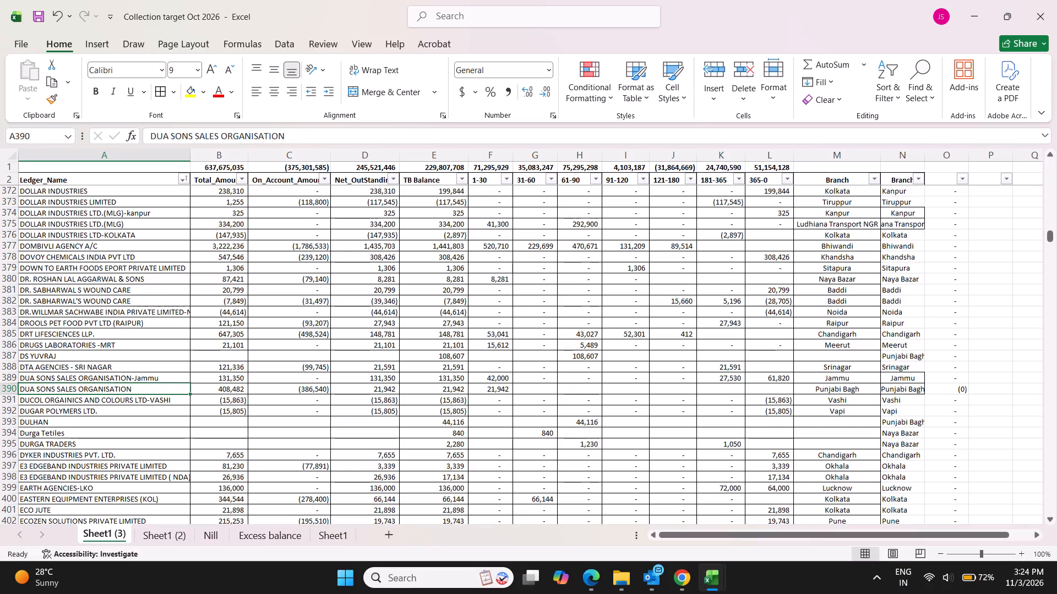
Switch to the Trial Balance workbook for the period starting 1-6-26.
key("alt+Tab")
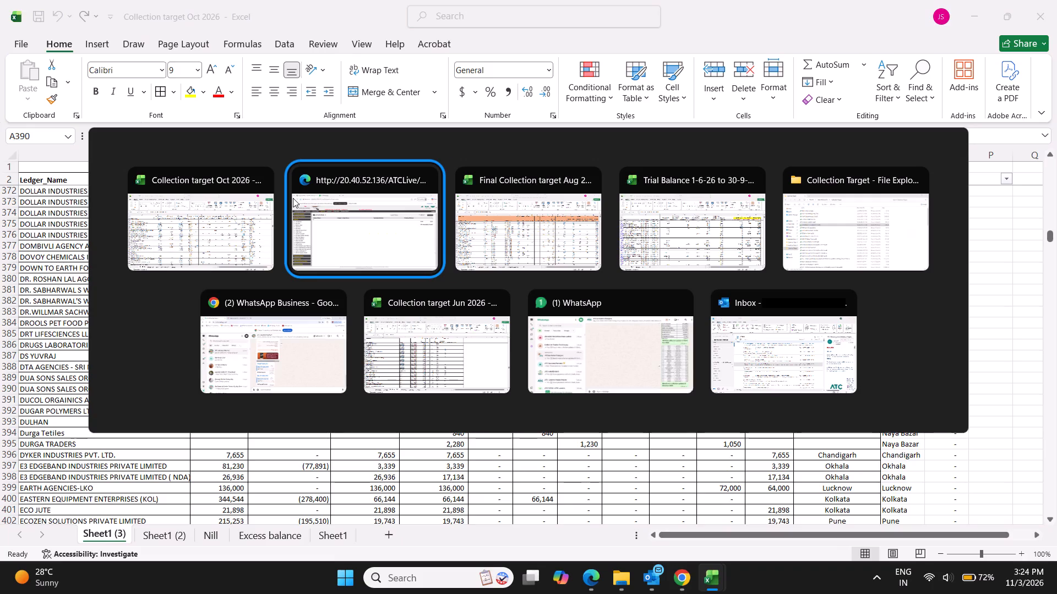
key("alt+Tab")
key("alt+Tab")
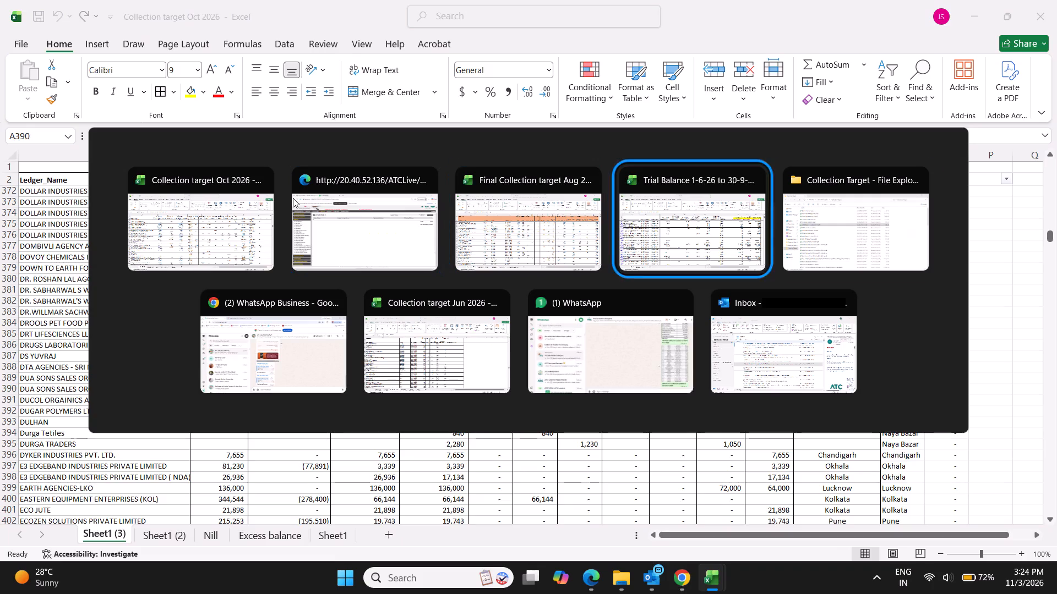